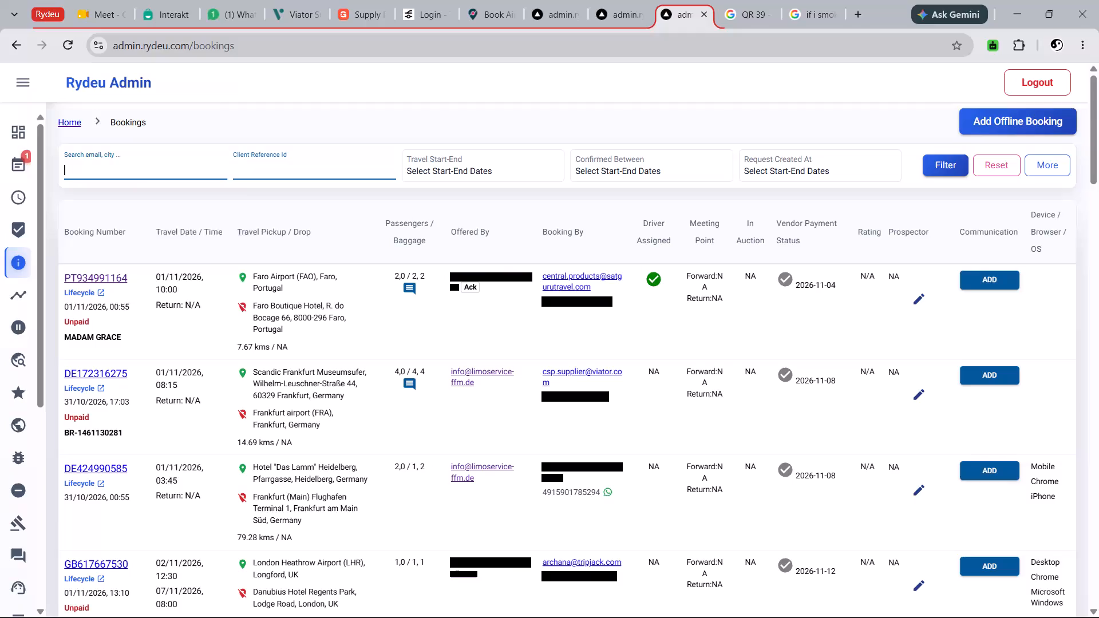
{"action": "key", "text": "ctrl+v"}
{"action": "left_click", "coordinate": [943, 160]}
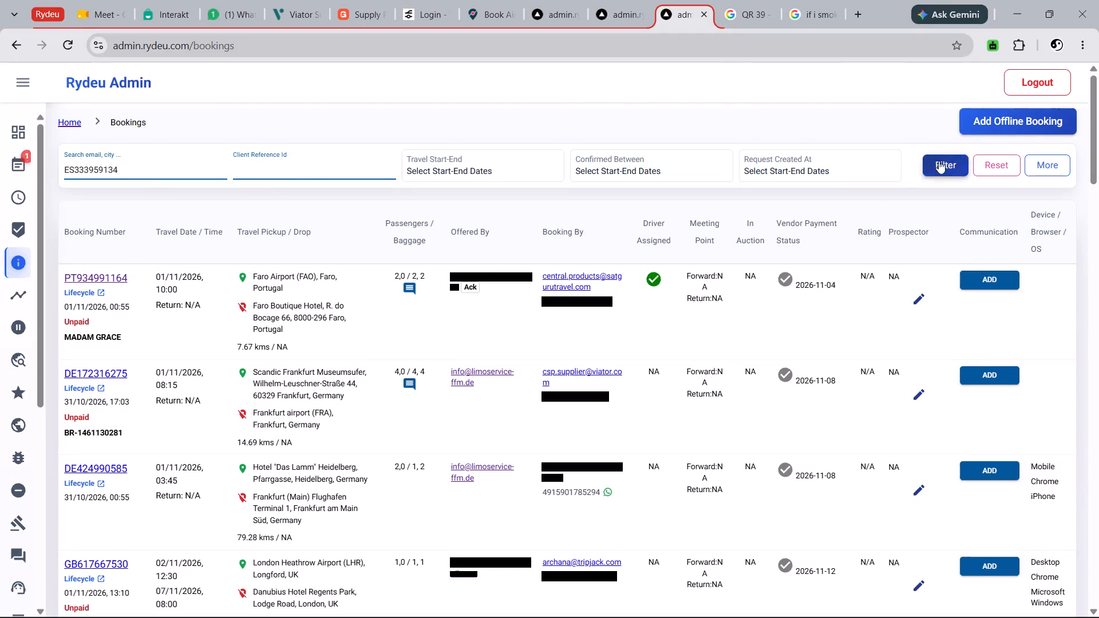
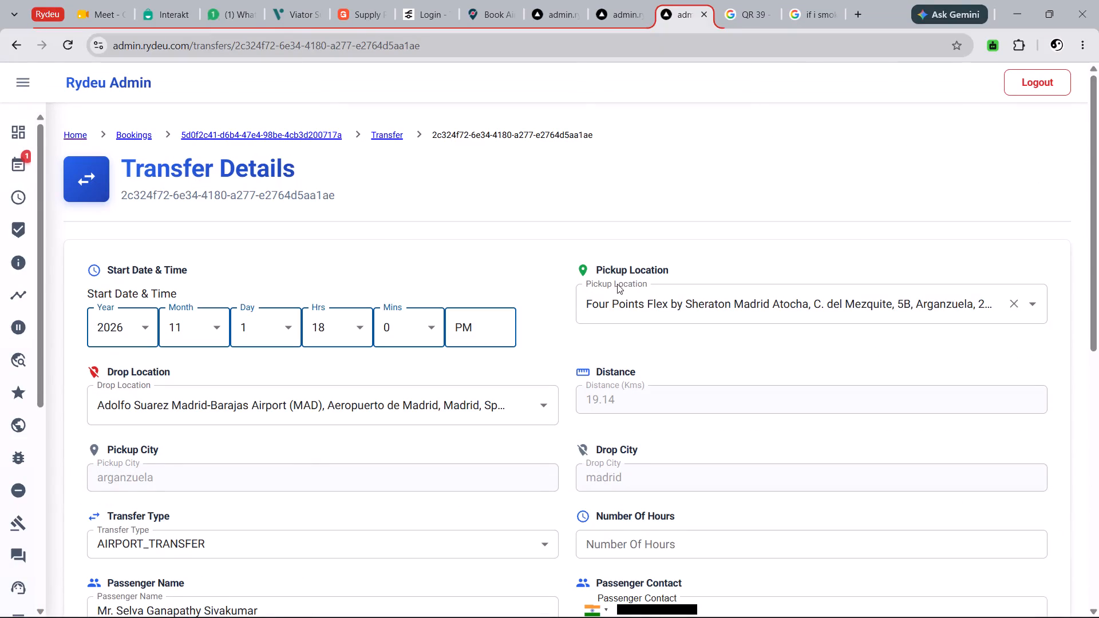
Open the hour choices for the transfer's start date and time.
{"action": "left_click", "coordinate": [339, 334]}
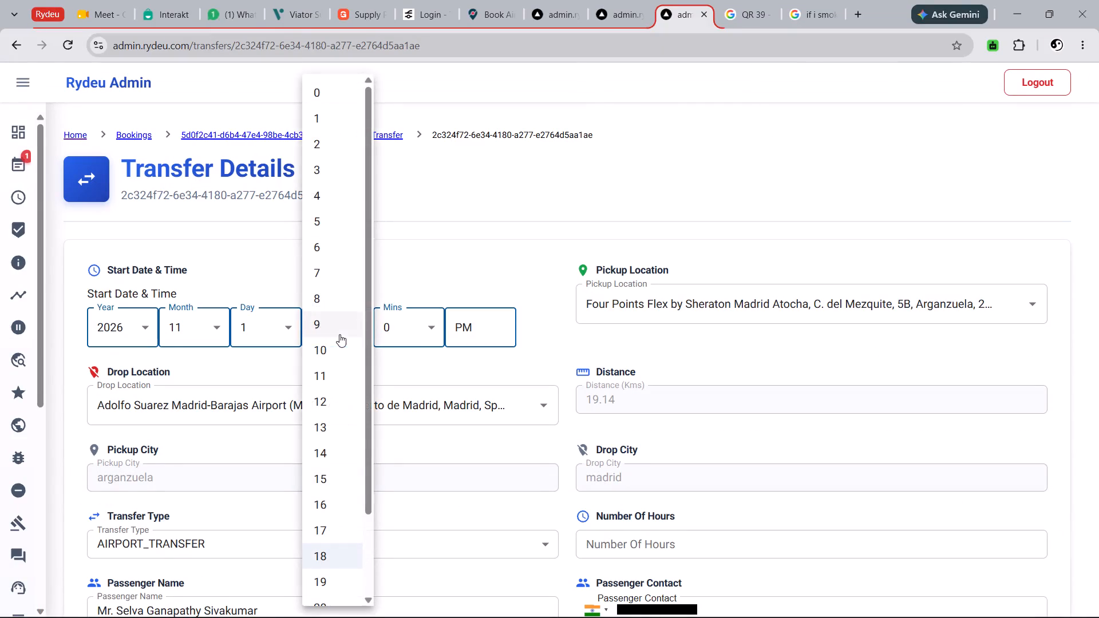
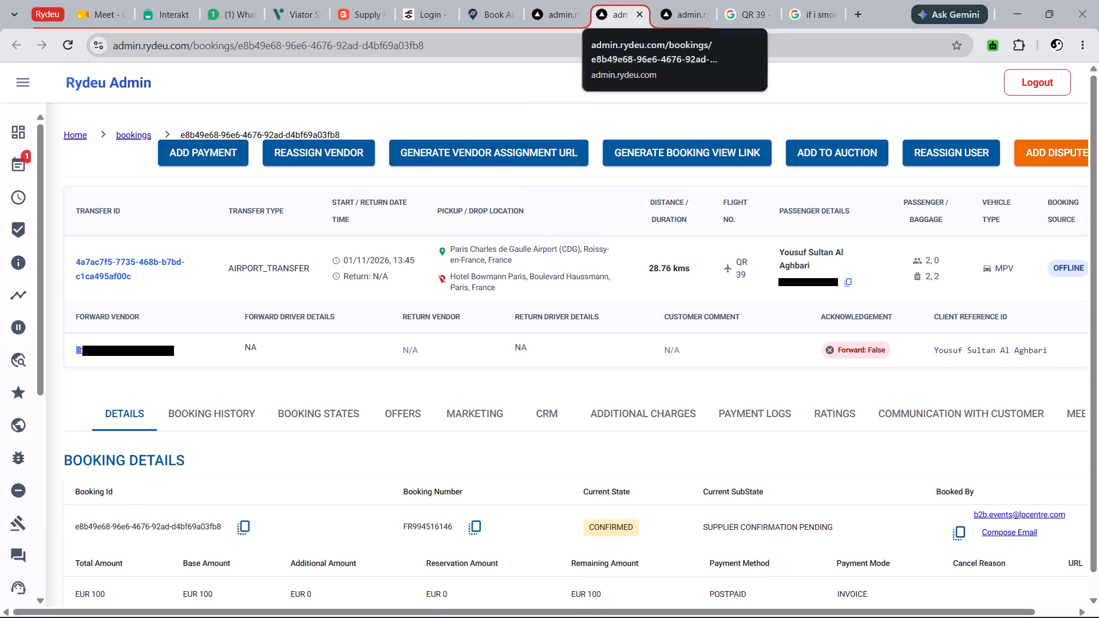
Check the Google flight status results for Qatar Airways flight QR 39.
{"action": "left_click", "coordinate": [749, 0]}
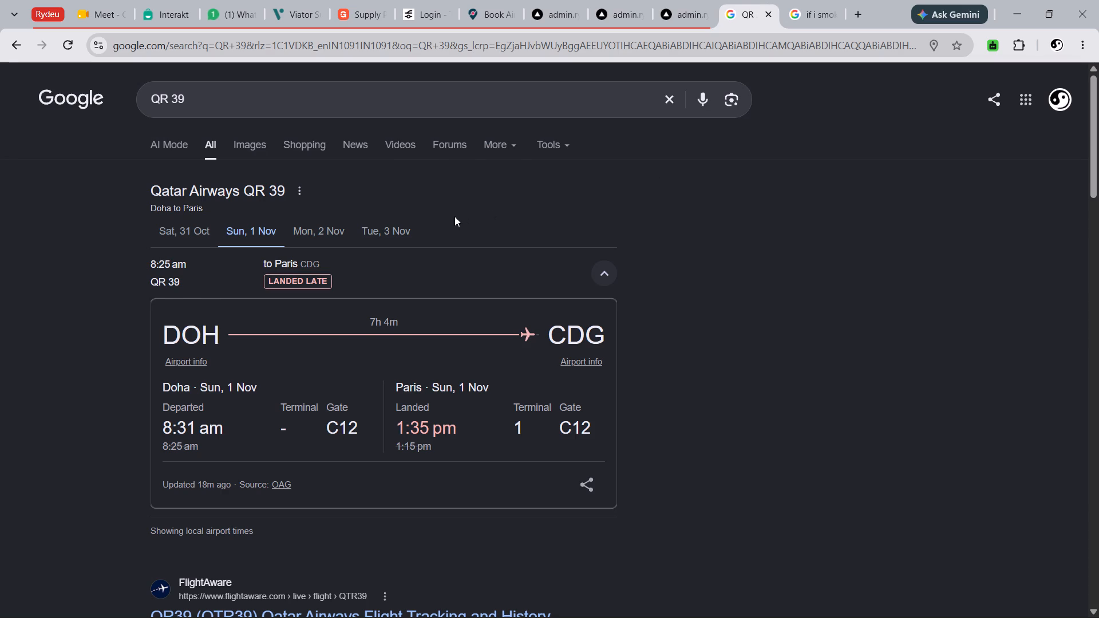
Switch from the flight search to another open application window.
{"action": "key", "text": "alt+Tab"}
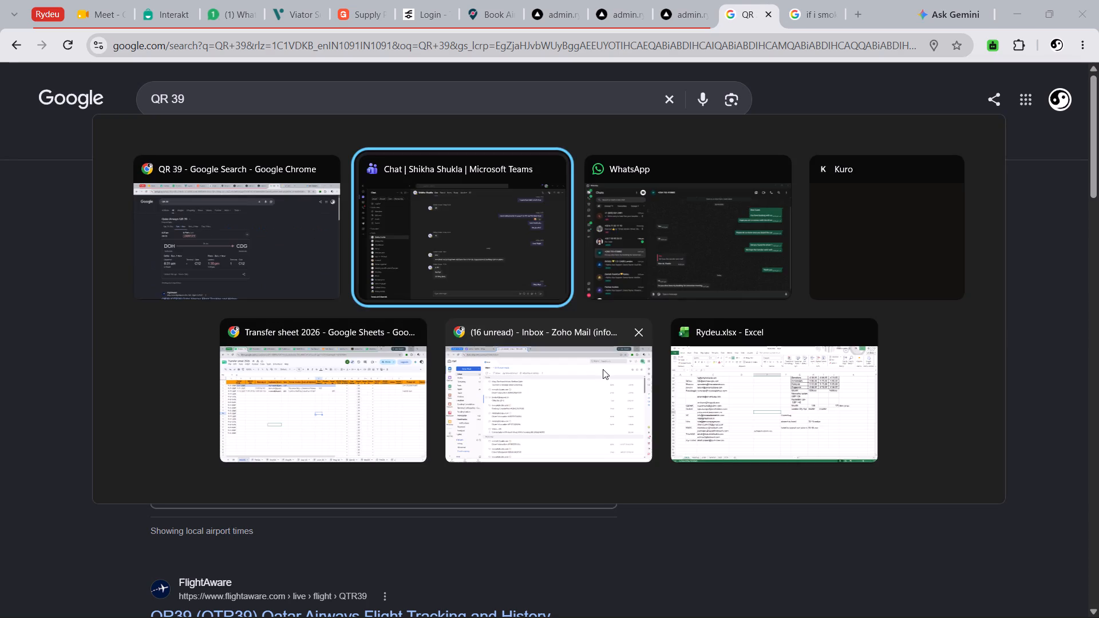
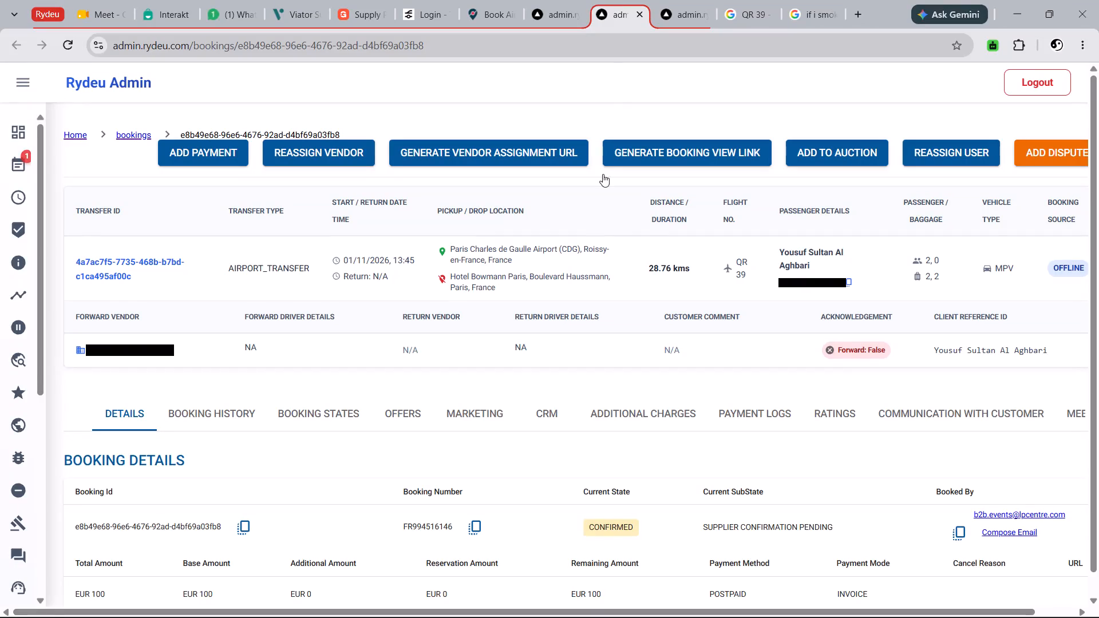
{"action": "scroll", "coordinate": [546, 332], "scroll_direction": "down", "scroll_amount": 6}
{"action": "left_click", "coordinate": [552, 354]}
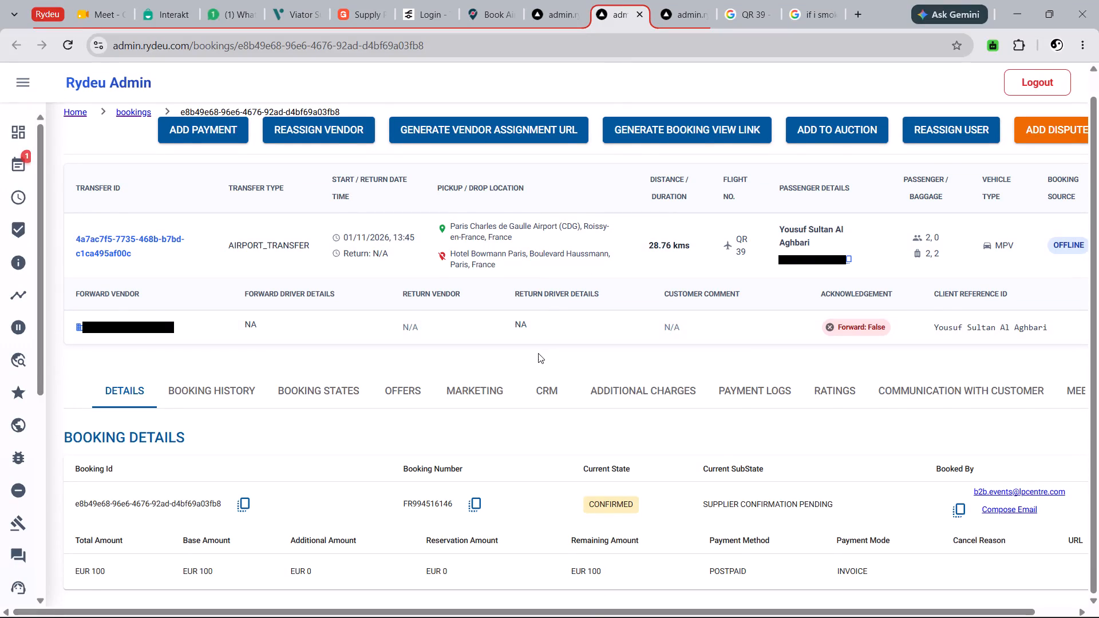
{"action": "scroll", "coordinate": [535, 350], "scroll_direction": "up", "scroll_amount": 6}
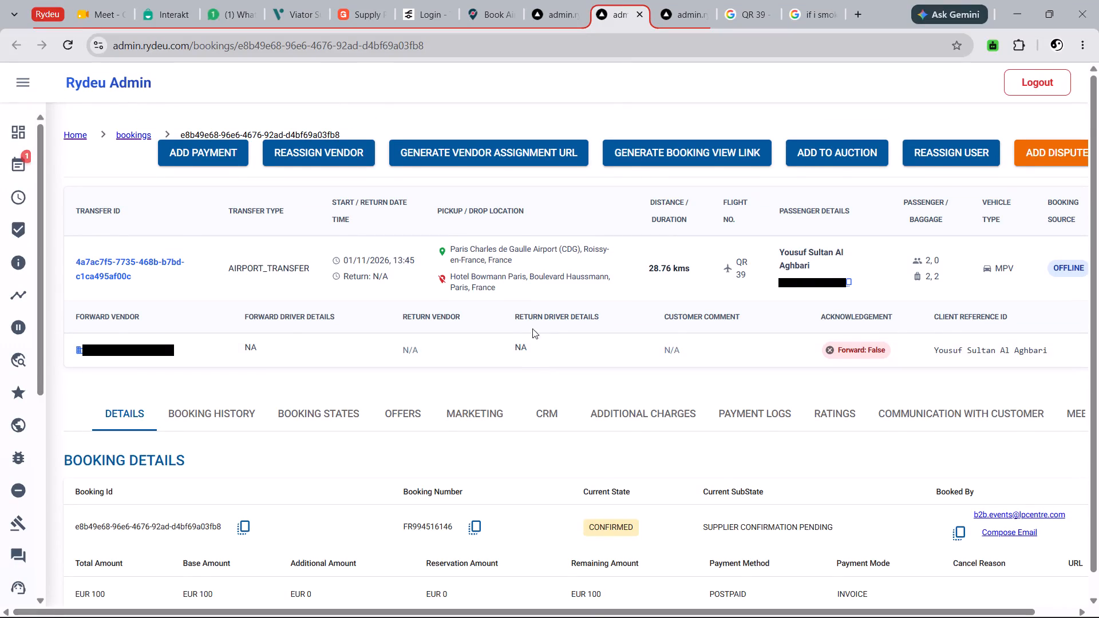
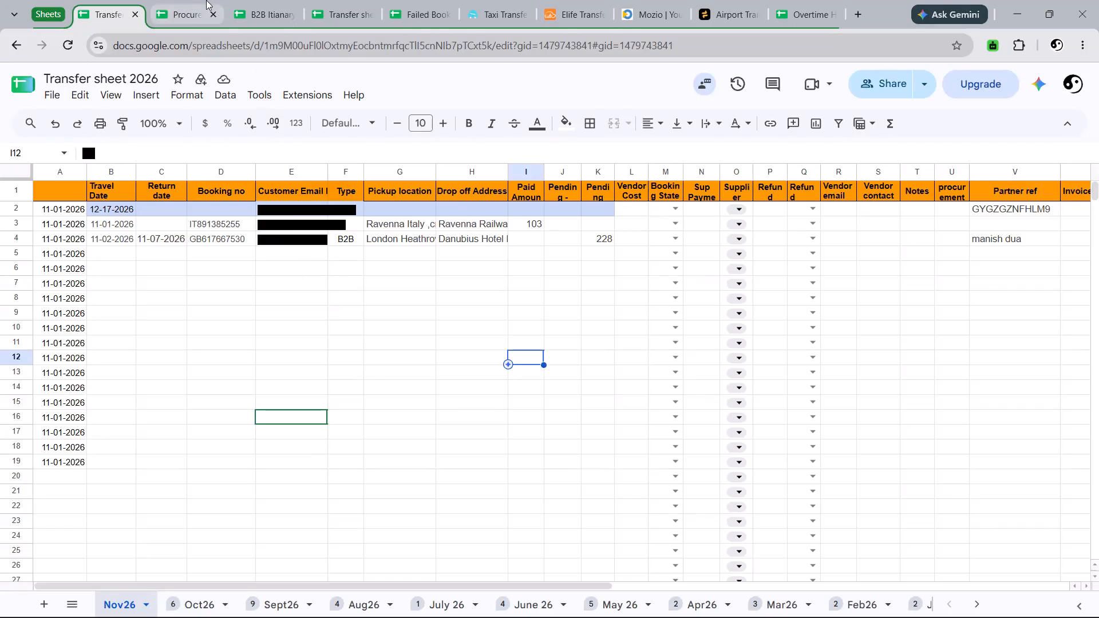
{"action": "left_click", "coordinate": [205, 0]}
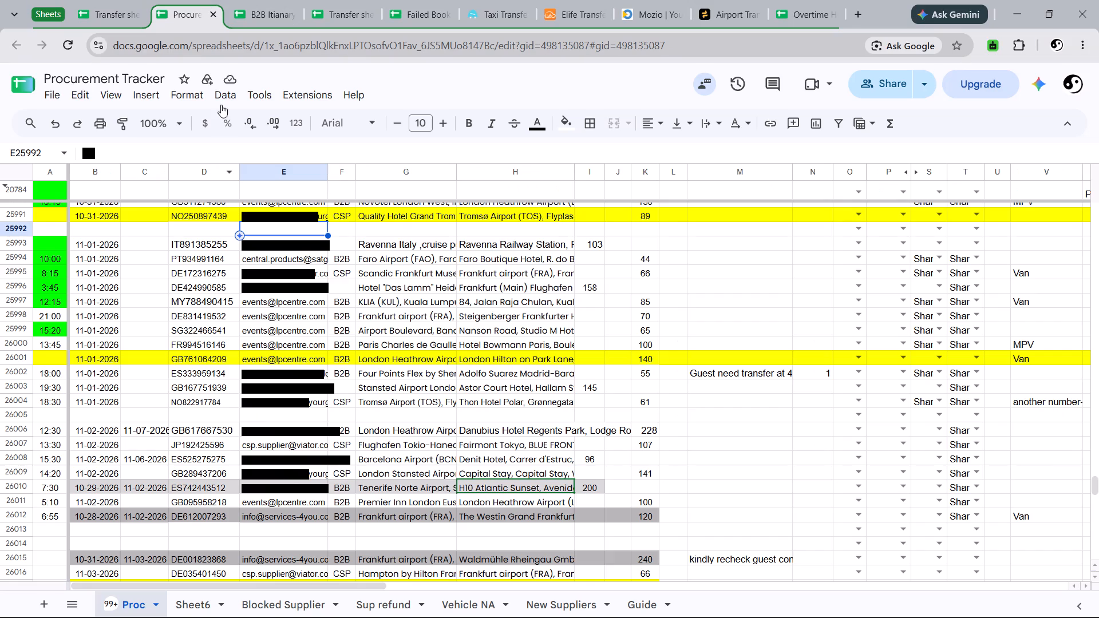
{"action": "left_click", "coordinate": [286, 426]}
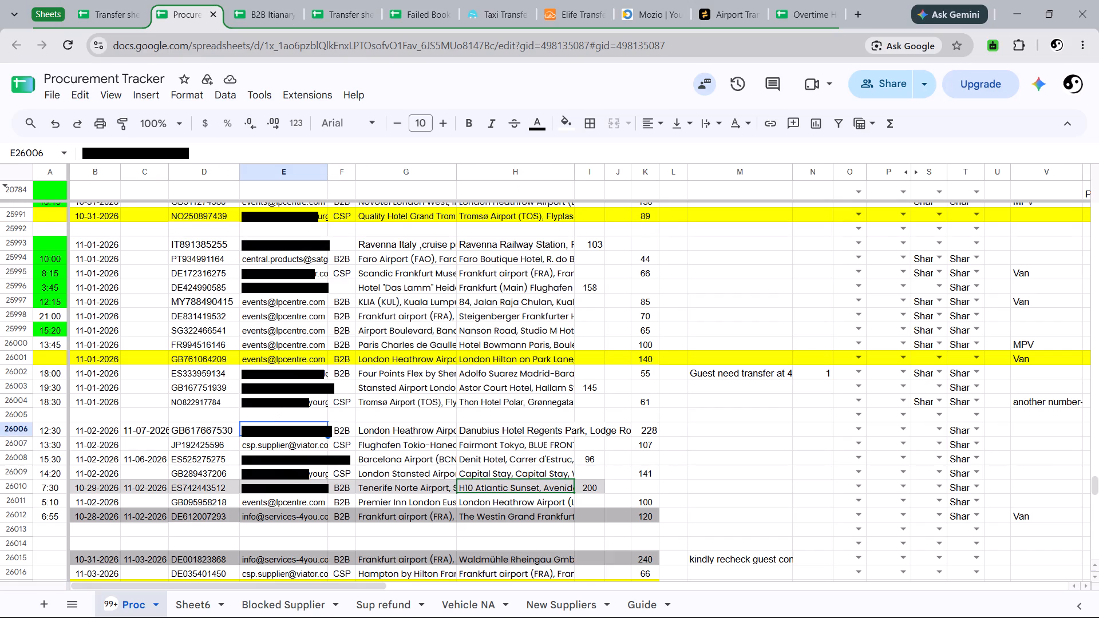
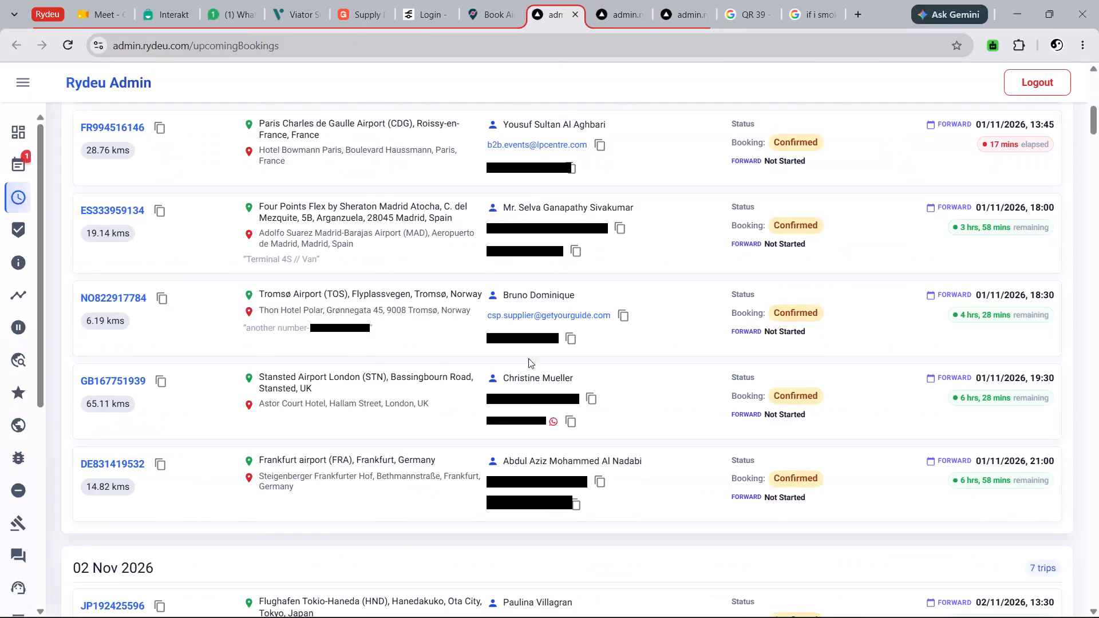
Review the upcoming bookings for 1 and 2 November 2026, checking their routes, pickup times and trip statuses.
{"action": "scroll", "coordinate": [524, 373], "scroll_direction": "down", "scroll_amount": 3}
{"action": "scroll", "coordinate": [524, 373], "scroll_direction": "up", "scroll_amount": 1}
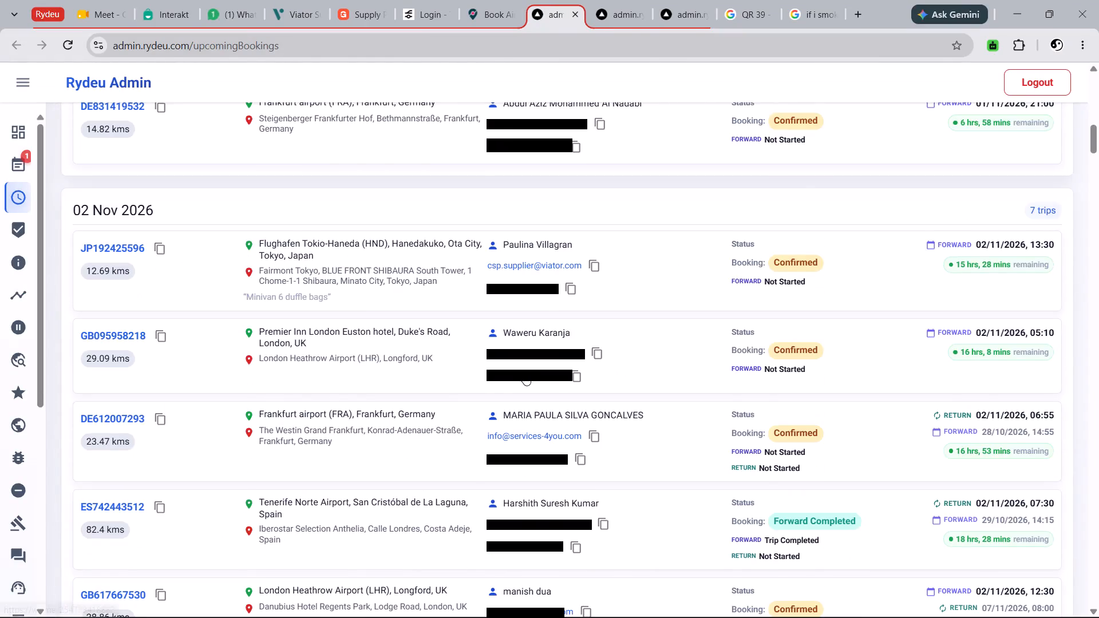
{"action": "scroll", "coordinate": [524, 373], "scroll_direction": "up", "scroll_amount": 3}
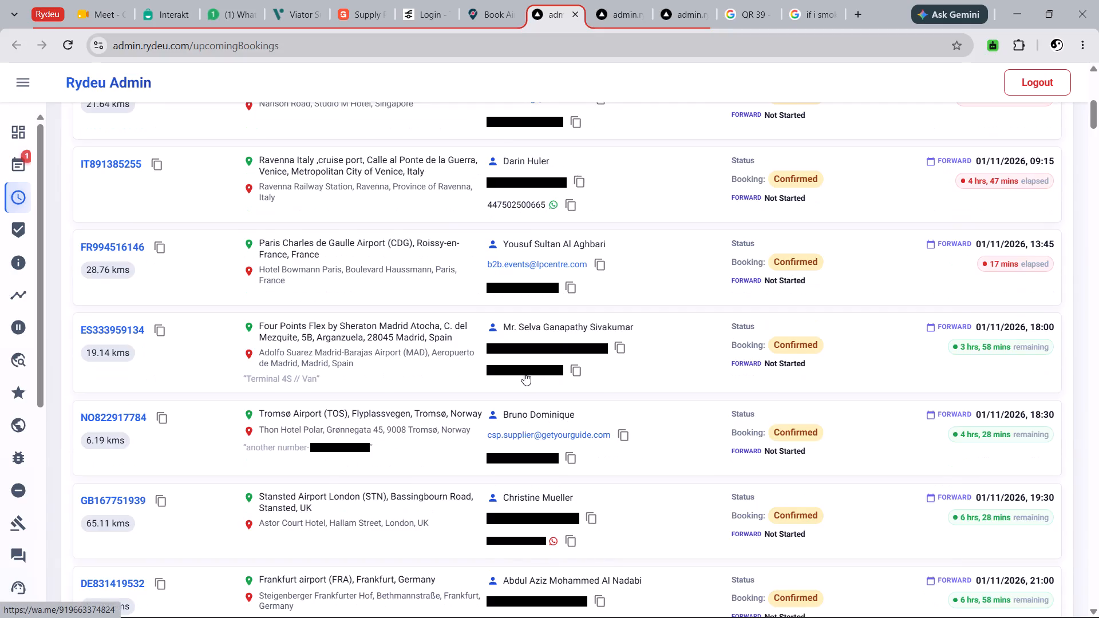
{"action": "scroll", "coordinate": [524, 373], "scroll_direction": "up", "scroll_amount": 1}
{"action": "scroll", "coordinate": [524, 373], "scroll_direction": "down", "scroll_amount": 5}
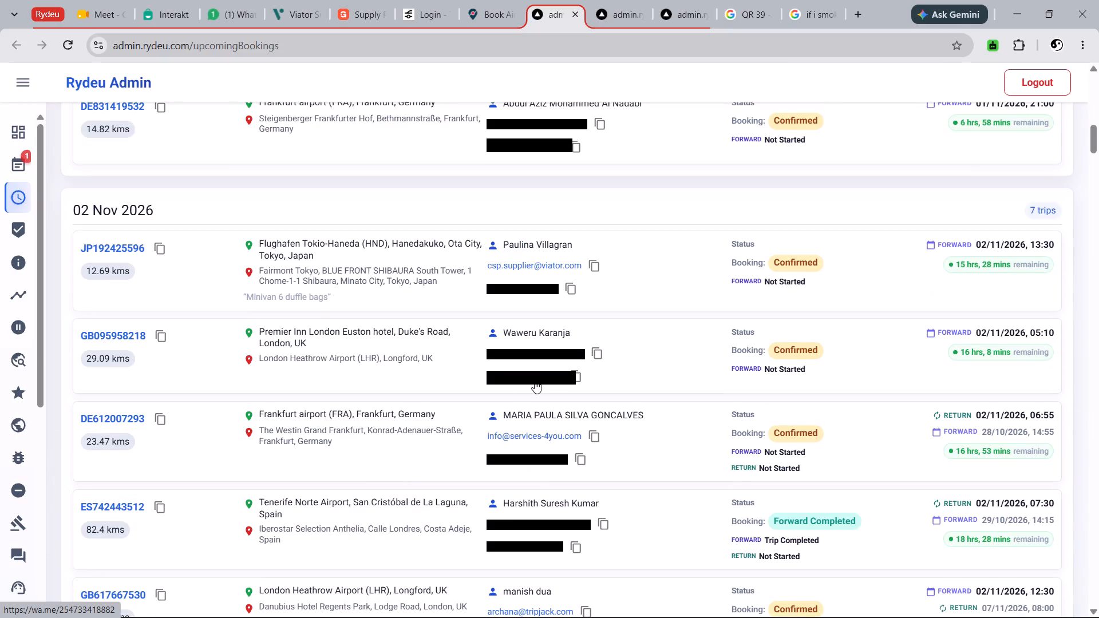
Switch from the upcoming bookings to the Procurement Tracker spreadsheet.
{"action": "key", "text": "alt+Tab"}
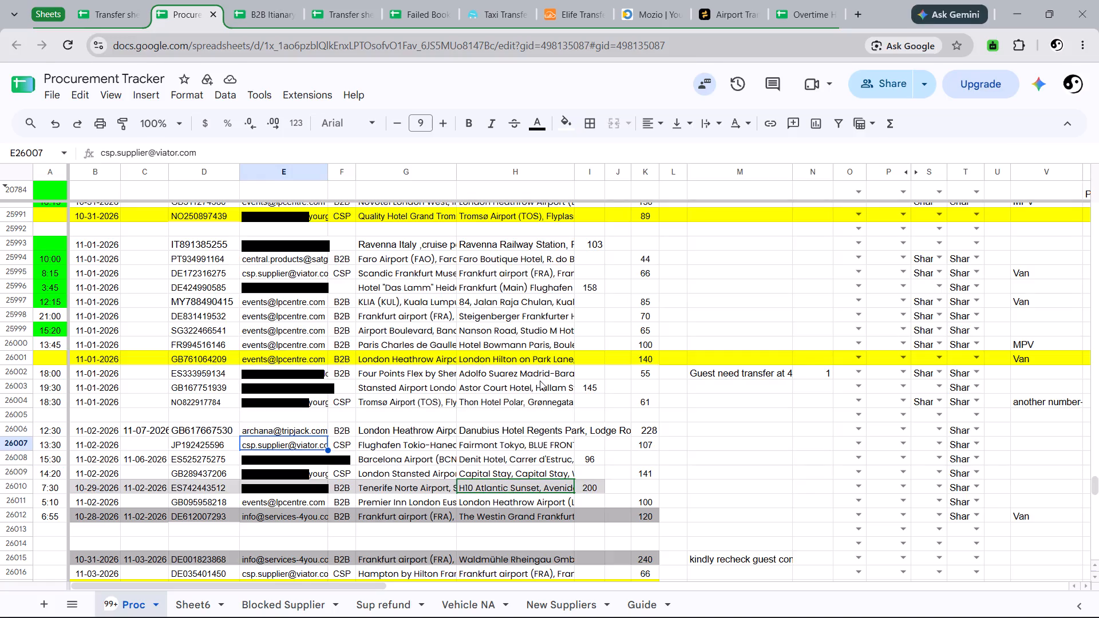
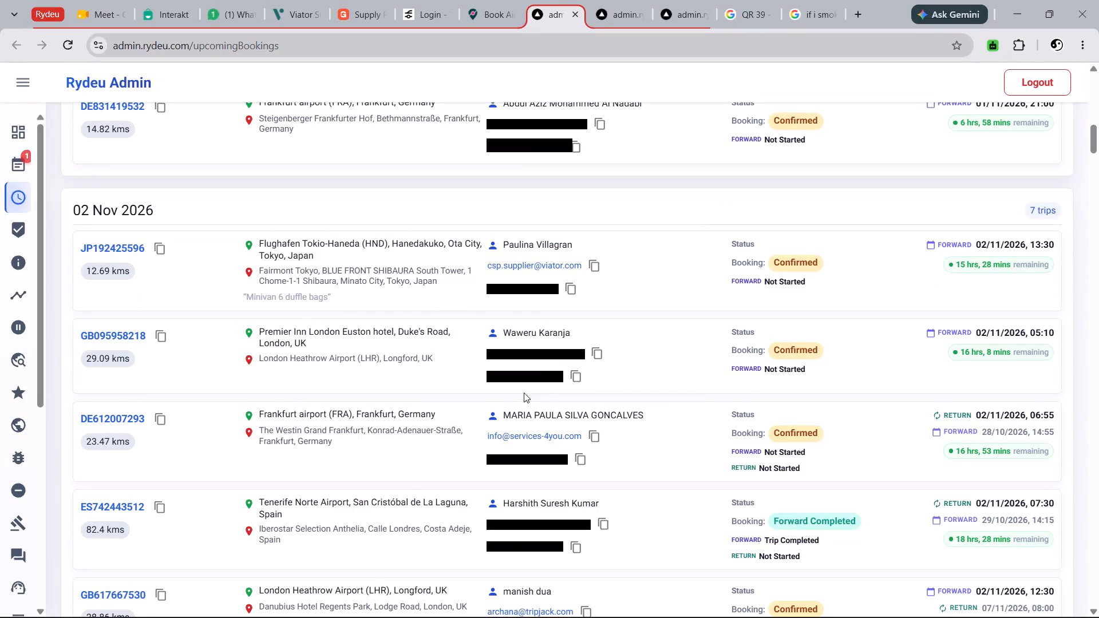
Switch from the upcoming bookings page to the WhatsApp window.
{"action": "key", "text": "alt+Tab"}
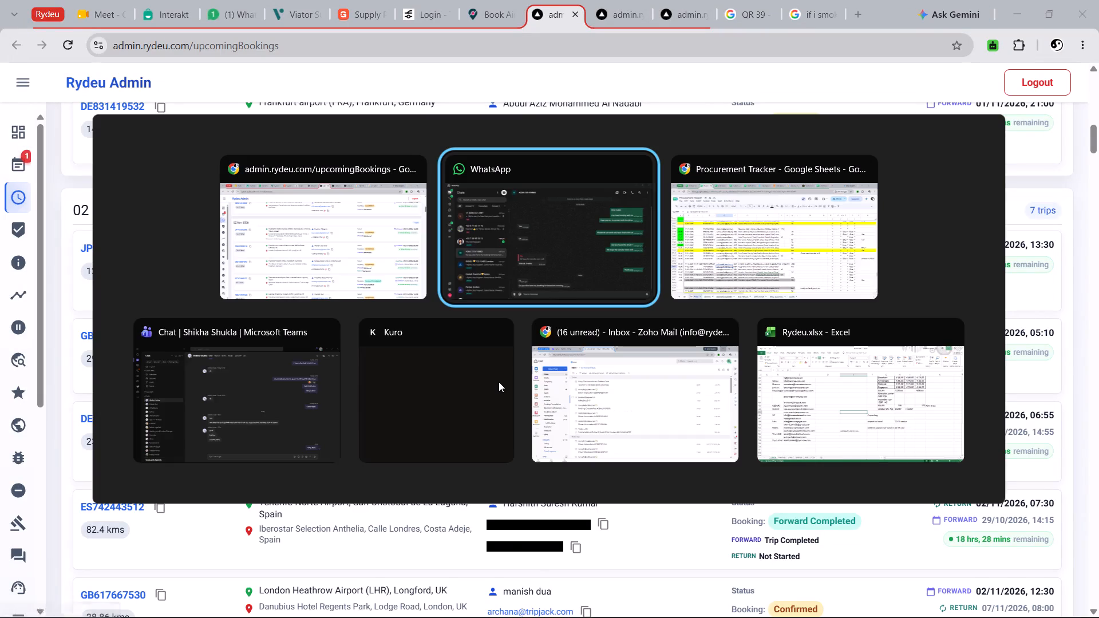
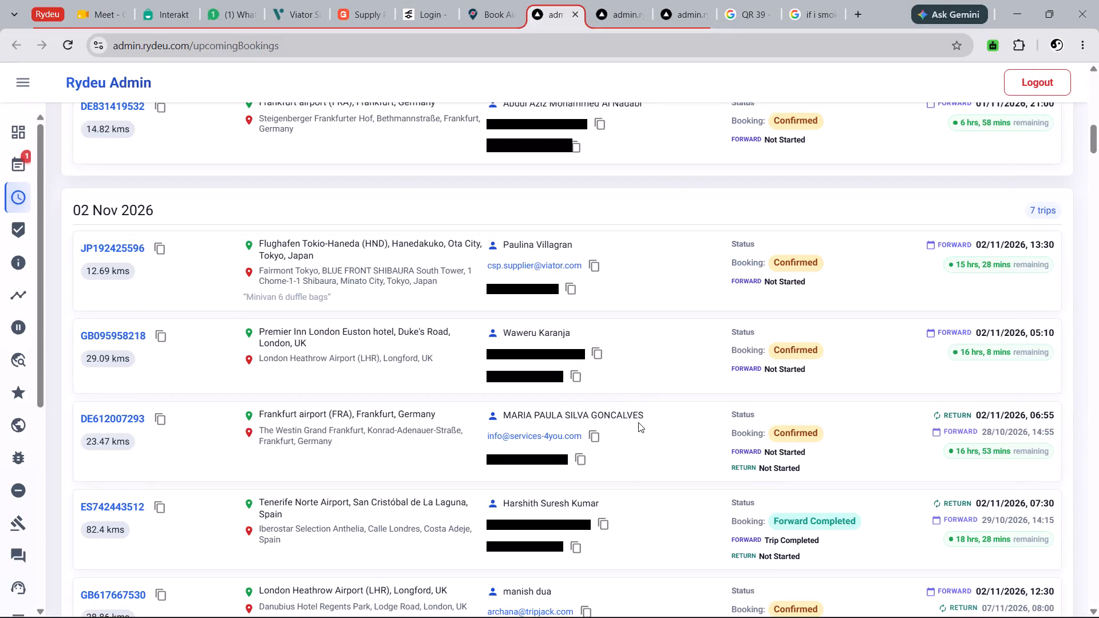
{"action": "key", "text": "alt+Tab"}
{"action": "key", "text": "alt+Tab"}
{"action": "key", "text": "alt+Tab"}
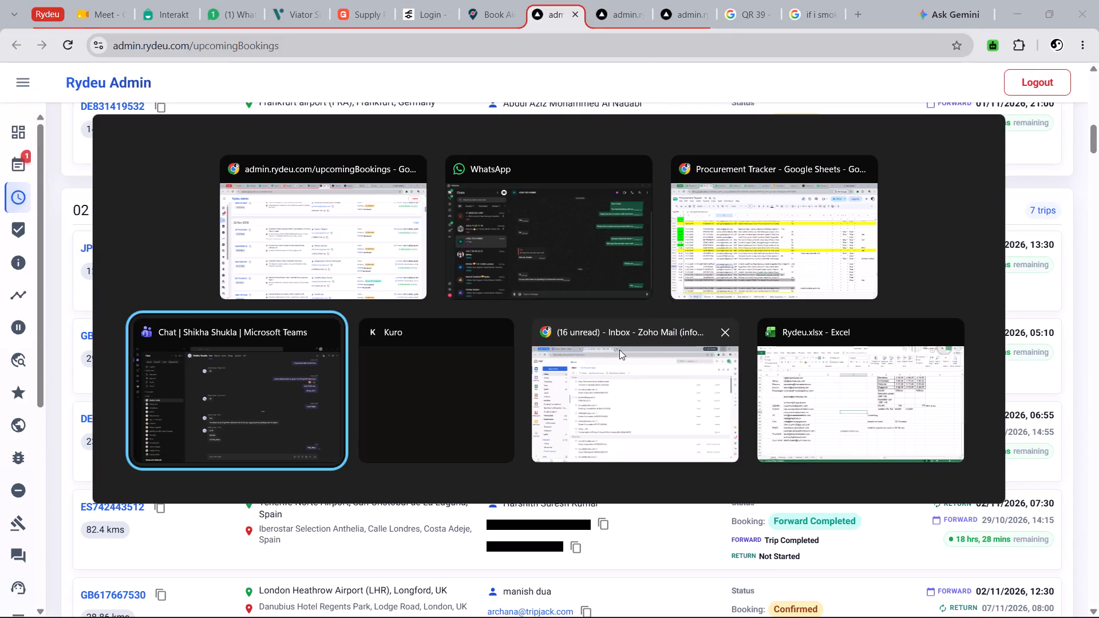
{"action": "key", "text": "alt+Tab"}
{"action": "key", "text": "alt+Tab"}
{"action": "left_click", "coordinate": [710, 239], "text": "alt"}
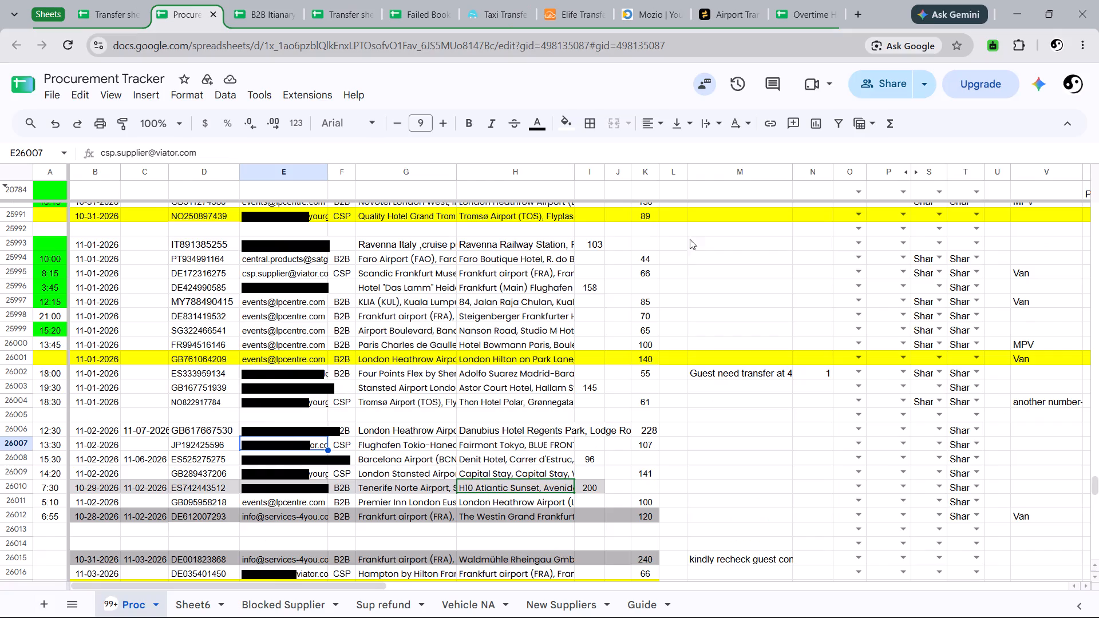
{"action": "scroll", "coordinate": [370, 437], "scroll_direction": "down", "scroll_amount": 1}
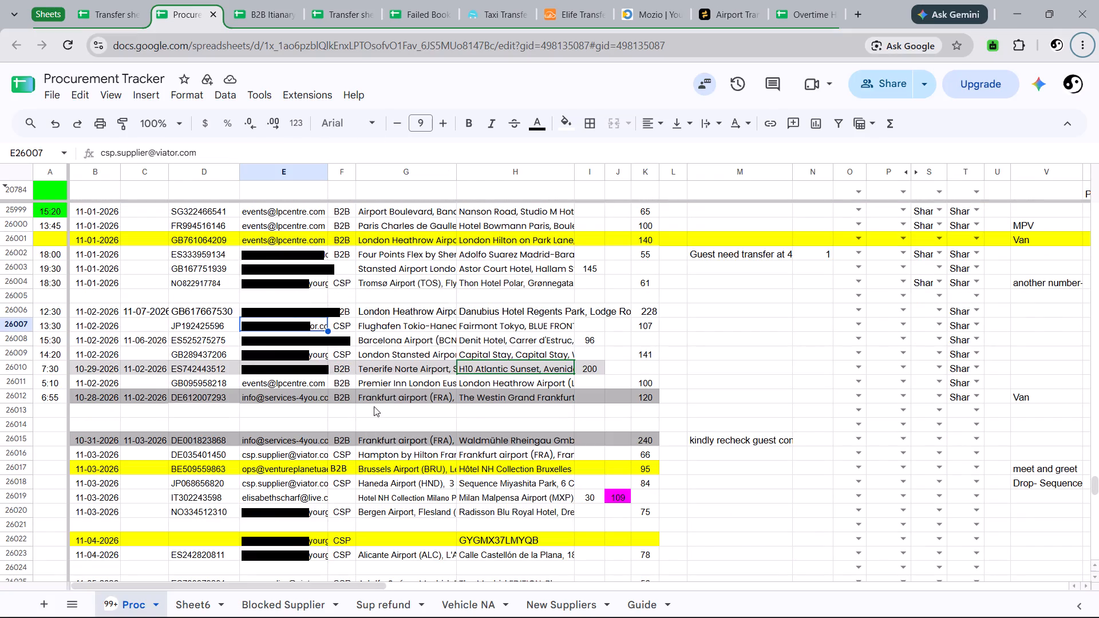
{"action": "left_click", "coordinate": [278, 395]}
{"action": "left_click", "coordinate": [272, 382]}
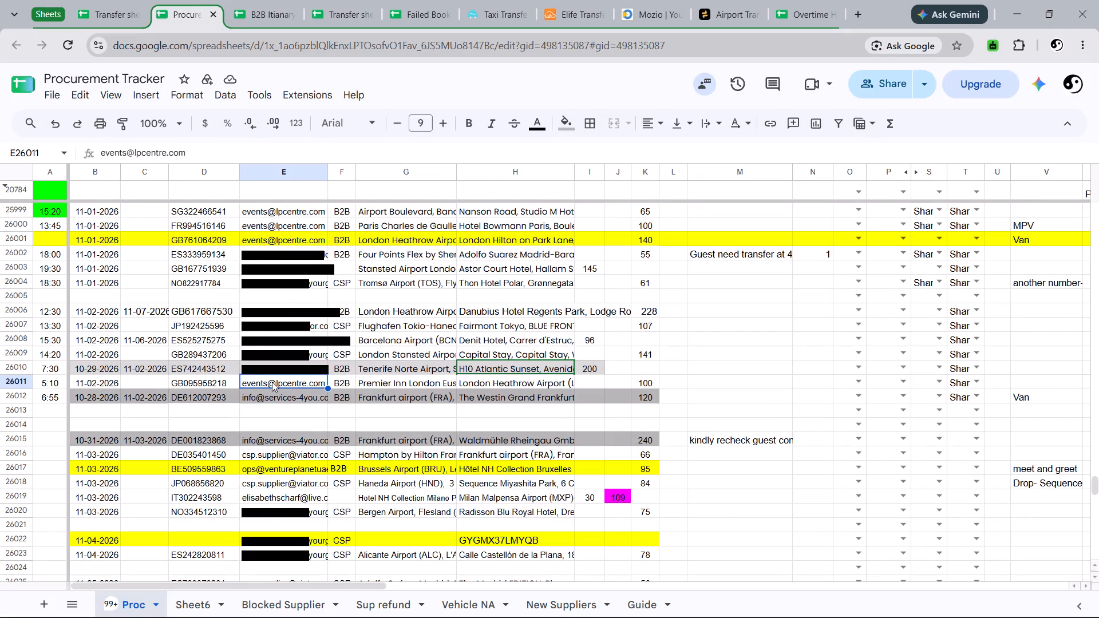
Switch back to the Rydeu Admin upcoming bookings and review the trips for 01 Nov 2026.
{"action": "key", "text": "alt+Tab"}
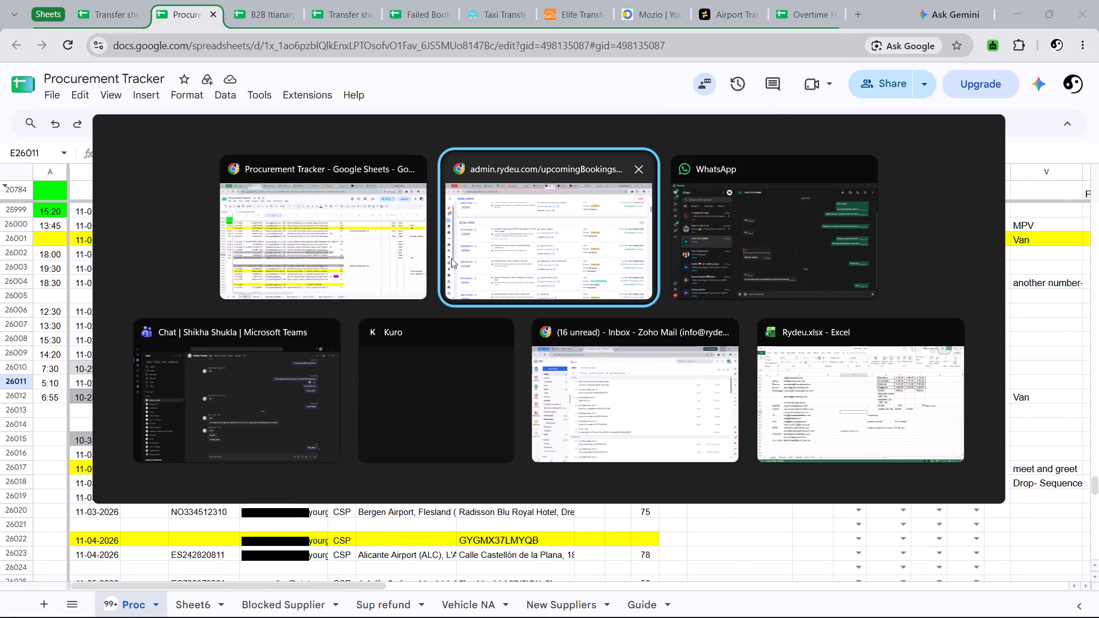
{"action": "scroll", "coordinate": [608, 175], "scroll_direction": "up", "scroll_amount": 5}
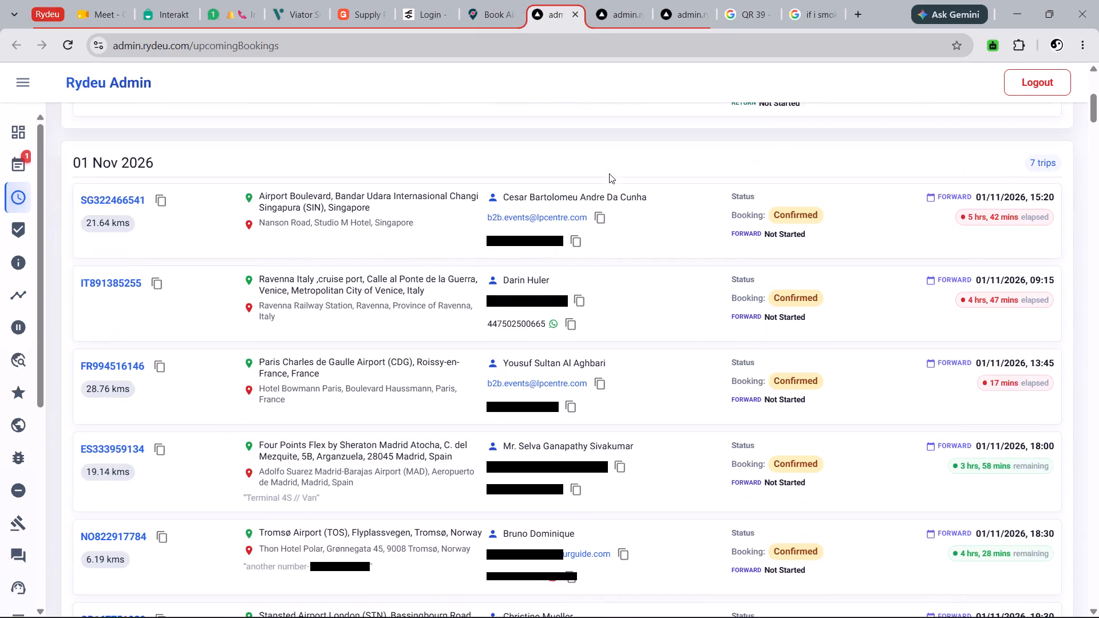
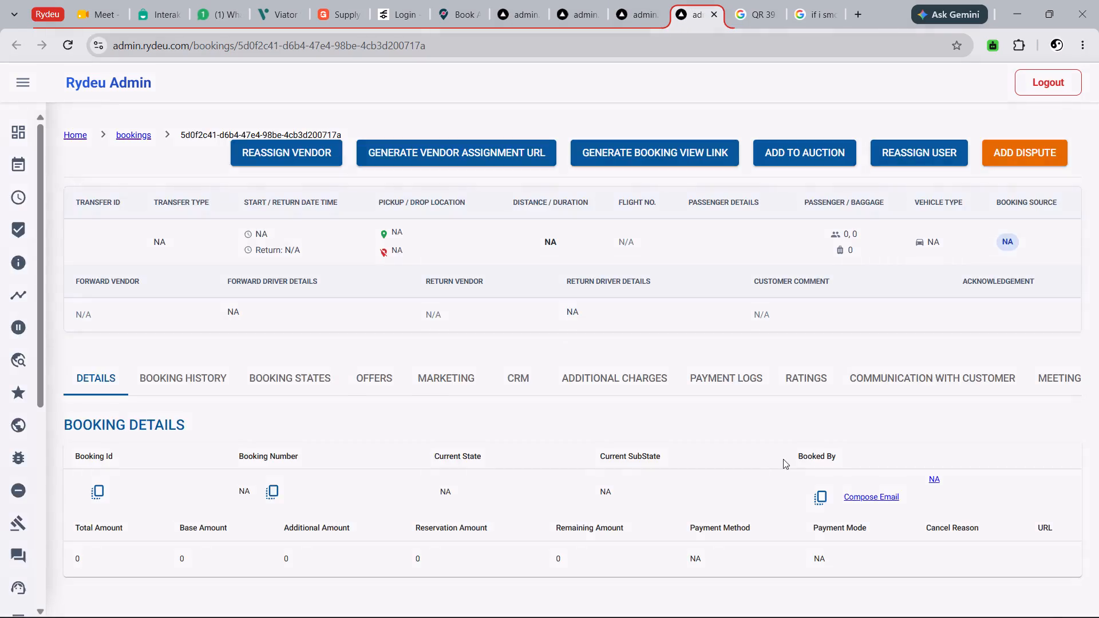
{"action": "scroll", "coordinate": [783, 459], "scroll_direction": "down", "scroll_amount": 15}
{"action": "scroll", "coordinate": [557, 462], "scroll_direction": "down", "scroll_amount": 5}
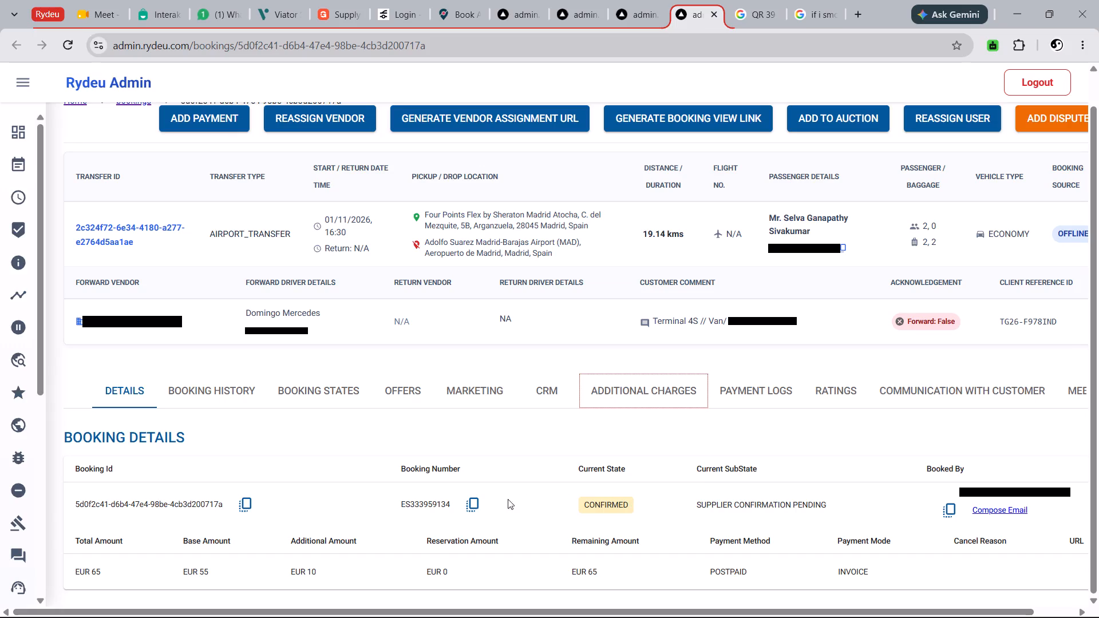
{"action": "left_click", "coordinate": [468, 505]}
{"action": "key", "text": "alt+Tab"}
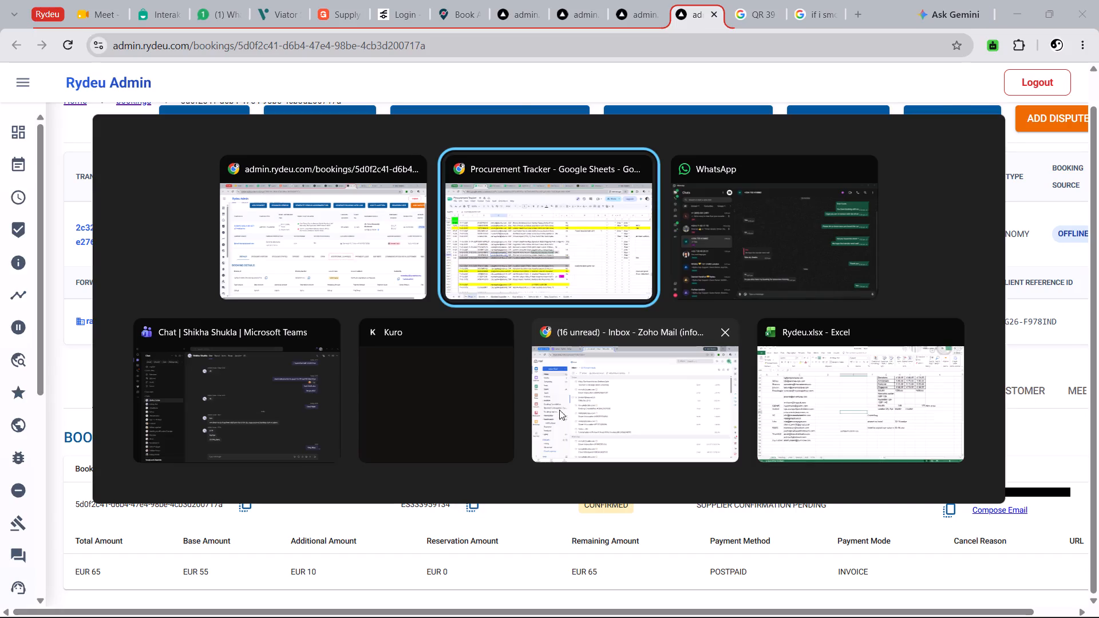
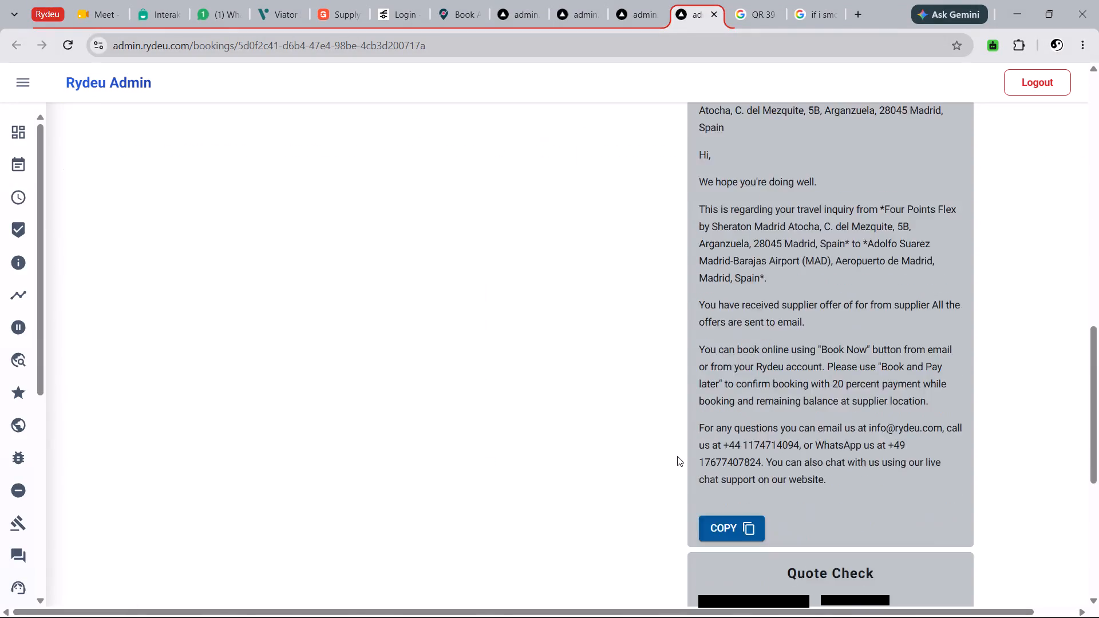
{"action": "scroll", "coordinate": [677, 456], "scroll_direction": "down", "scroll_amount": 14}
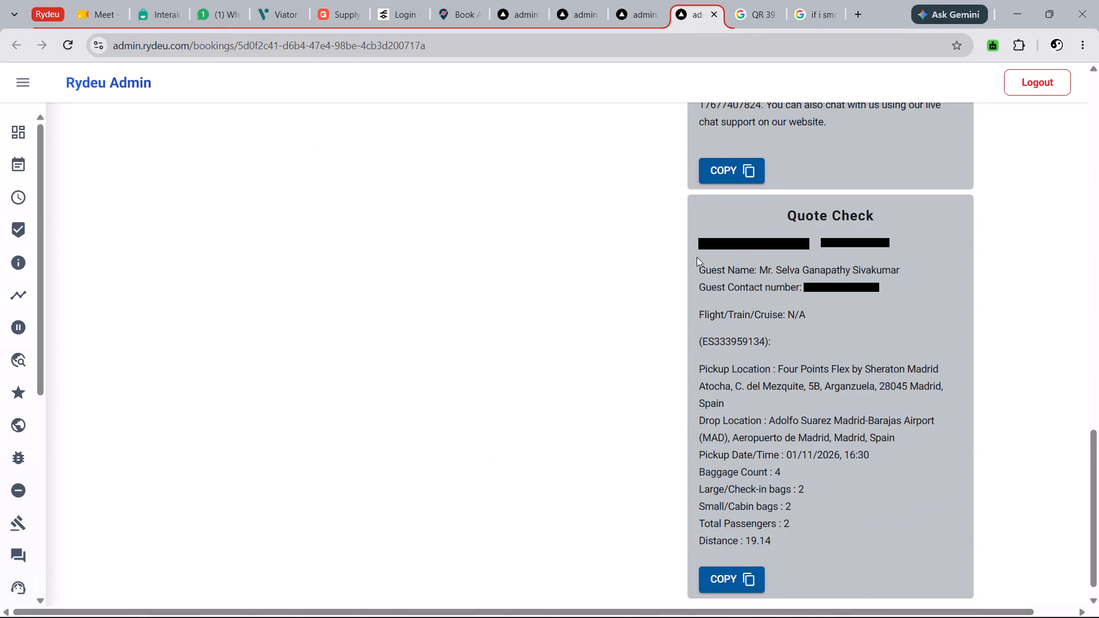
{"action": "left_click_drag", "start_coordinate": [697, 252], "coordinate": [808, 496]}
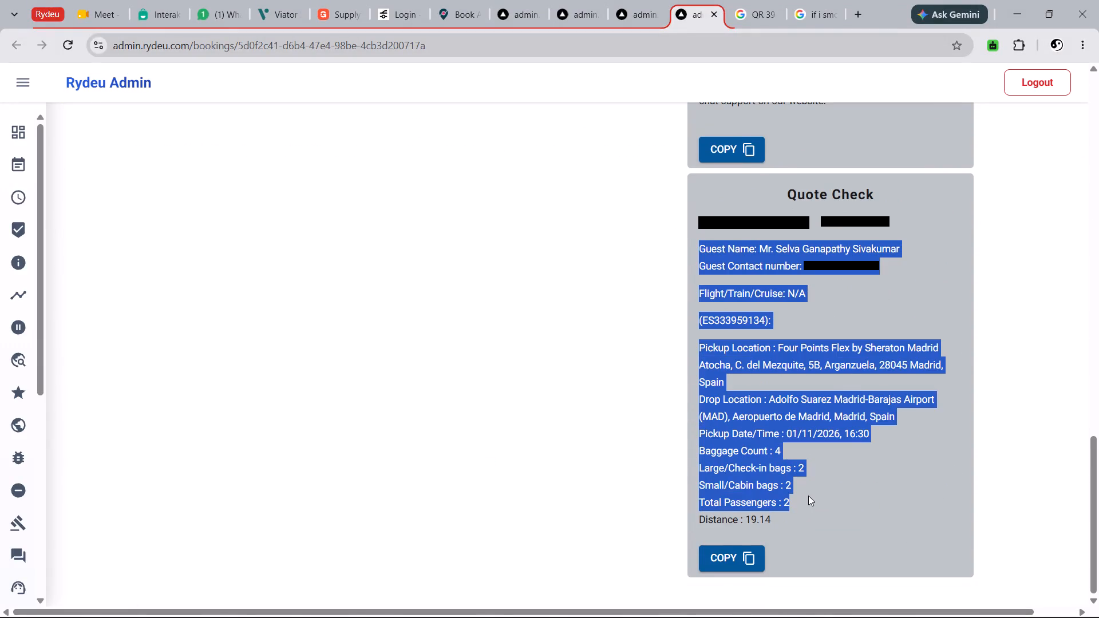
{"action": "key", "text": "ctrl+c"}
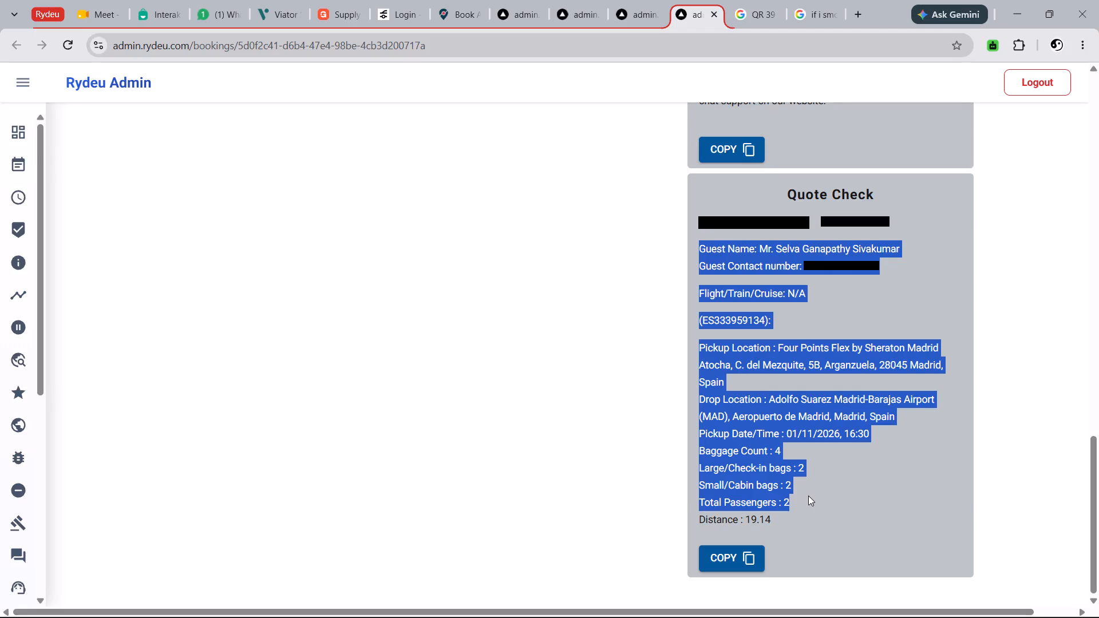
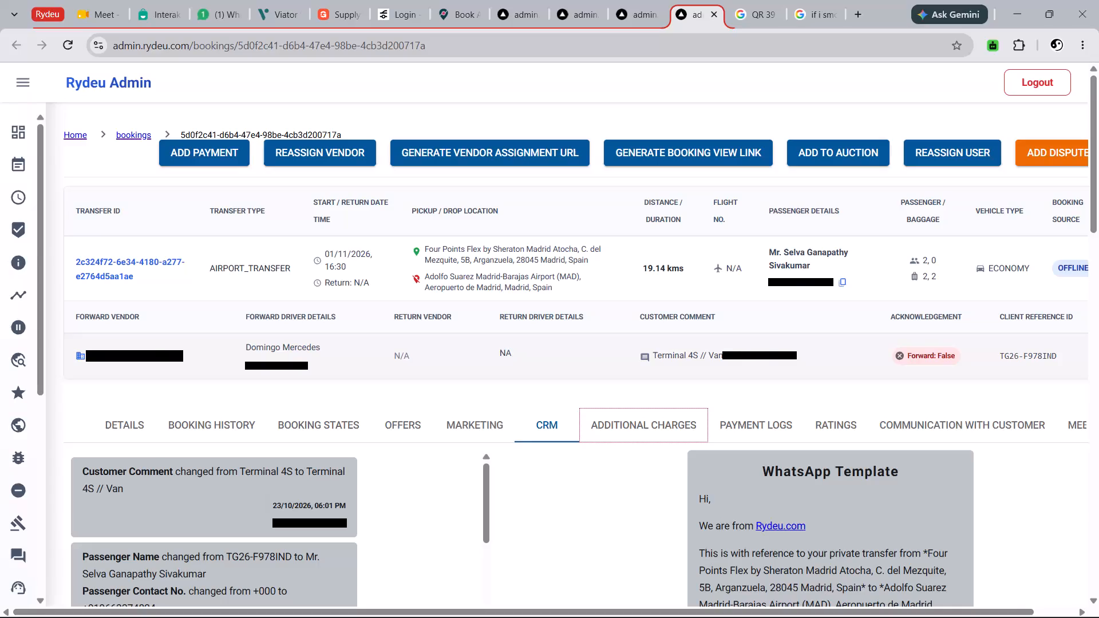
Select the text following "Terminal 4S // Van" in the Madrid airport transfer's customer comment.
{"action": "left_click", "coordinate": [735, 356]}
{"action": "left_click_drag", "start_coordinate": [735, 356], "coordinate": [790, 358]}
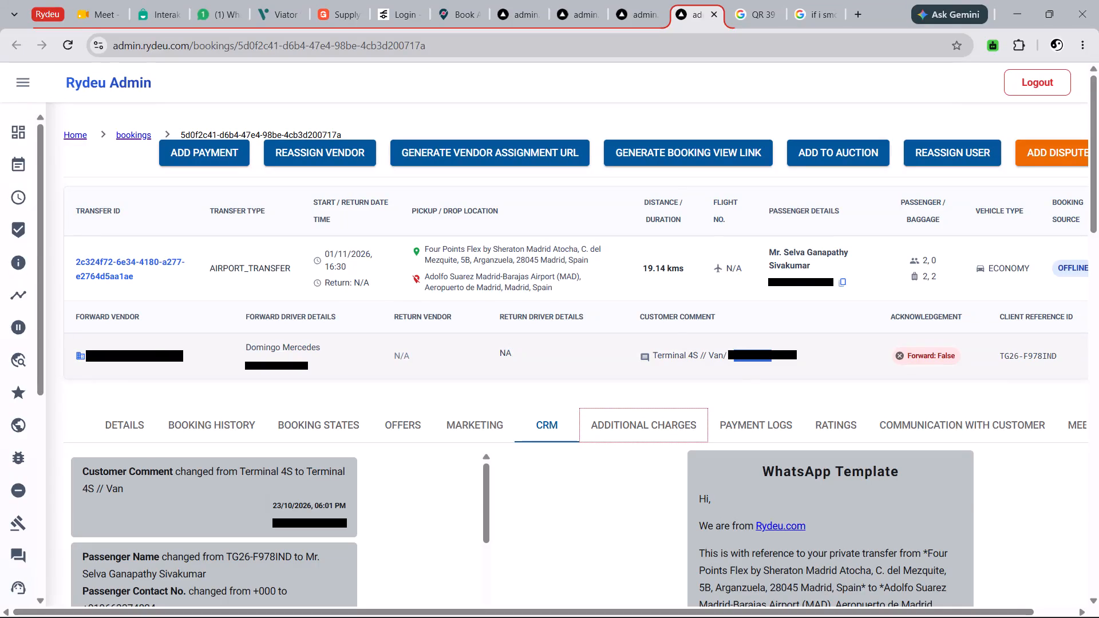
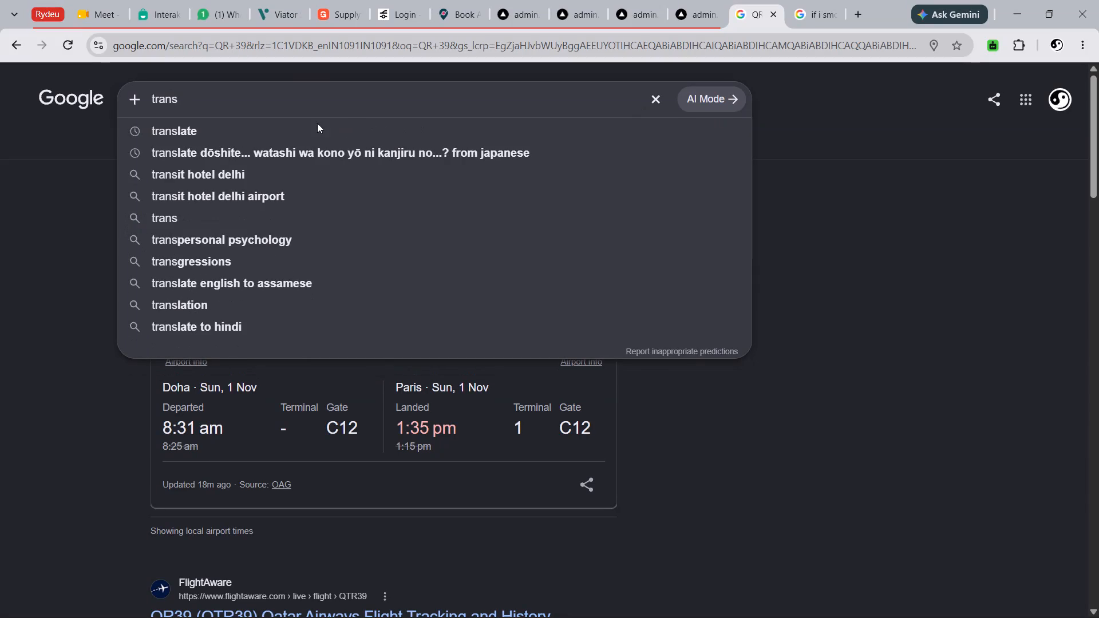
Search Google for "translate" and paste the copied address text into the translator, with English as the target language.
{"action": "left_click", "coordinate": [273, 133]}
{"action": "left_click", "coordinate": [218, 252]}
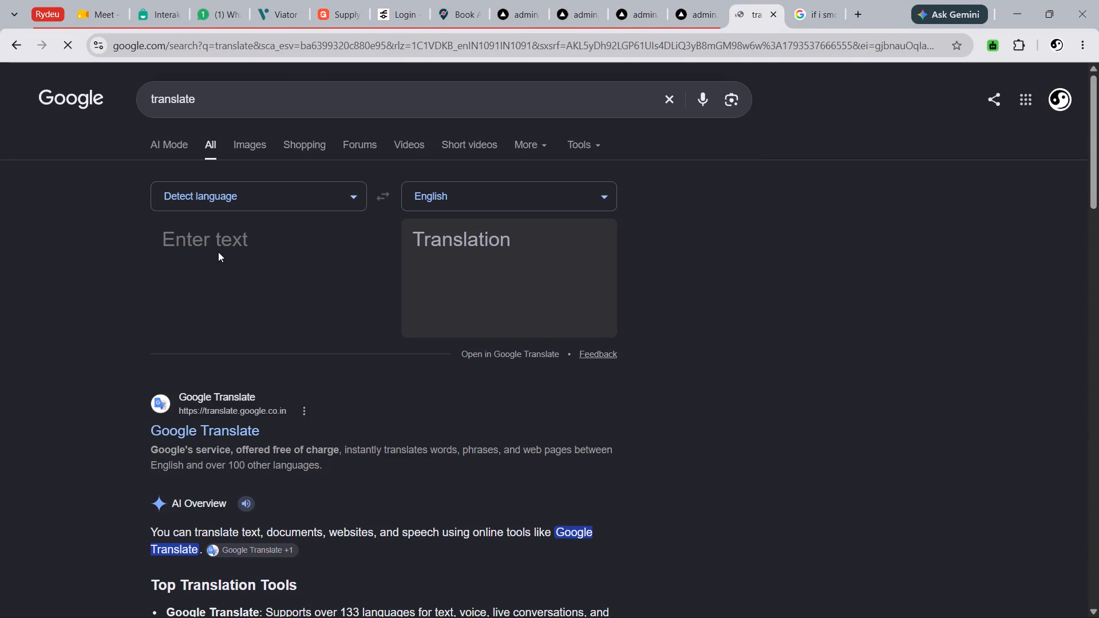
{"action": "left_click", "coordinate": [211, 241], "text": "ctrl"}
{"action": "key", "text": "ctrl+v"}
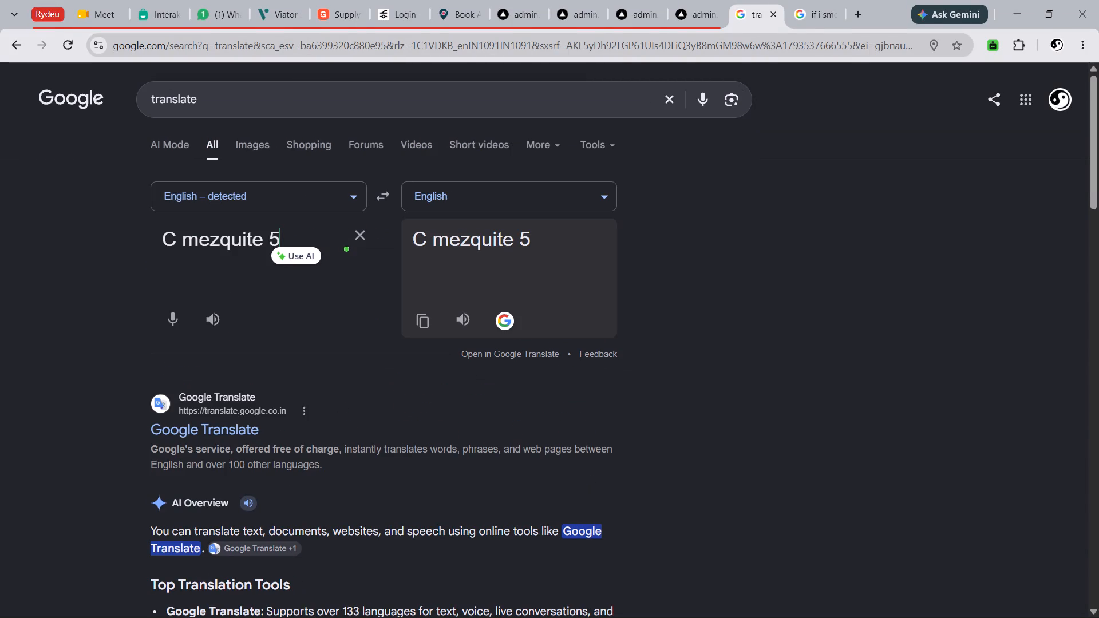
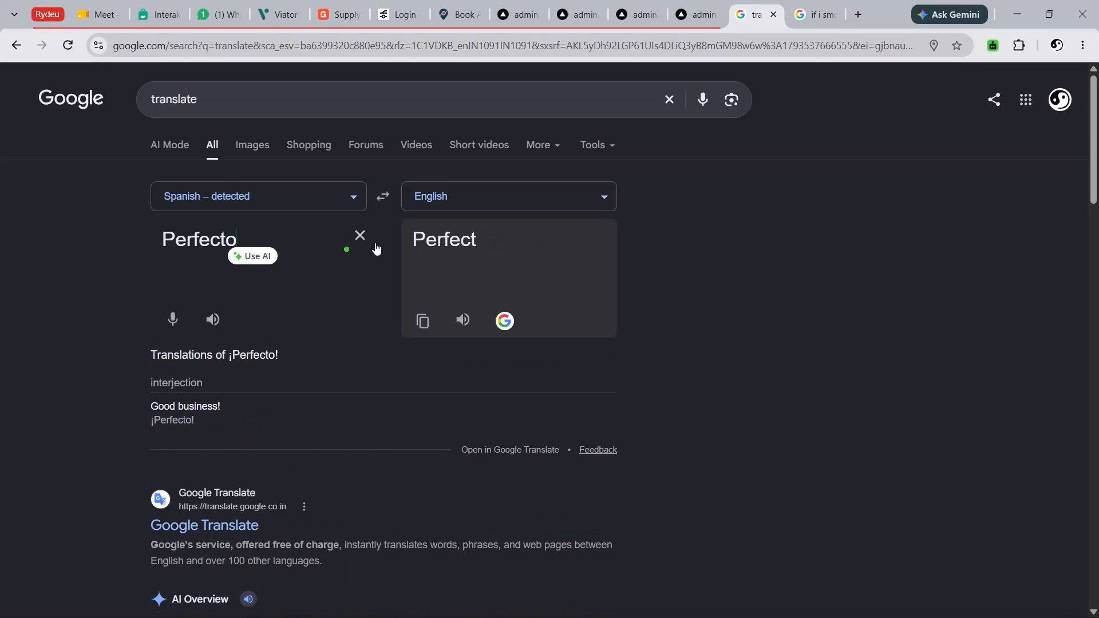
Swap the translation direction to English to Spanish and clear the source text for a new translation.
{"action": "left_click", "coordinate": [387, 199]}
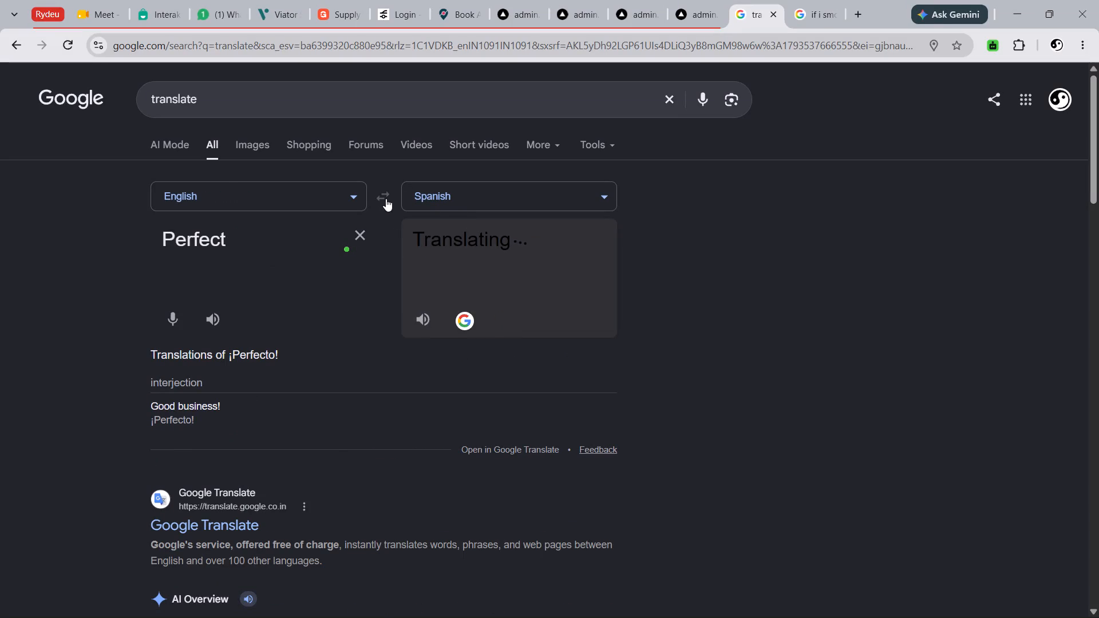
{"action": "left_click", "coordinate": [358, 235]}
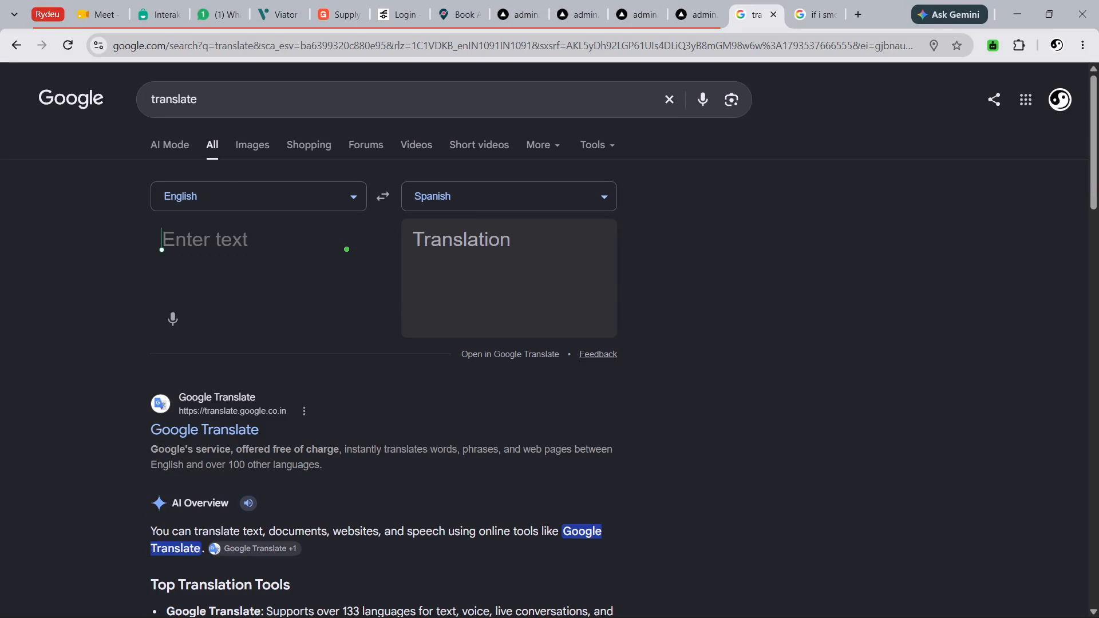
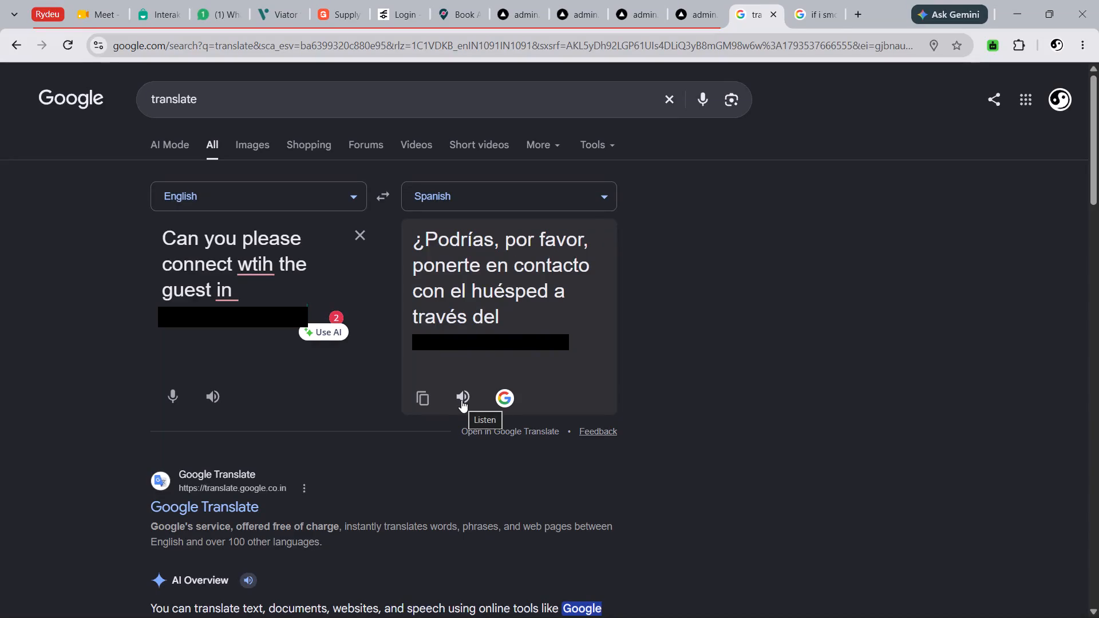
Correct the misspelled word "wtih" to "with" in the English source text.
{"action": "key", "text": "Up"}
{"action": "key", "text": "Up"}
{"action": "key", "text": "Up"}
{"action": "key", "text": "Right"}
{"action": "key", "text": "Right"}
{"action": "key", "text": "Right"}
{"action": "key", "text": "Right"}
{"action": "key", "text": "Right"}
{"action": "key", "text": "Right"}
{"action": "key", "text": "Right"}
{"action": "key", "text": "Right"}
{"action": "key", "text": "Right"}
{"action": "key", "text": "Right"}
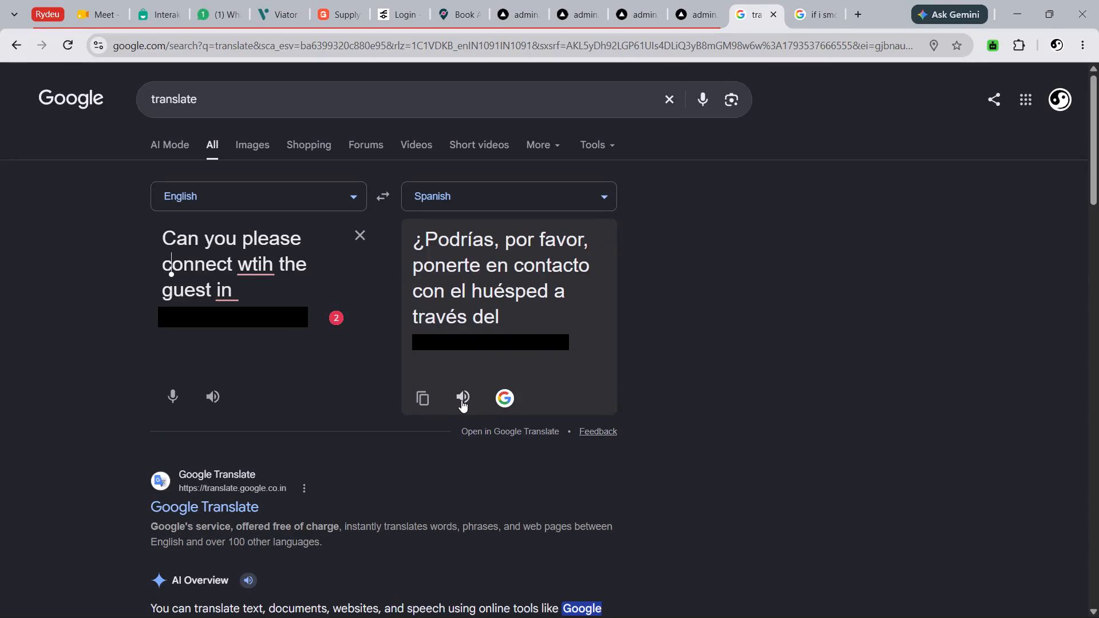
{"action": "key", "text": "BackSpace"}
{"action": "key", "text": "Right"}
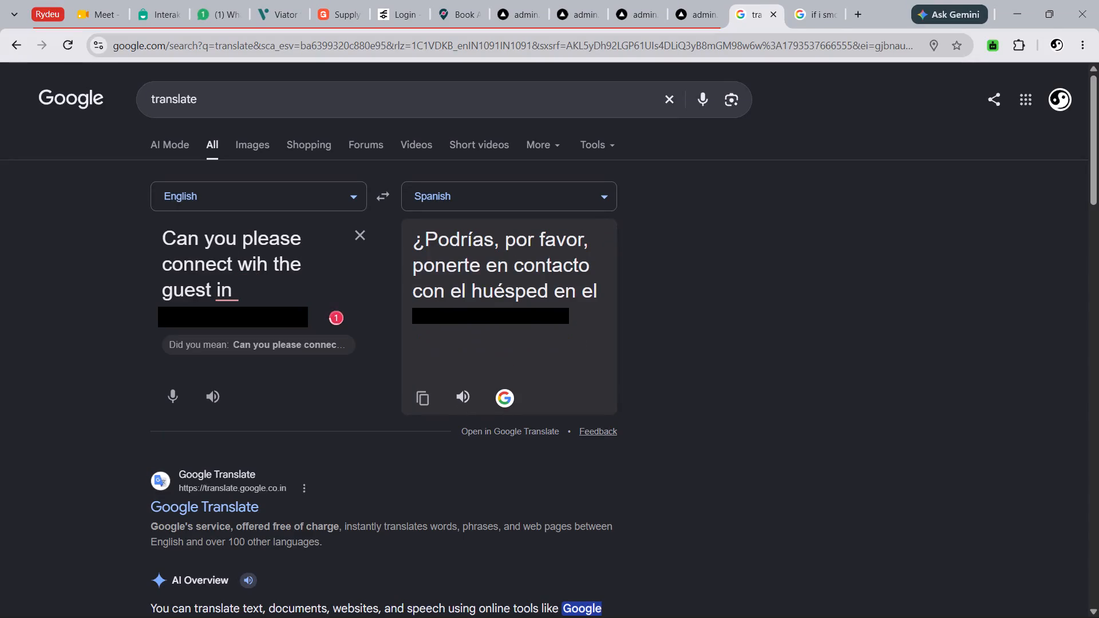
{"action": "key", "text": "t"}
Insert the word "advance" after "guest in" in the English source text, fixing the spacing there.
{"action": "key", "text": "Down"}
{"action": "key", "text": "Up"}
{"action": "key", "text": "Down"}
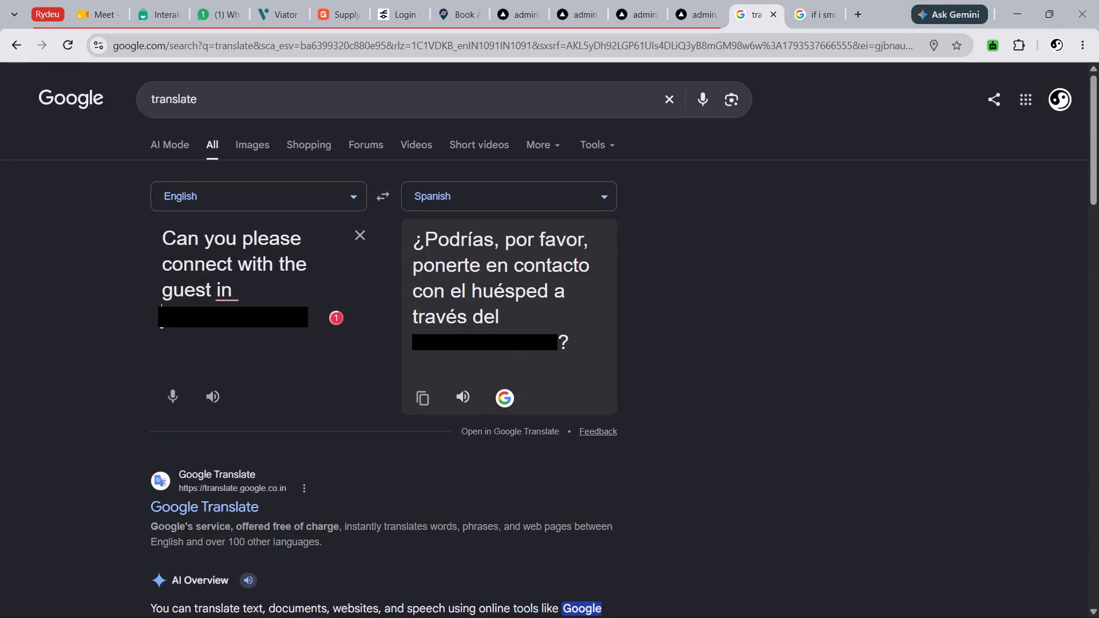
{"action": "key", "text": "Up"}
{"action": "key", "text": "Down"}
{"action": "key", "text": "Up"}
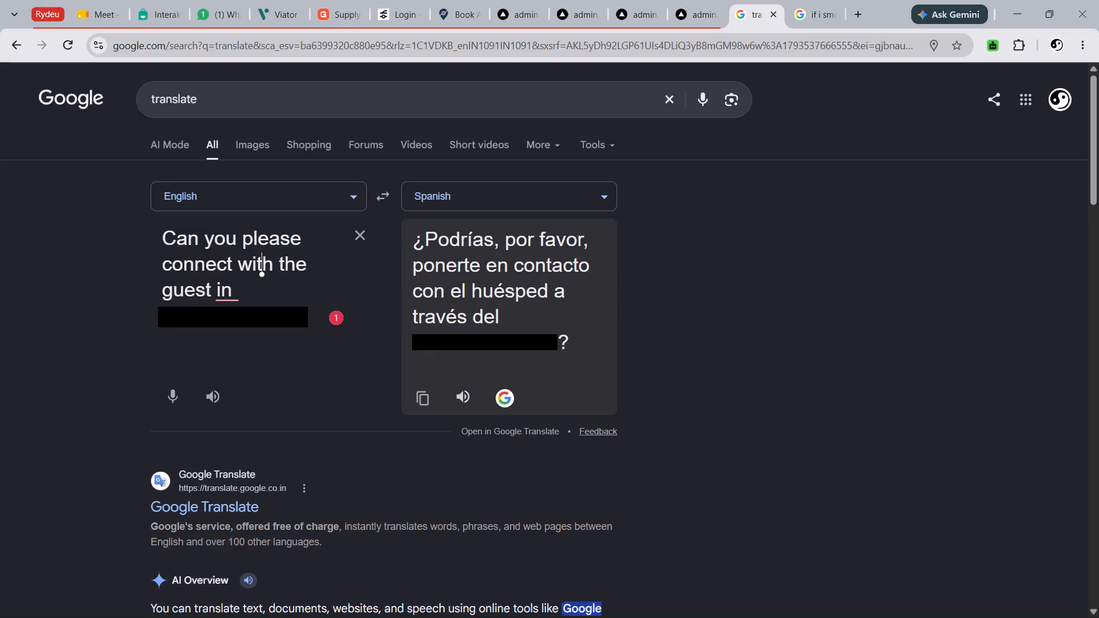
{"action": "key", "text": "Left"}
{"action": "key", "text": "Down"}
{"action": "key", "text": "BackSpace"}
{"action": "key", "text": "space"}
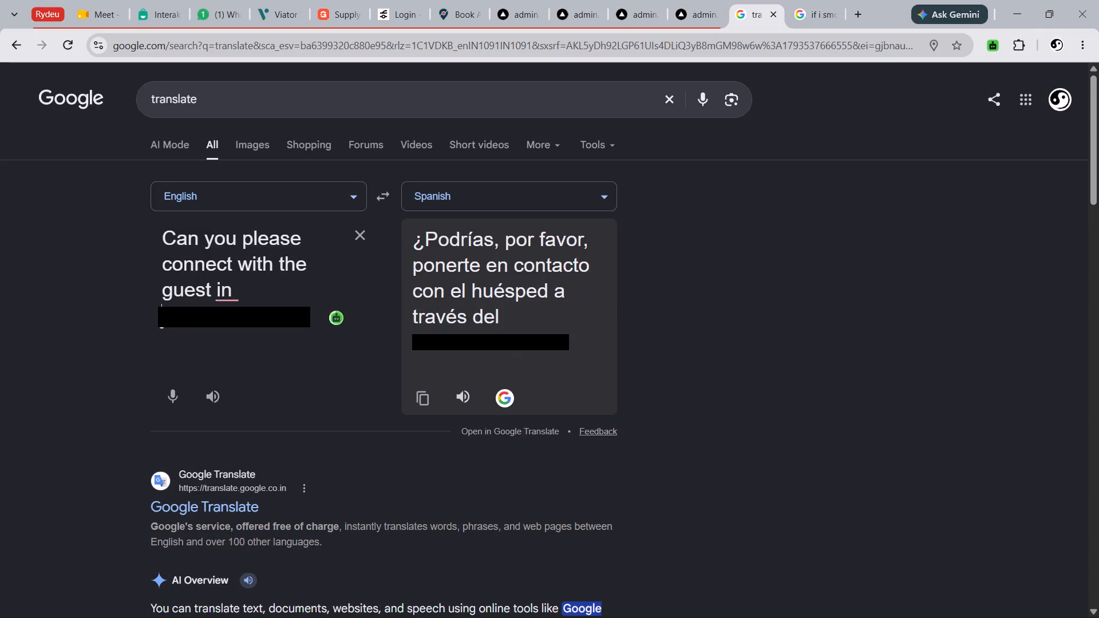
{"action": "type", "text": "ar"}
{"action": "key", "text": "BackSpace"}
{"action": "type", "text": "dvance"}
{"action": "key", "text": "space"}
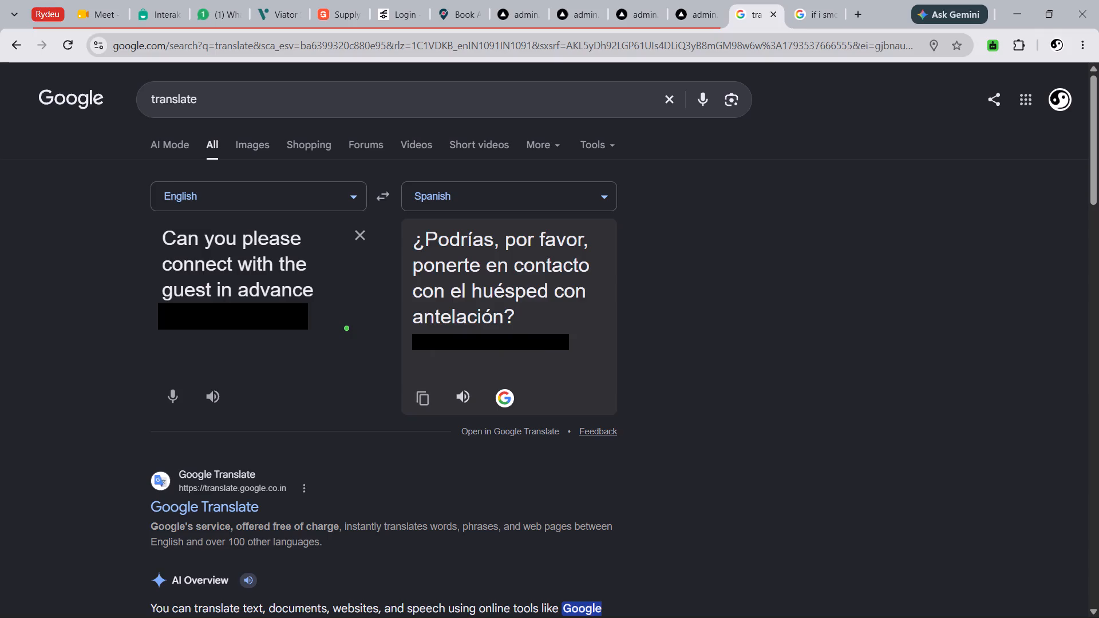
{"action": "key", "text": "End"}
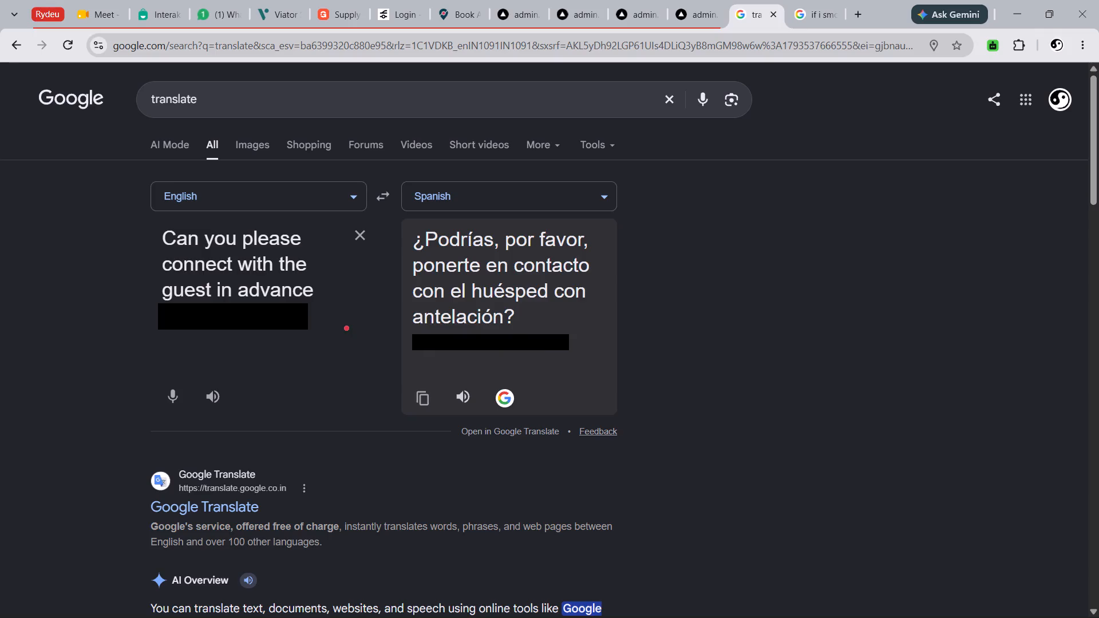
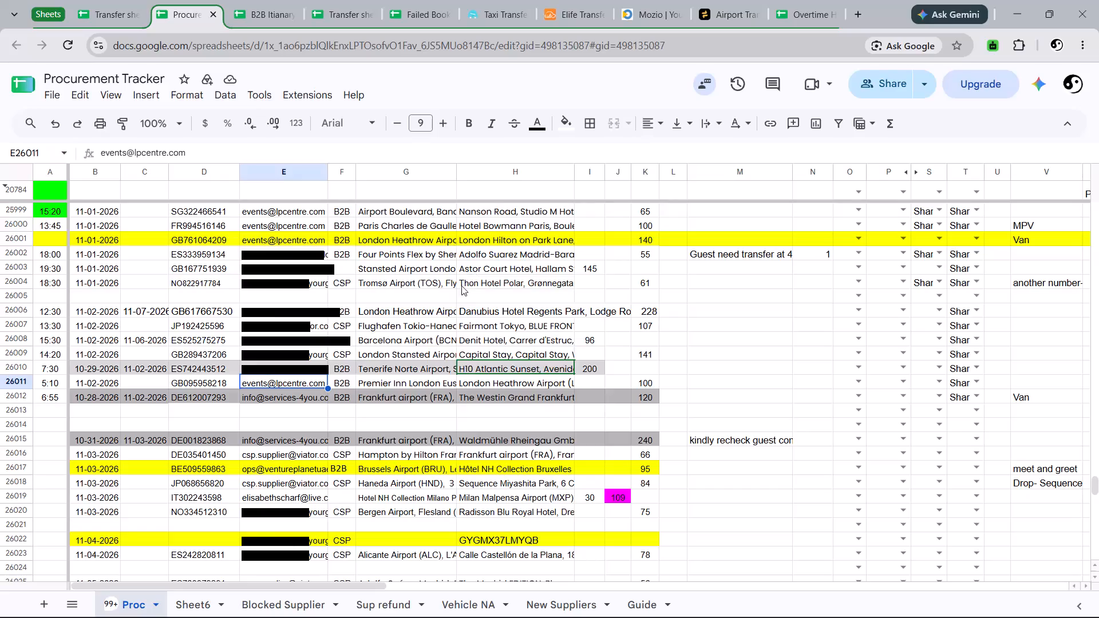
{"action": "left_click", "coordinate": [282, 411]}
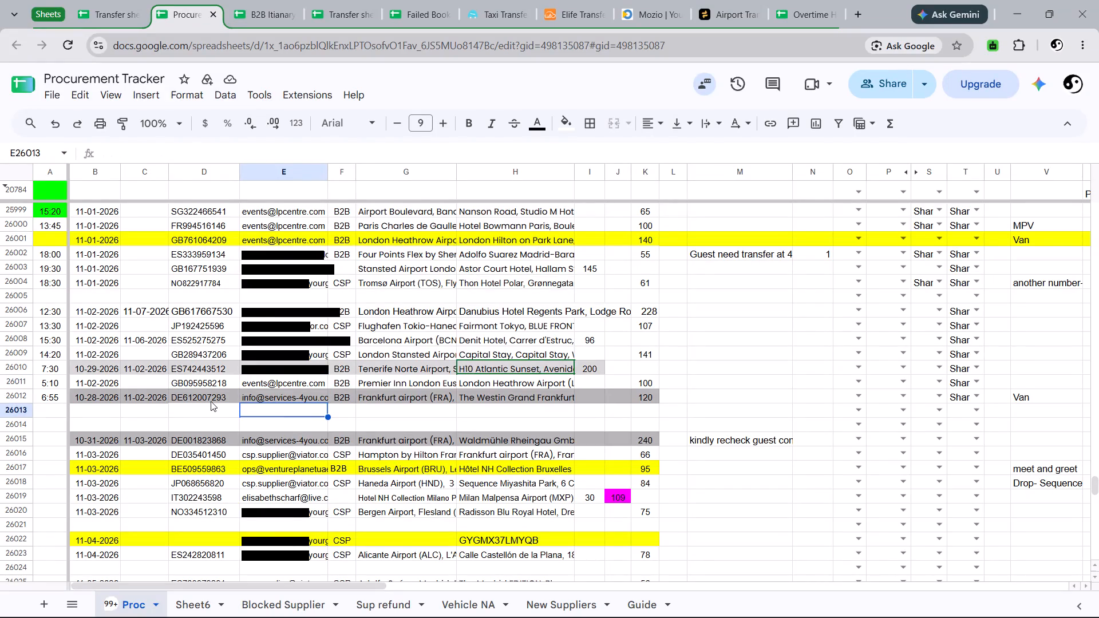
{"action": "left_click", "coordinate": [211, 401]}
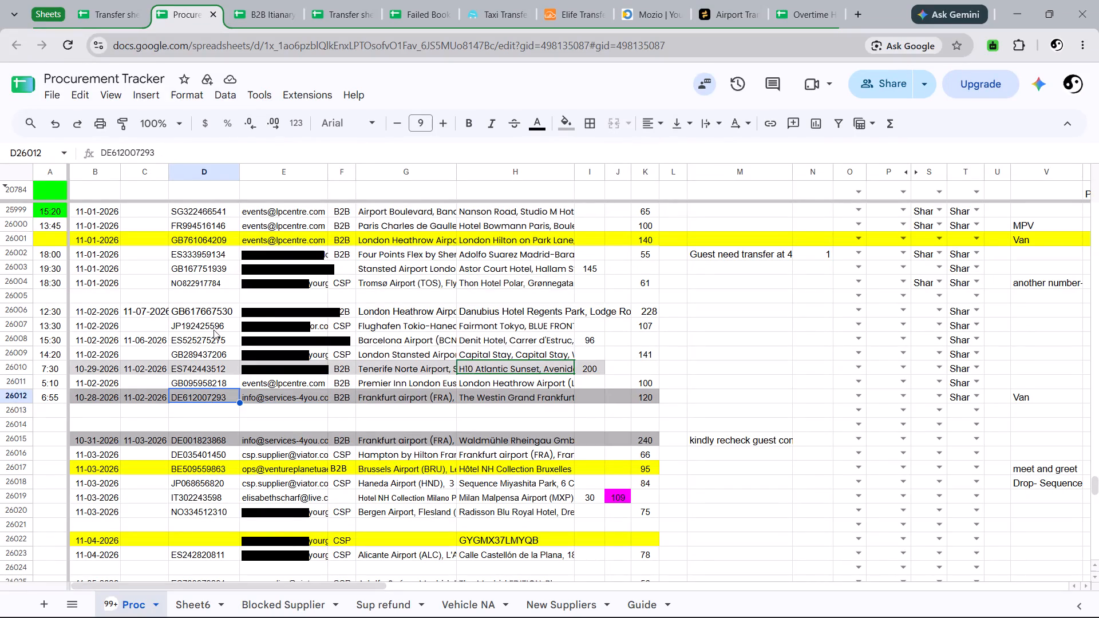
{"action": "left_click", "coordinate": [206, 381]}
{"action": "key", "text": "ctrl+c"}
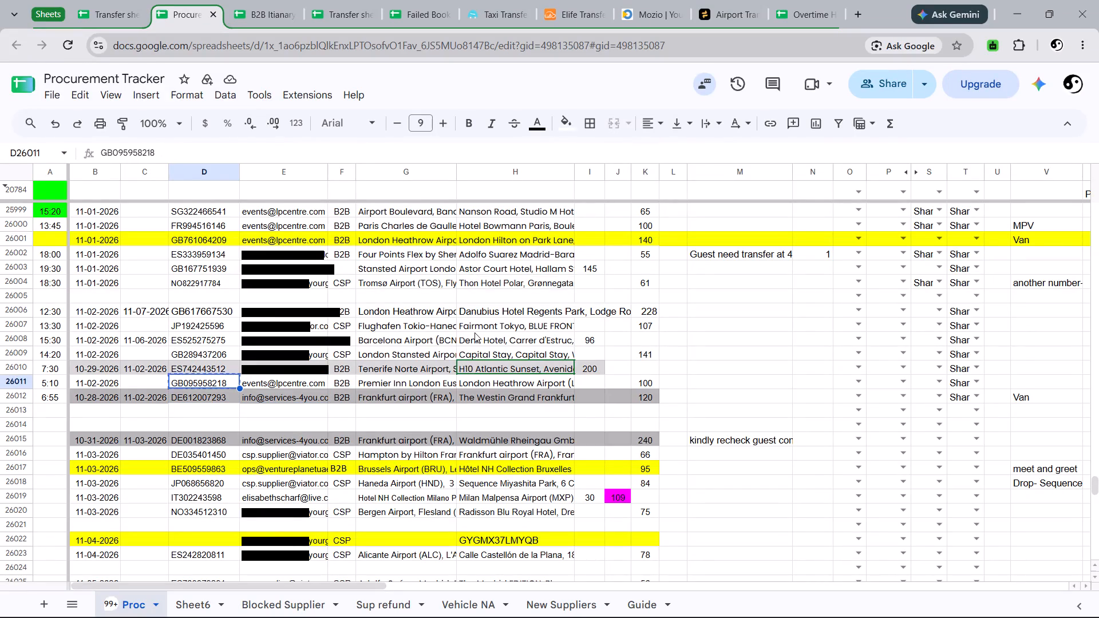
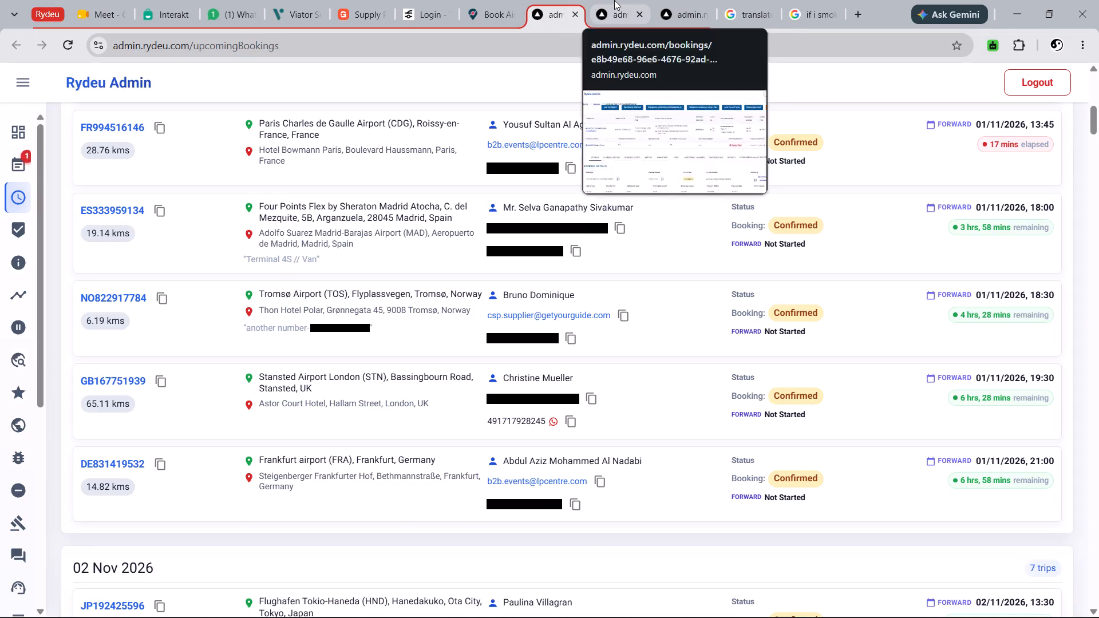
{"action": "left_click", "coordinate": [614, 0]}
{"action": "left_click", "coordinate": [680, 0]}
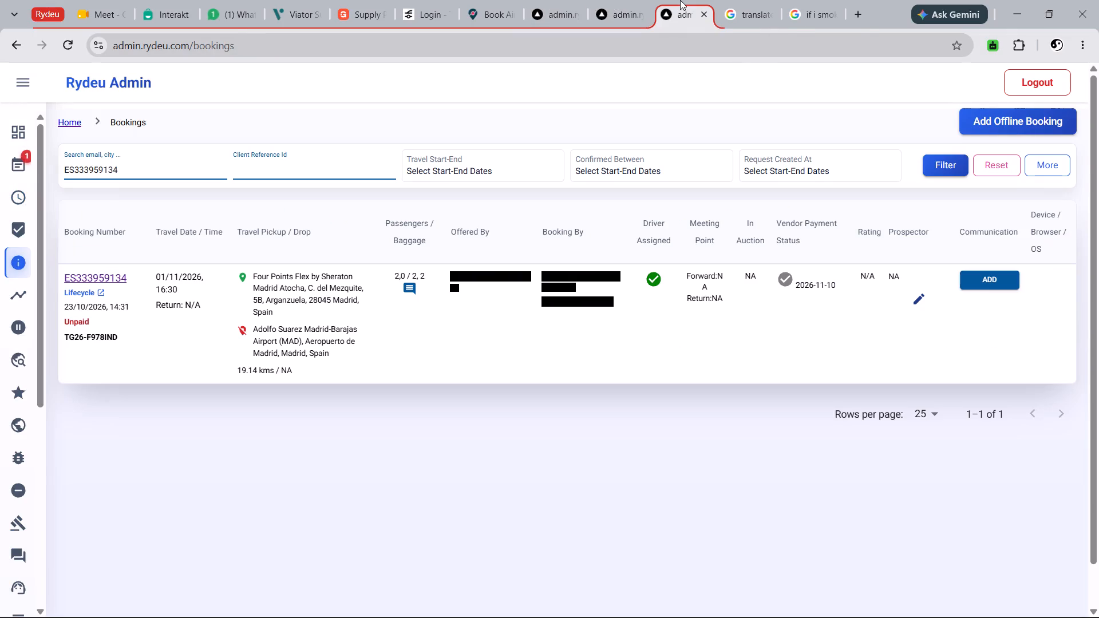
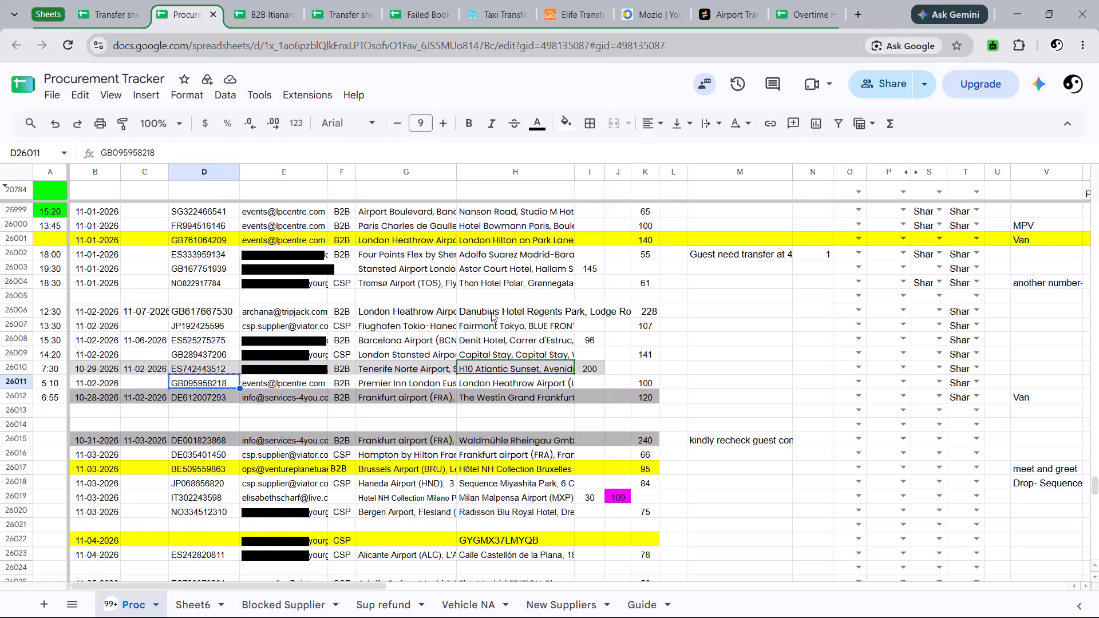
{"action": "key", "text": "alt+Tab"}
{"action": "left_click", "coordinate": [176, 173]}
{"action": "key", "text": "ctrl+a"}
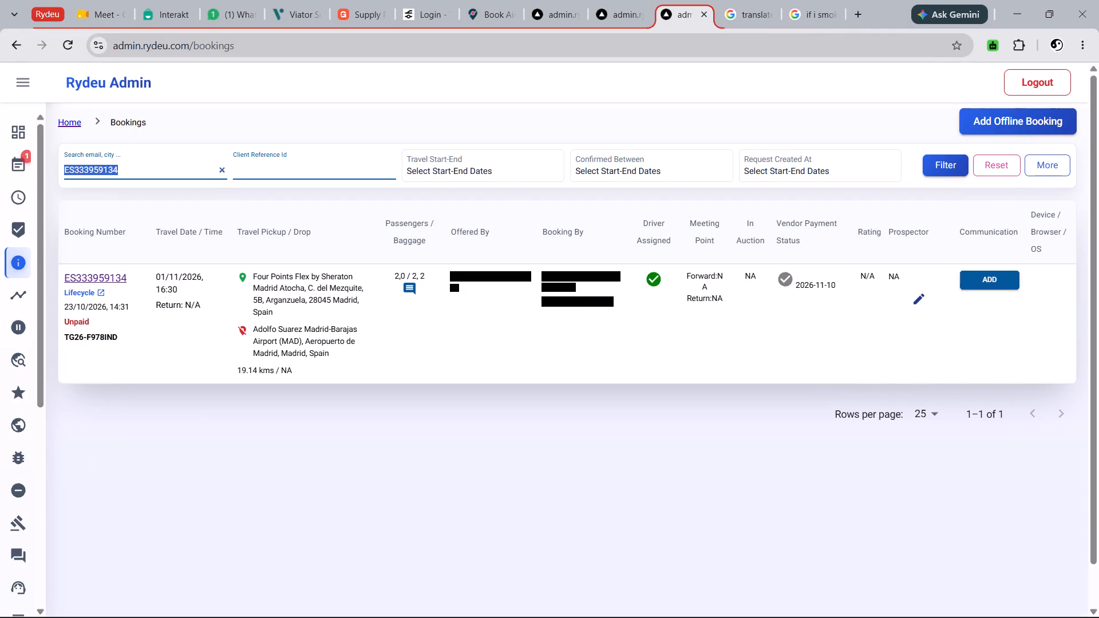
{"action": "key", "text": "ctrl+v"}
{"action": "left_click", "coordinate": [929, 171]}
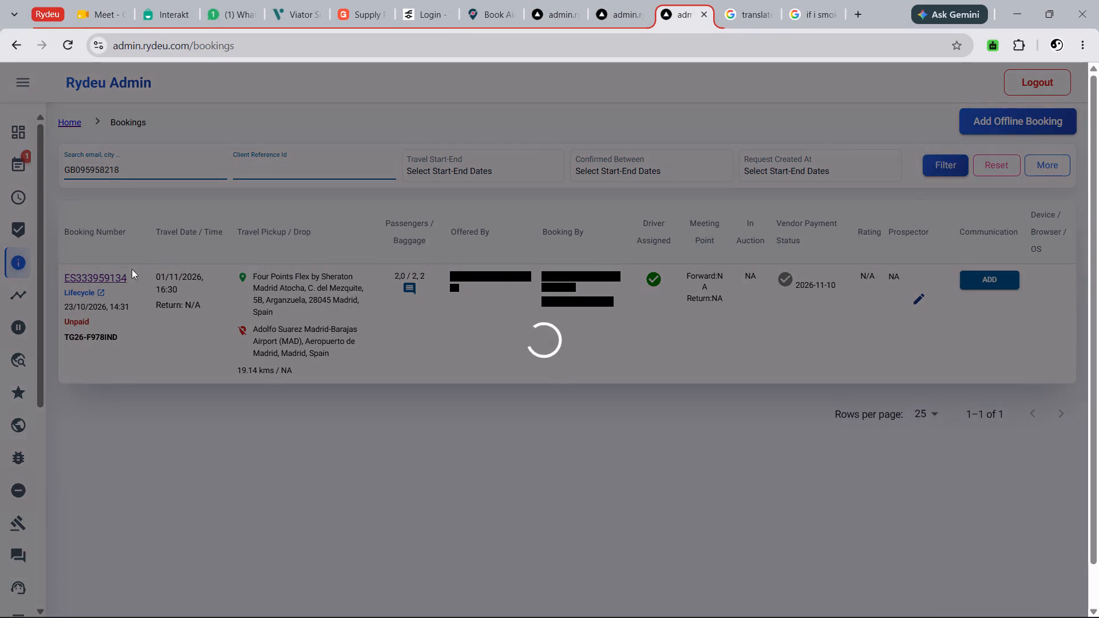
{"action": "left_click", "coordinate": [116, 277]}
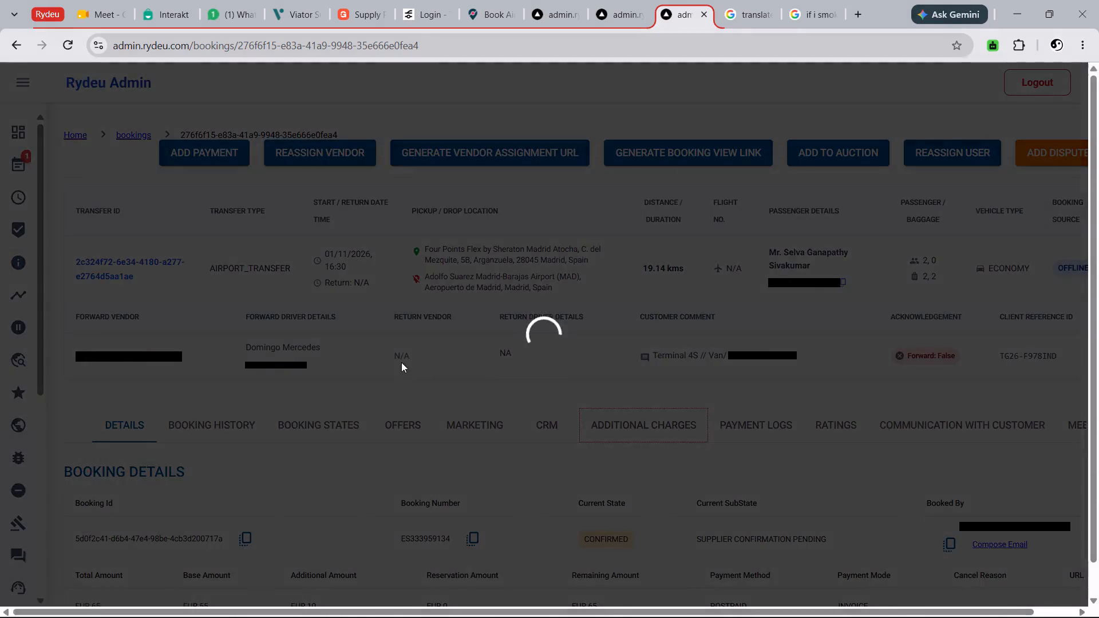
{"action": "scroll", "coordinate": [564, 394], "scroll_direction": "down", "scroll_amount": 6}
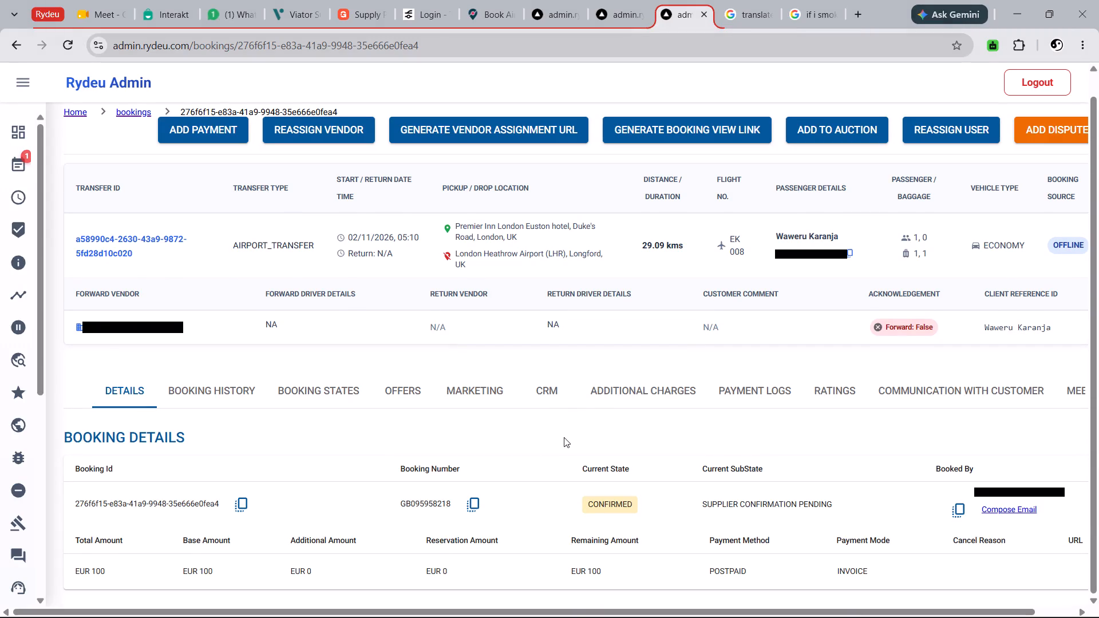
{"action": "key", "text": "alt+Tab"}
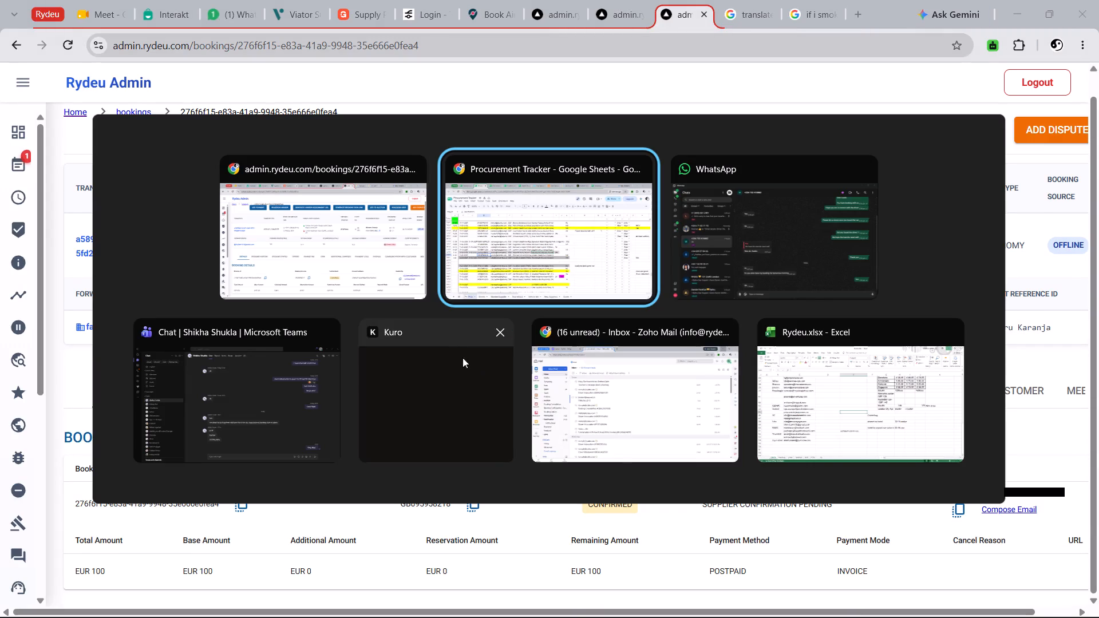
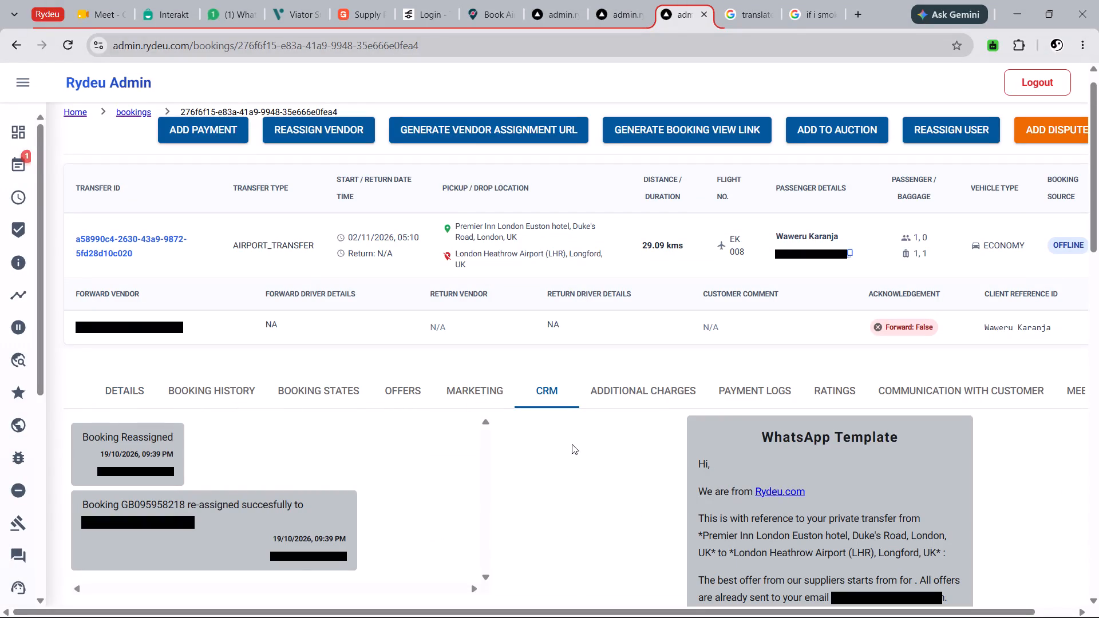
{"action": "scroll", "coordinate": [572, 444], "scroll_direction": "down", "scroll_amount": 13}
{"action": "left_click_drag", "start_coordinate": [694, 256], "coordinate": [699, 266]}
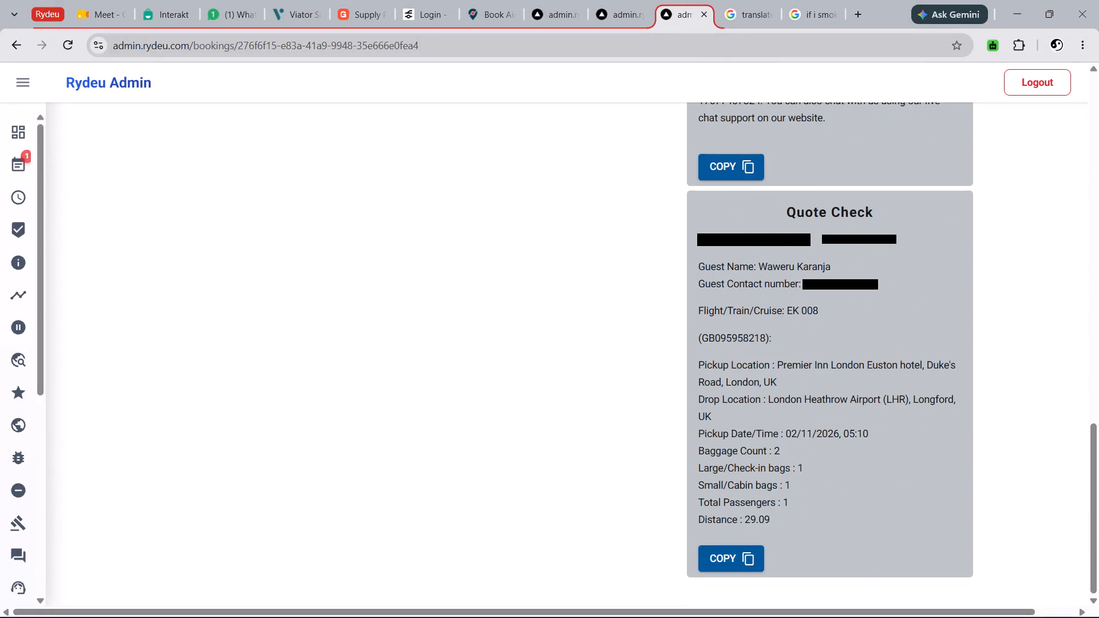
{"action": "left_click_drag", "start_coordinate": [699, 266], "coordinate": [798, 502]}
{"action": "key", "text": "ctrl+c"}
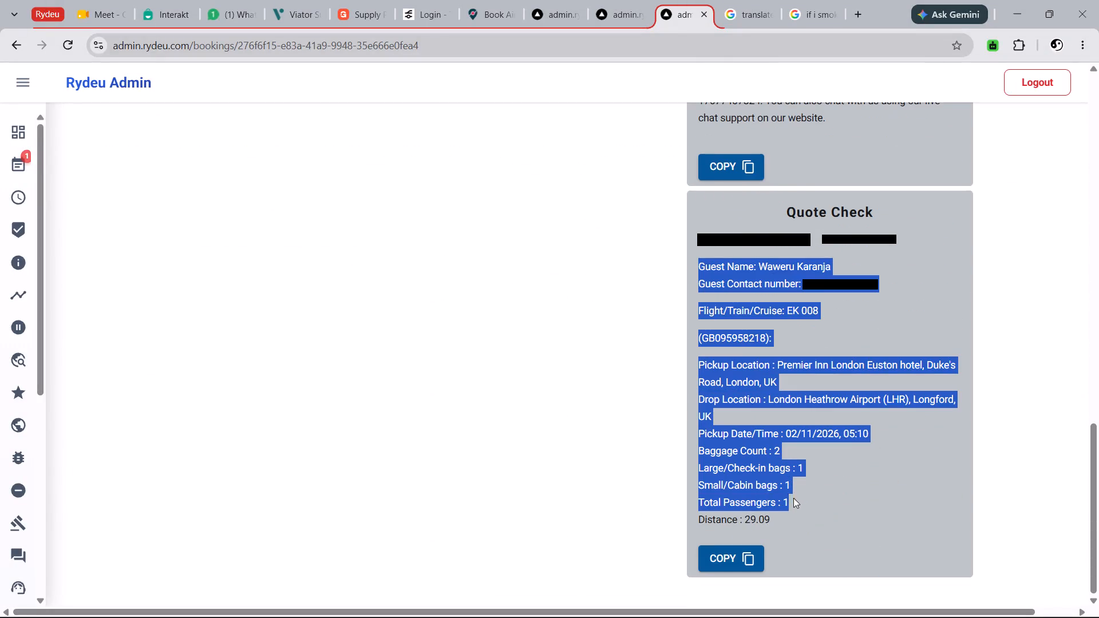
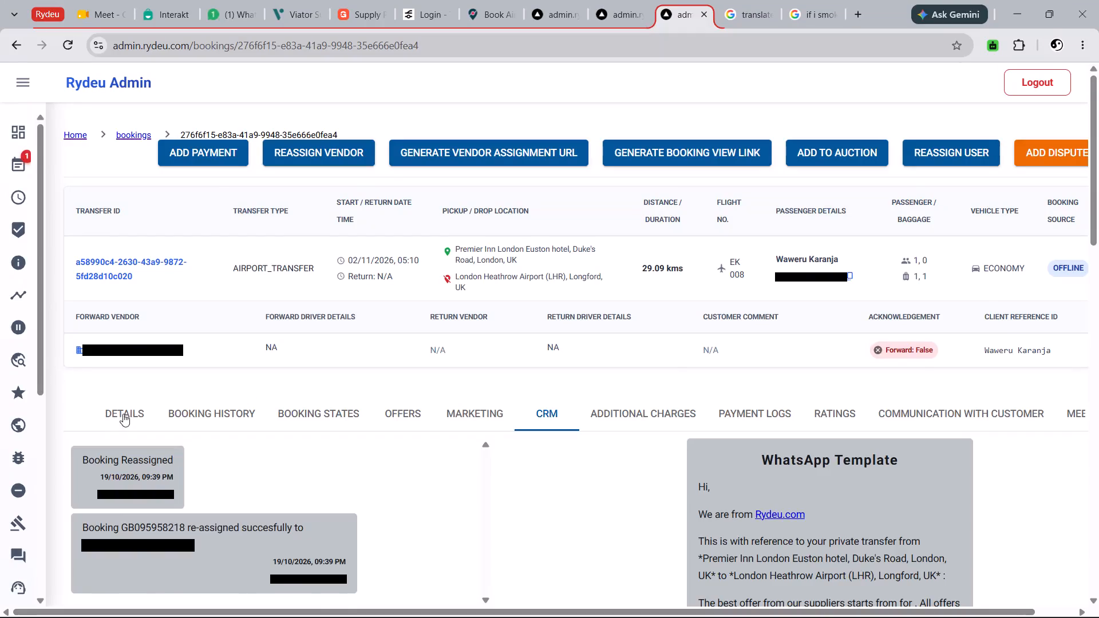
{"action": "left_click", "coordinate": [123, 414]}
Switch to the Rydeu.xlsx workbook in Excel and open the Templet sheet with the saved message templates.
{"action": "key", "text": "alt+Tab"}
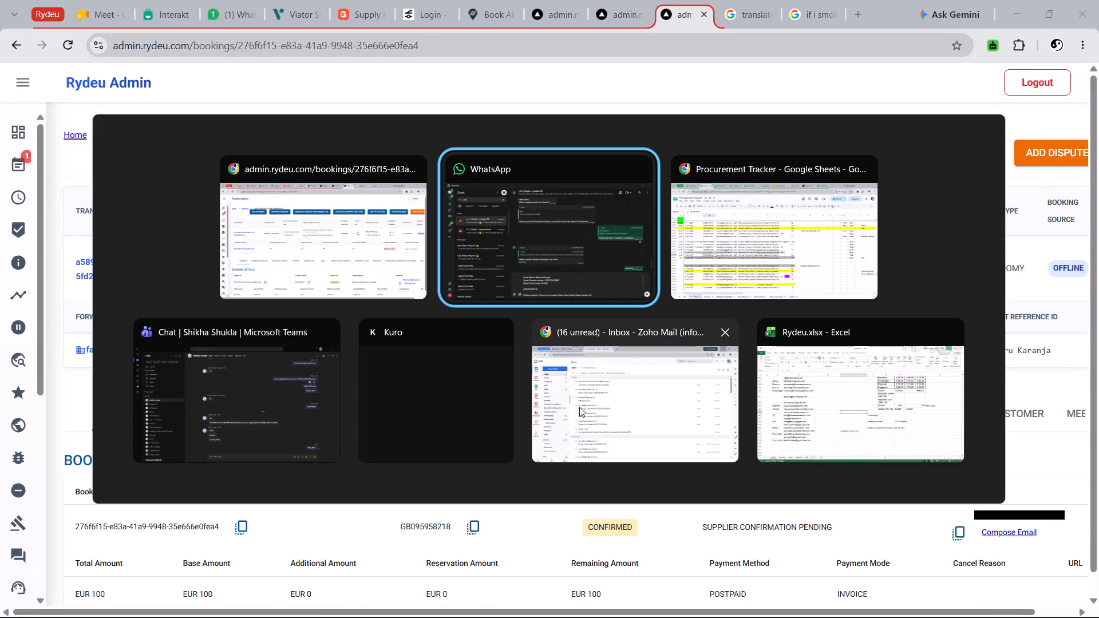
{"action": "key", "text": "alt+Tab"}
{"action": "key", "text": "alt+Tab"}
{"action": "key", "text": "alt+Tab"}
{"action": "key", "text": "alt+Tab"}
{"action": "key", "text": "alt+Tab"}
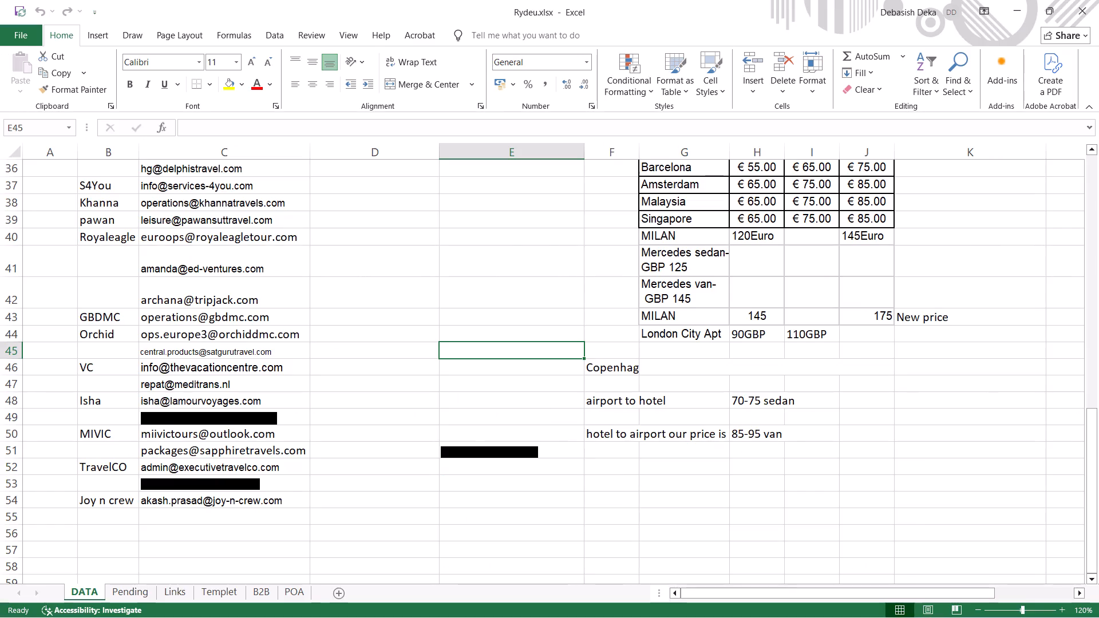
{"action": "left_click", "coordinate": [219, 599]}
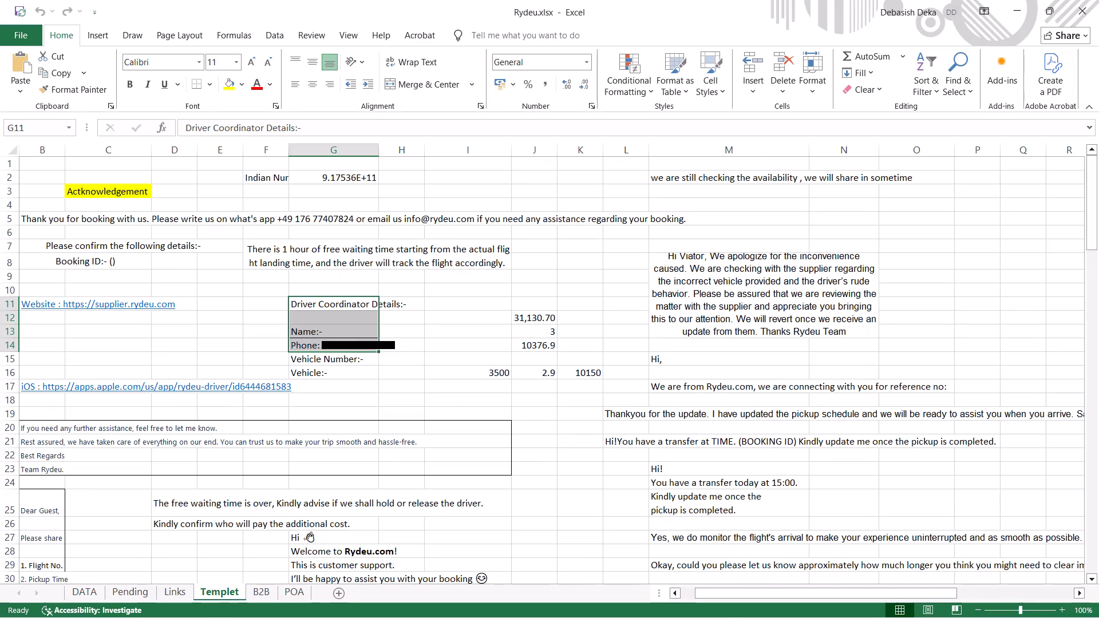
Copy the driver coordinator details template, from its heading through the name and phone lines, and start switching to another window.
{"action": "key", "text": "ctrl+c"}
{"action": "key", "text": "alt+Tab"}
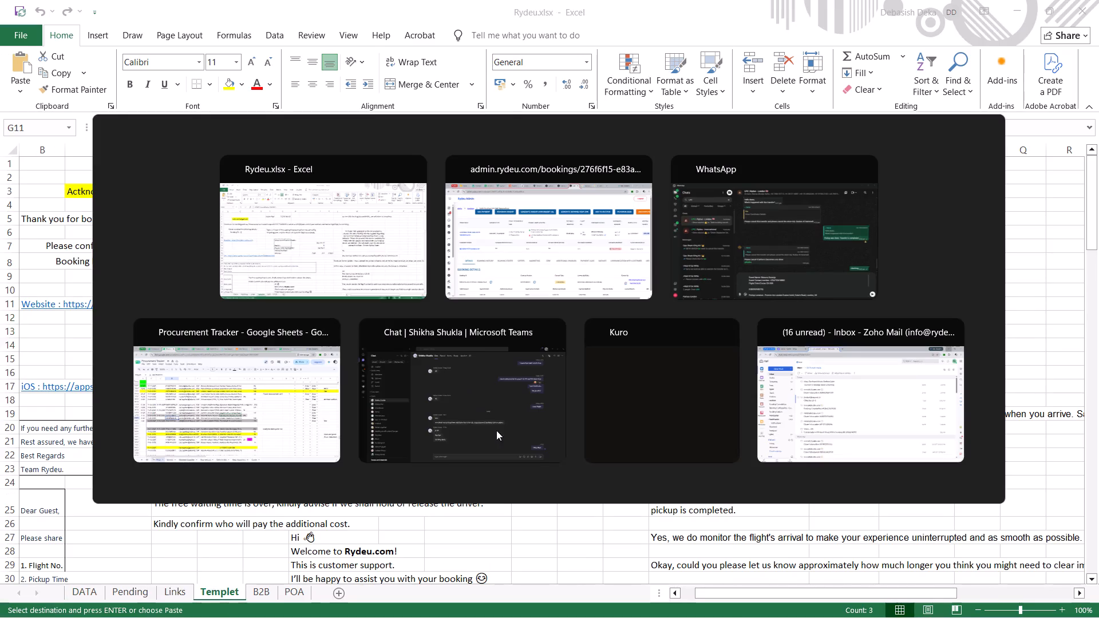
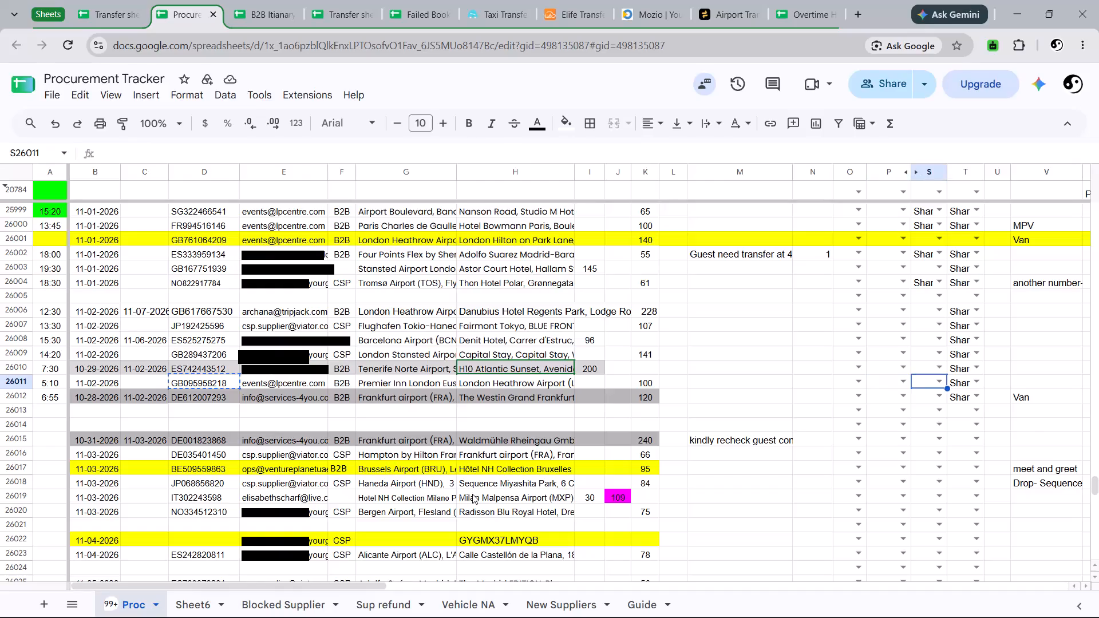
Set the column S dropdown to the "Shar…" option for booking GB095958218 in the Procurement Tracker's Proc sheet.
{"action": "key", "text": "Return"}
{"action": "key", "text": "Down"}
{"action": "key", "text": "Return"}
{"action": "key", "text": "Up"}
{"action": "key", "text": "Up"}
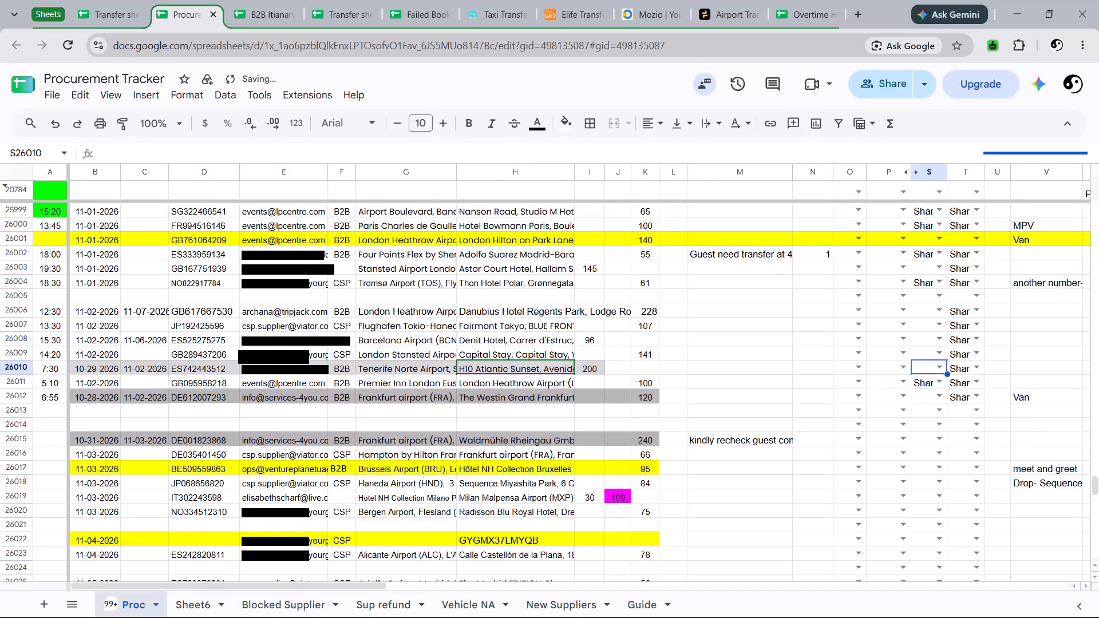
{"action": "key", "text": "Up"}
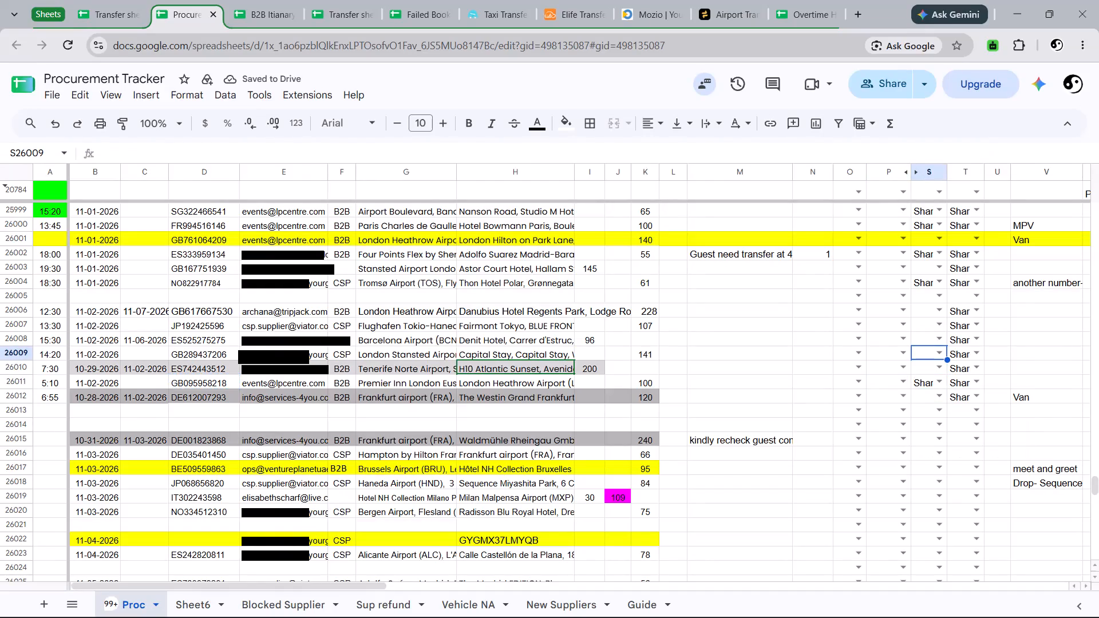
{"action": "key", "text": "Down"}
{"action": "key", "text": "Down"}
{"action": "key", "text": "Left"}
{"action": "key", "text": "Left"}
{"action": "key", "text": "Left"}
{"action": "key", "text": "Left"}
{"action": "key", "text": "Left"}
{"action": "key", "text": "Left"}
{"action": "key", "text": "Left"}
{"action": "key", "text": "Left"}
{"action": "key", "text": "Left"}
{"action": "key", "text": "Left"}
{"action": "key", "text": "Left"}
{"action": "key", "text": "Left"}
{"action": "key", "text": "Left"}
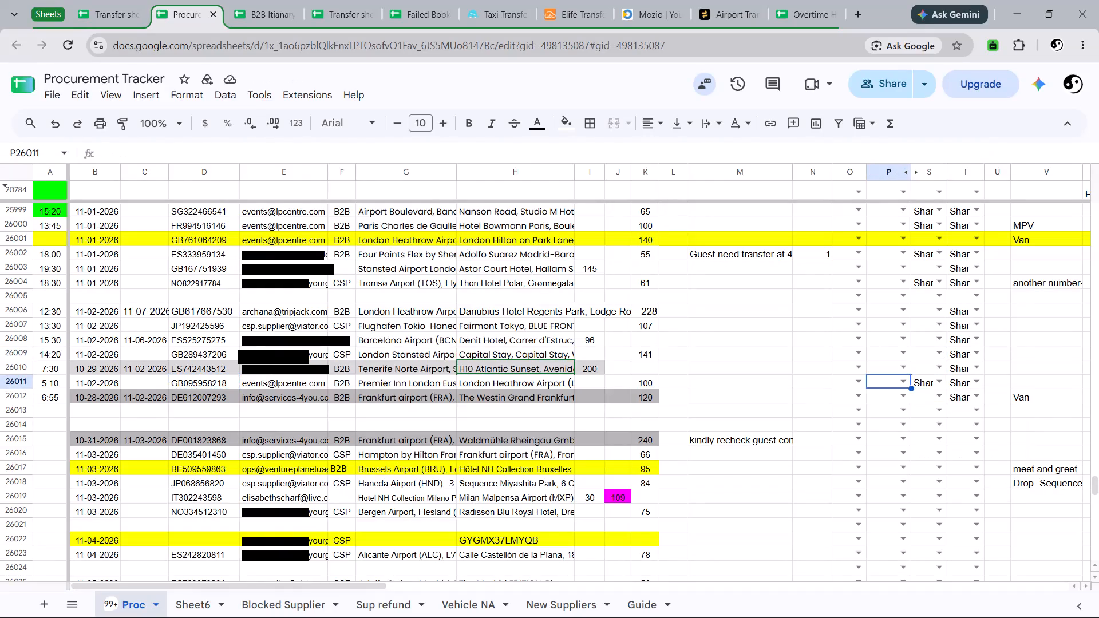
{"action": "key", "text": "Up"}
{"action": "key", "text": "Up"}
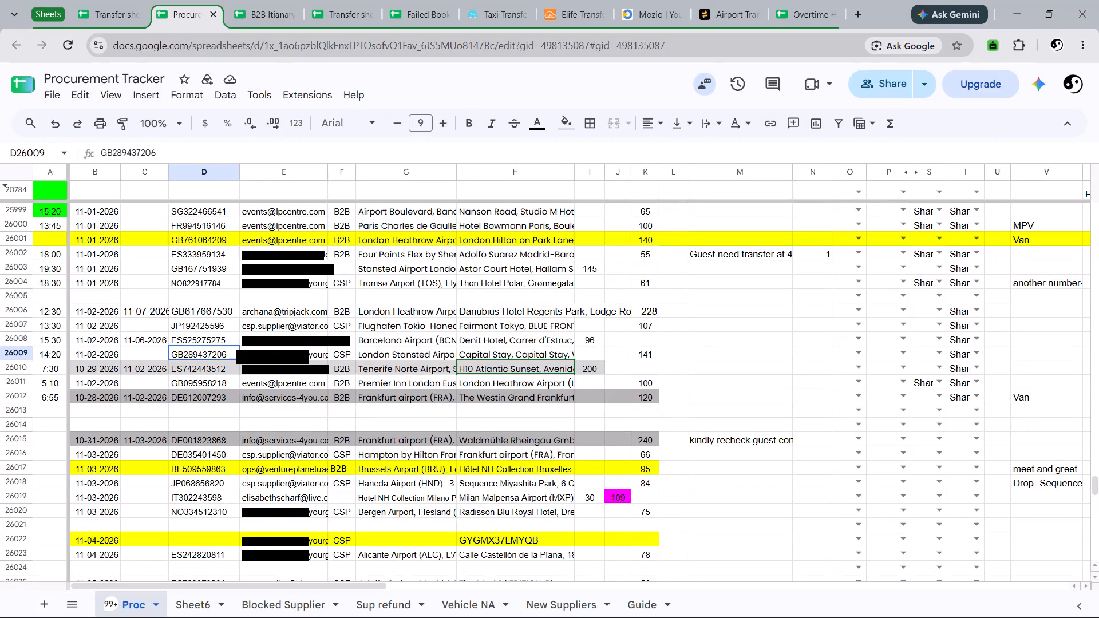
{"action": "key", "text": "ctrl+c"}
{"action": "key", "text": "alt+Tab"}
{"action": "key", "text": "alt+Tab"}
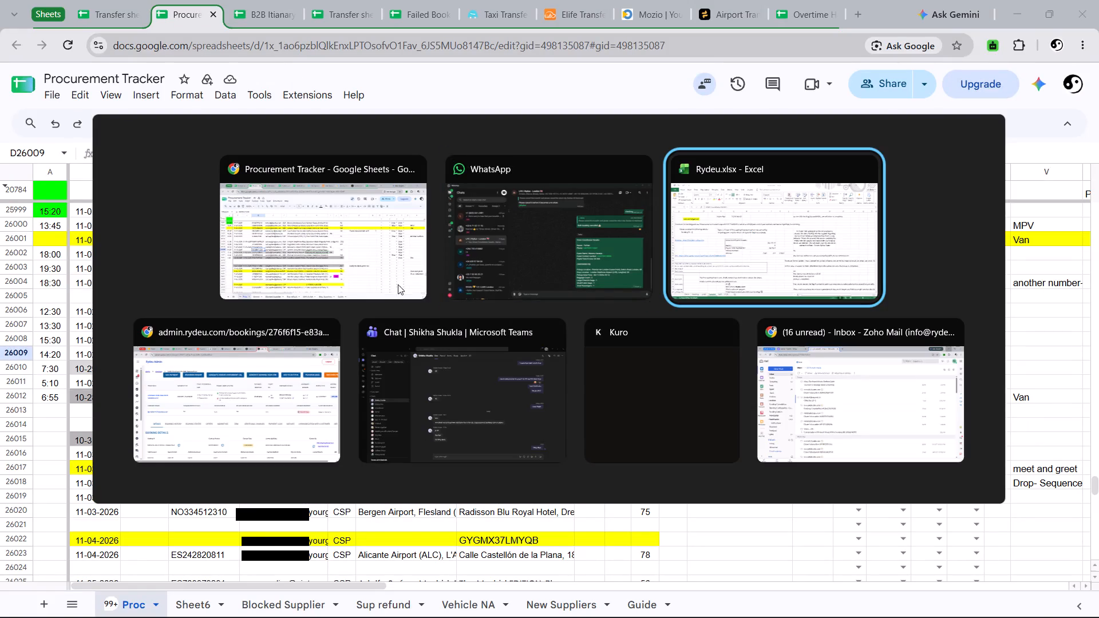
{"action": "key", "text": "alt+Tab"}
{"action": "left_click", "coordinate": [23, 252]}
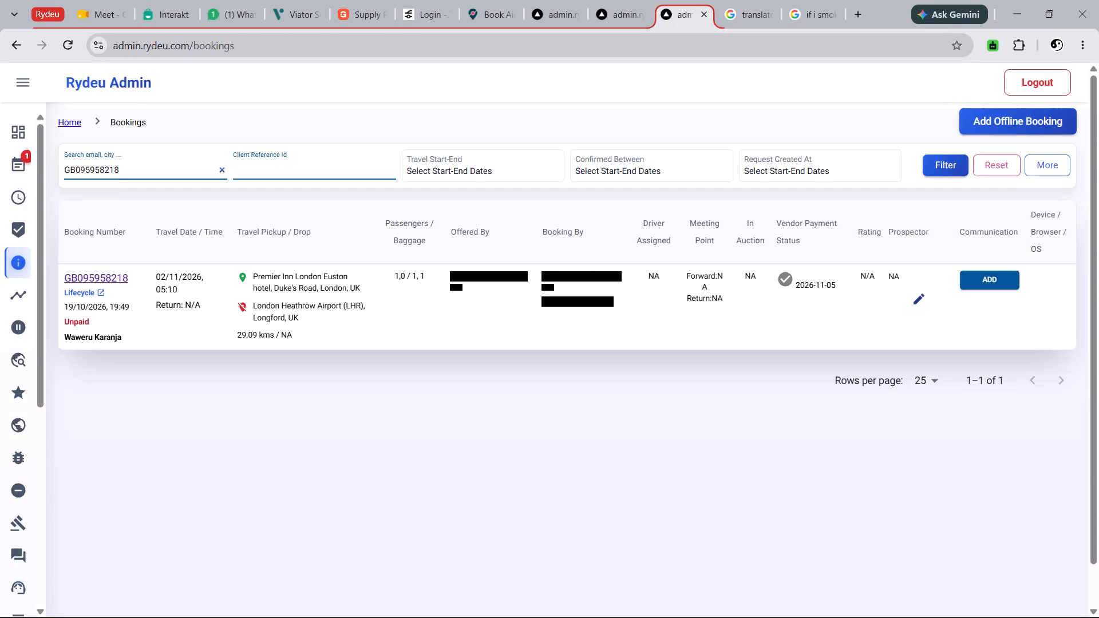
{"action": "left_click", "coordinate": [172, 169]}
{"action": "key", "text": "ctrl+a"}
{"action": "key", "text": "ctrl+v"}
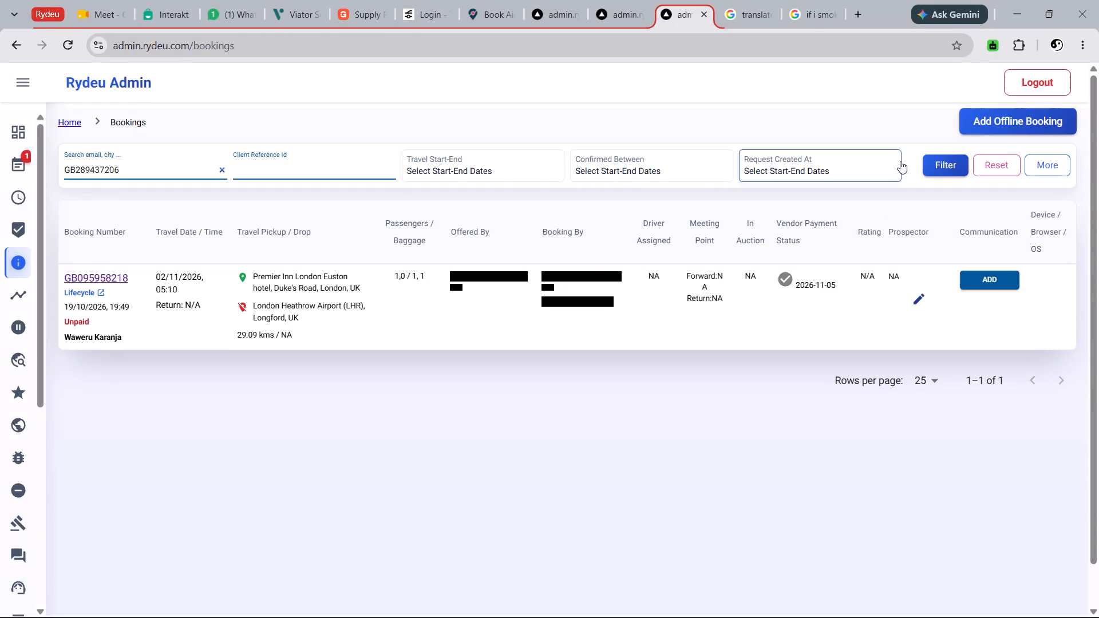
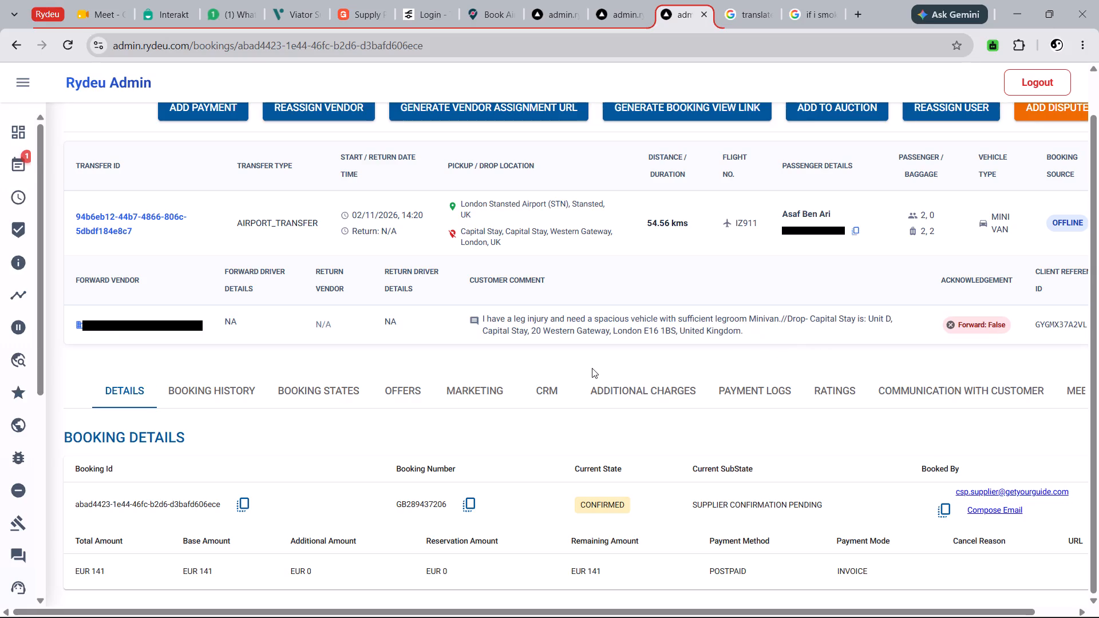
Copy the booking's client reference ID from Rydeu Admin and switch to the GetYourGuide supplier Bookings page.
{"action": "double_click", "coordinate": [1053, 328]}
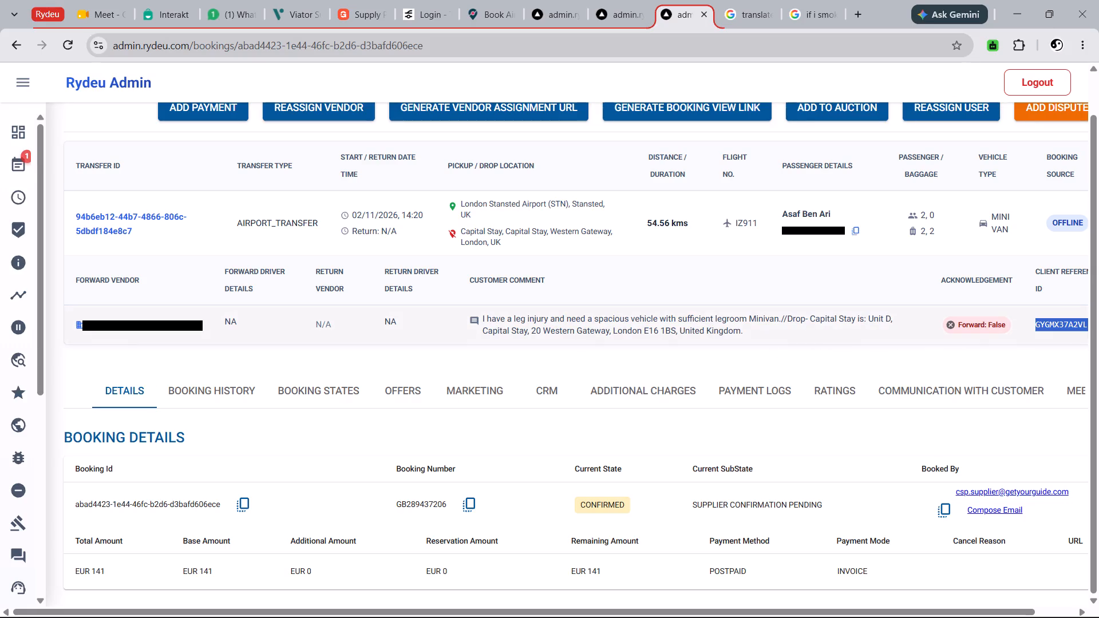
{"action": "key", "text": "ctrl+c"}
{"action": "left_click", "coordinate": [362, 0]}
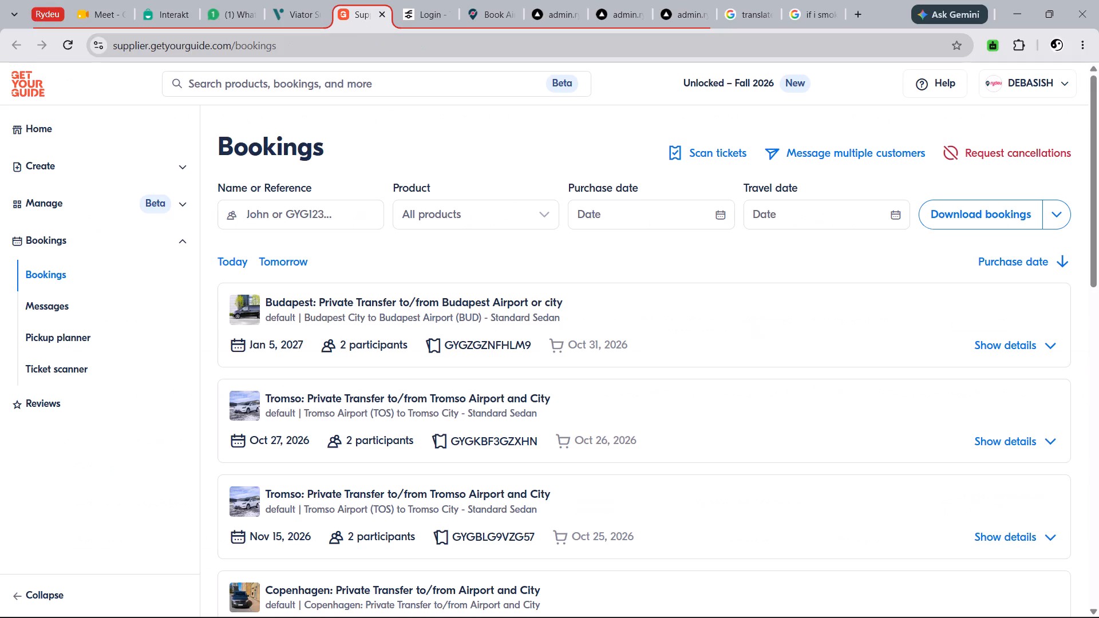
{"action": "left_click", "coordinate": [262, 202]}
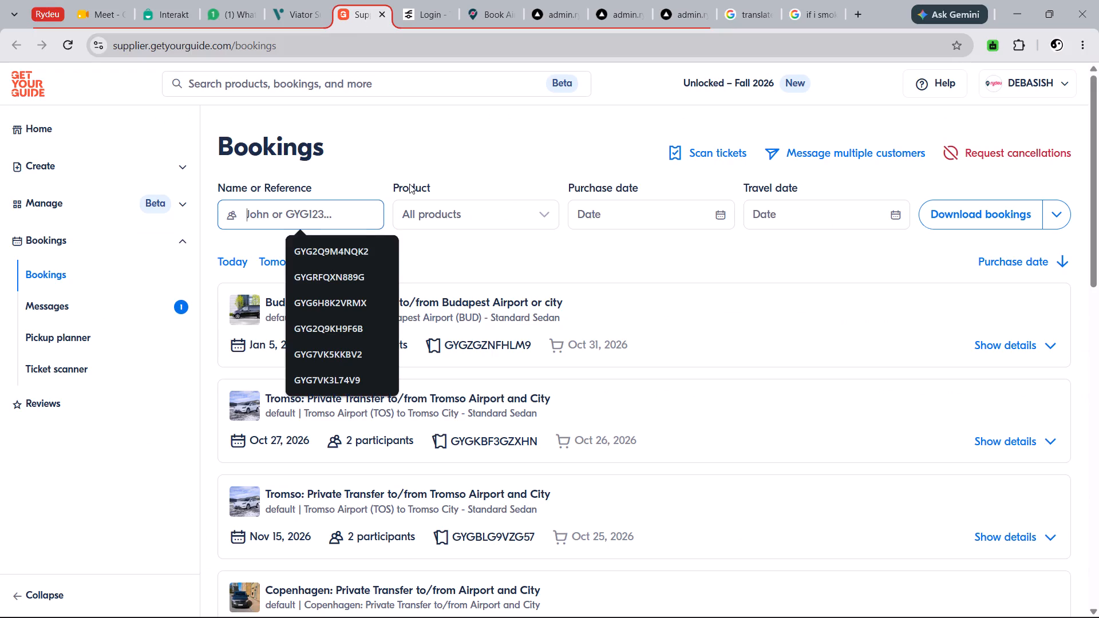
{"action": "key", "text": "ctrl+v"}
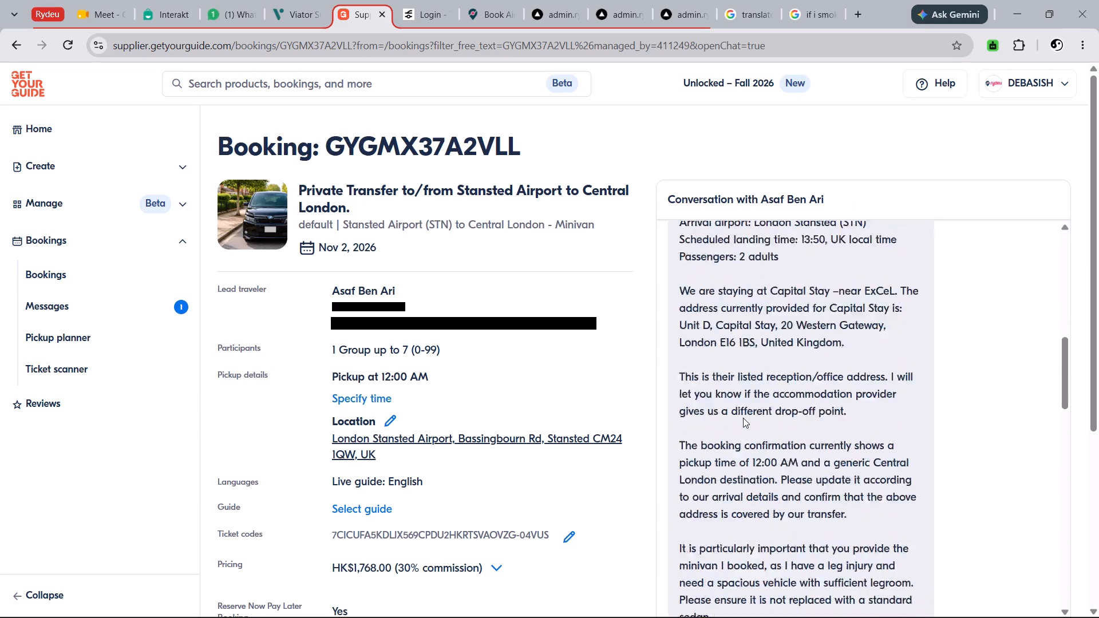
{"action": "scroll", "coordinate": [743, 418], "scroll_direction": "up", "scroll_amount": 13}
{"action": "scroll", "coordinate": [743, 418], "scroll_direction": "down", "scroll_amount": 6}
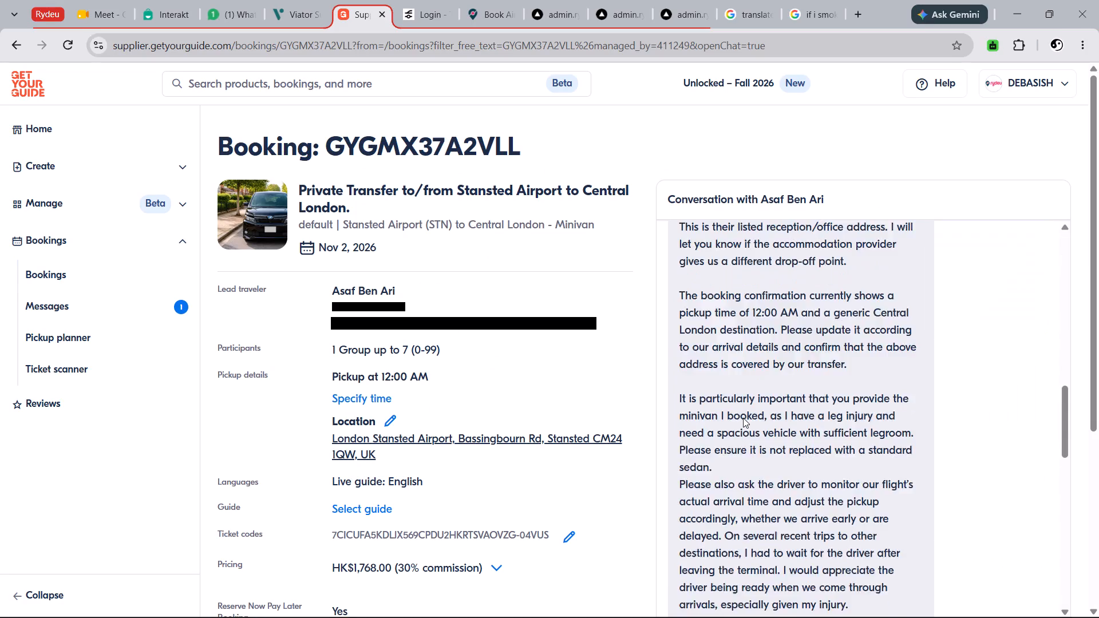
{"action": "scroll", "coordinate": [743, 418], "scroll_direction": "down", "scroll_amount": 20}
{"action": "scroll", "coordinate": [743, 418], "scroll_direction": "down", "scroll_amount": 1}
{"action": "scroll", "coordinate": [602, 402], "scroll_direction": "down", "scroll_amount": 3}
Copy the Driver Coordinator Details template with its name and phone lines from Rydeu.xlsx into the guest's message draft as plain text.
{"action": "left_click", "coordinate": [673, 373]}
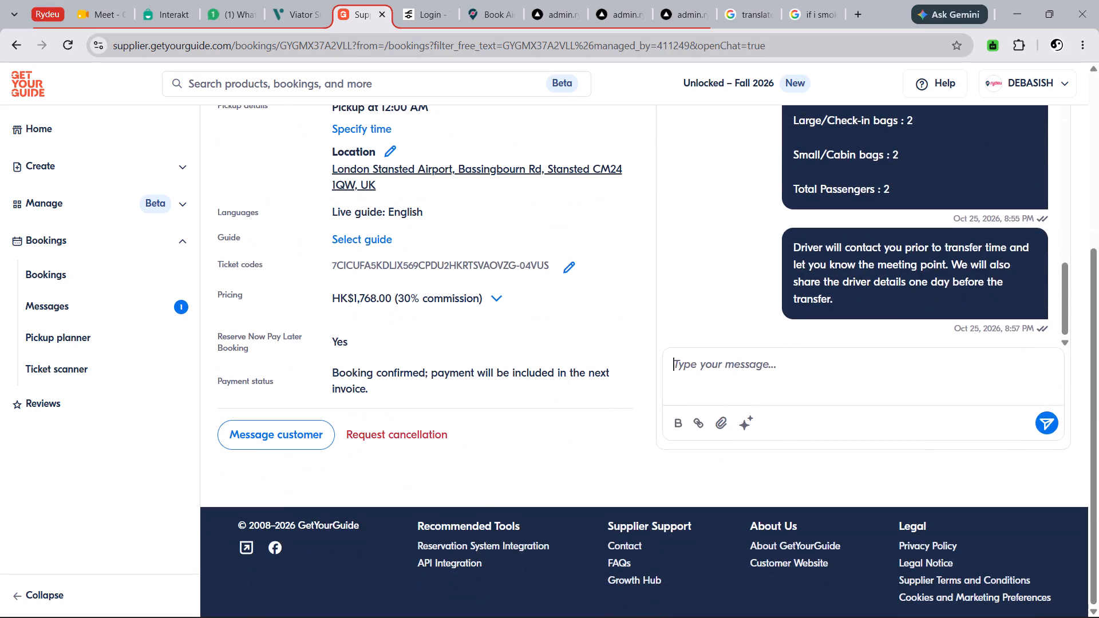
{"action": "key", "text": "alt+Tab"}
{"action": "key", "text": "alt+Tab"}
{"action": "key", "text": "alt+Tab"}
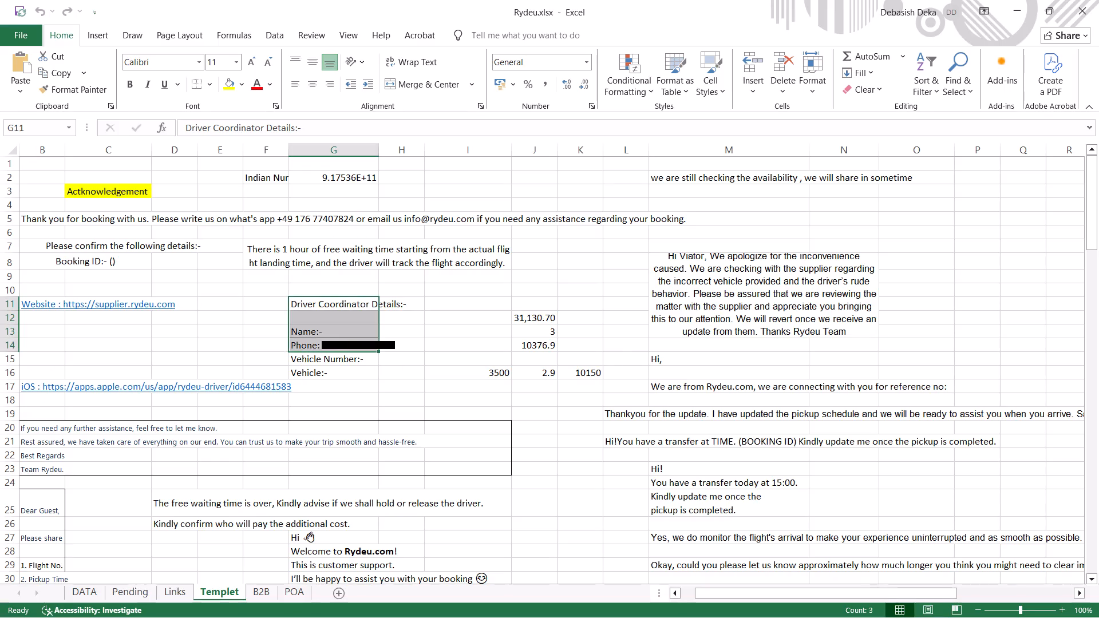
{"action": "key", "text": "ctrl+c"}
{"action": "key", "text": "alt+Tab"}
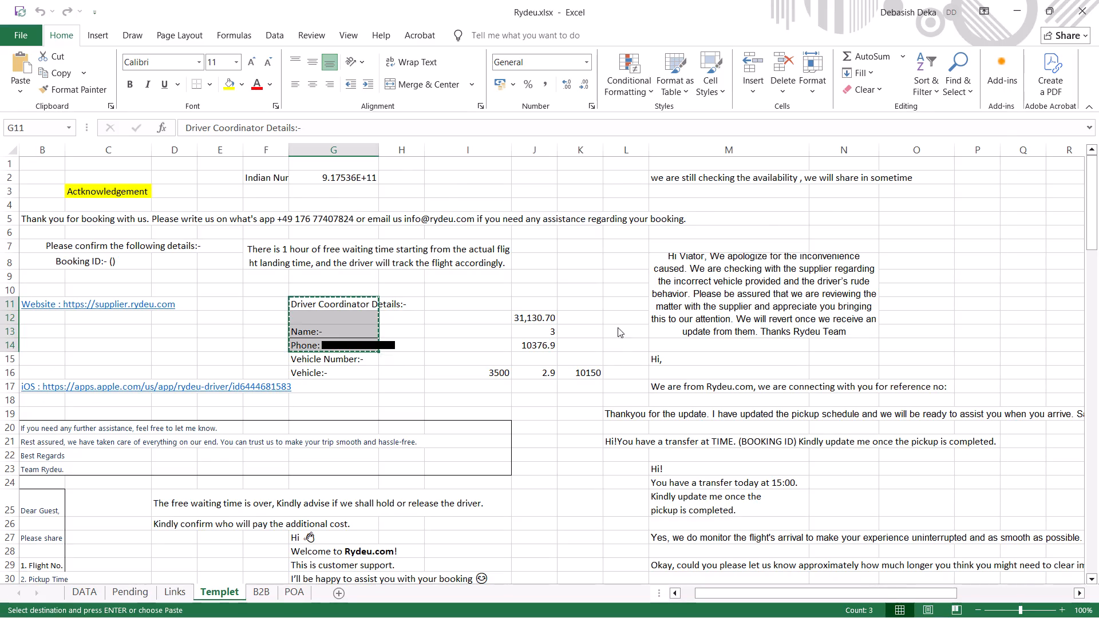
{"action": "key", "text": "ctrl+shift+v"}
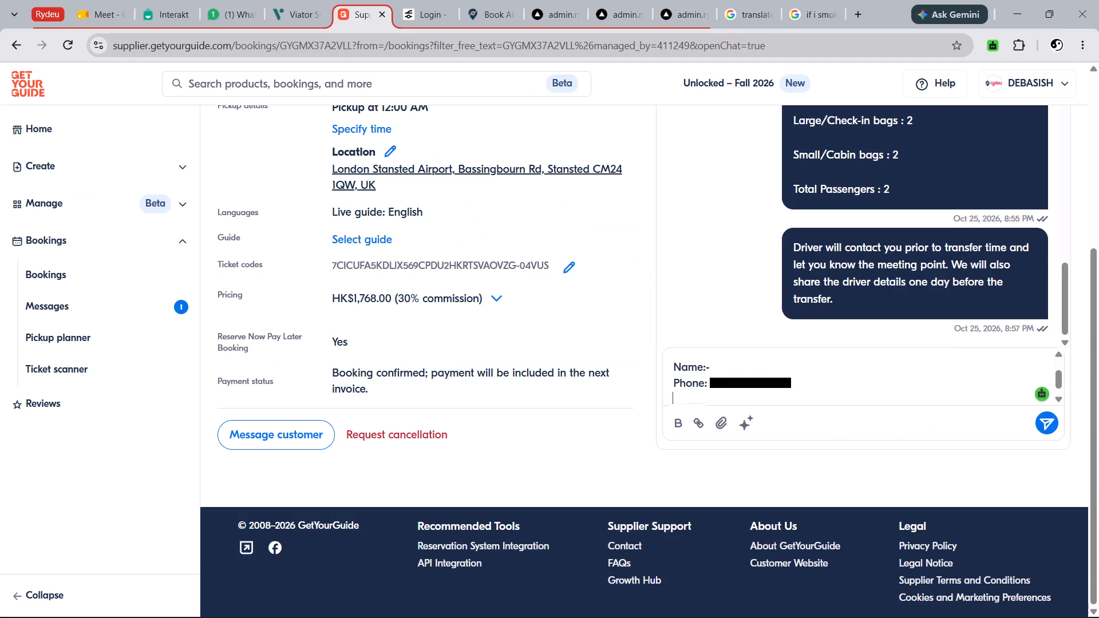
Delete the template's phone number after the plus sign in the draft and add a space after "Name:-".
{"action": "key", "text": "BackSpace"}
{"action": "key", "text": "ctrl+BackSpace"}
{"action": "key", "text": "Up"}
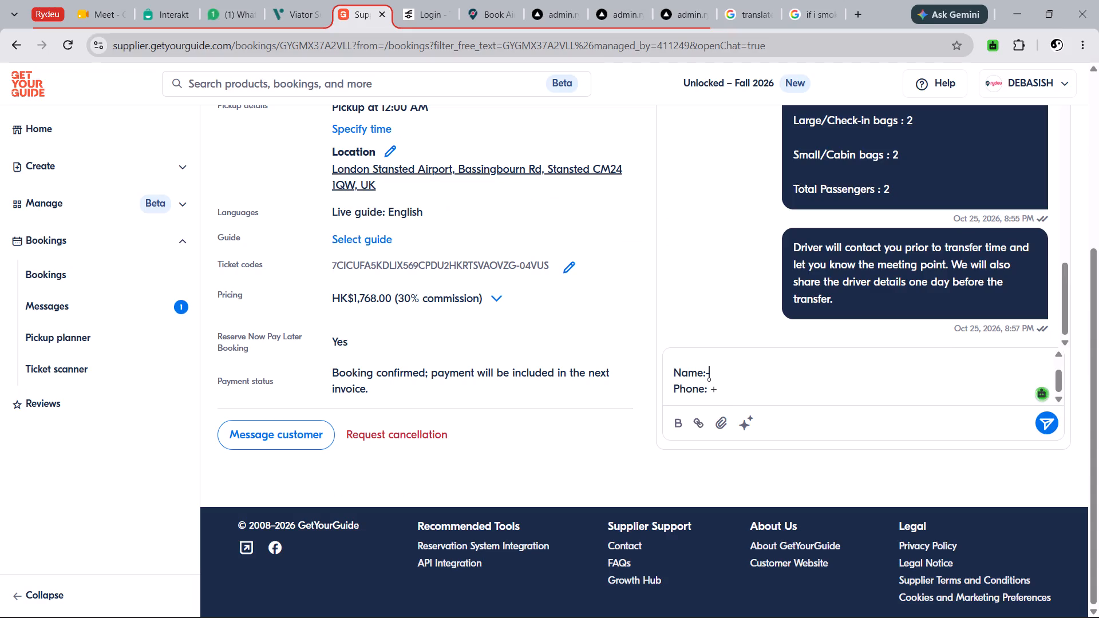
{"action": "key", "text": "Up"}
{"action": "key", "text": "Up"}
{"action": "key", "text": "Up"}
{"action": "key", "text": "Up"}
{"action": "key", "text": "Down"}
{"action": "key", "text": "Down"}
{"action": "key", "text": "space"}
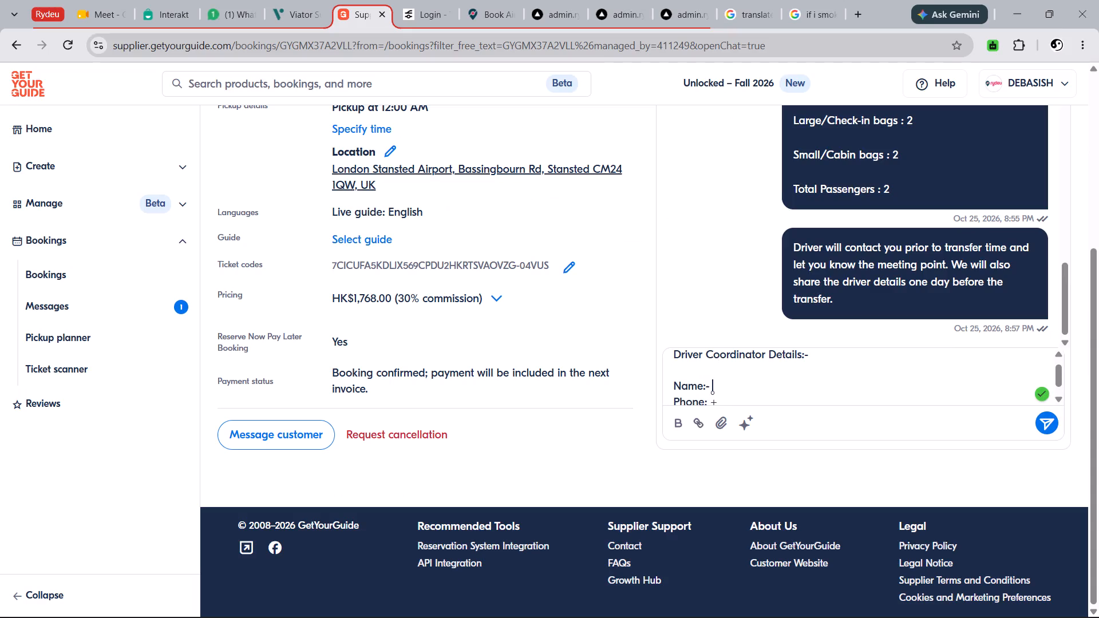
{"action": "left_click", "coordinate": [633, 0]}
{"action": "left_click", "coordinate": [682, 0]}
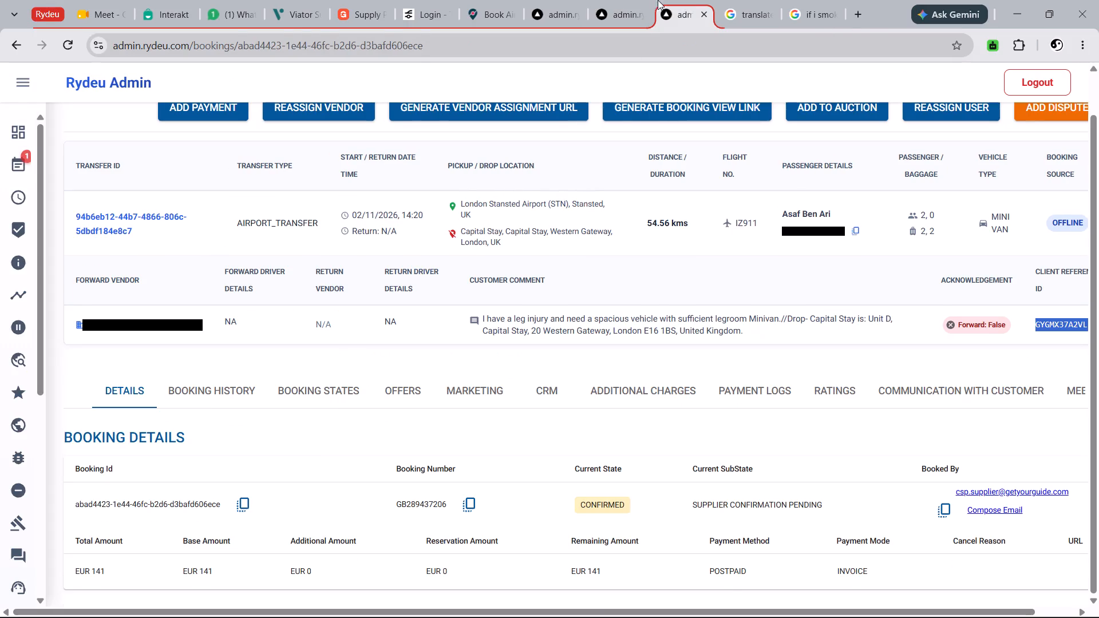
{"action": "left_click", "coordinate": [616, 0]}
{"action": "left_click", "coordinate": [676, 0]}
{"action": "left_click", "coordinate": [619, 0]}
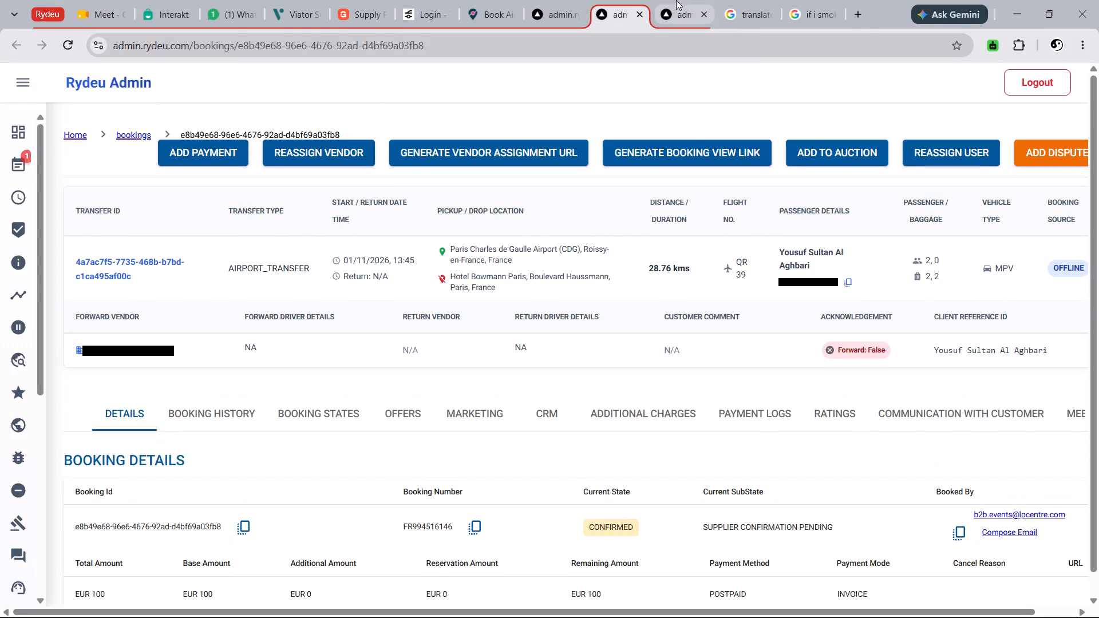
{"action": "left_click", "coordinate": [680, 0]}
{"action": "scroll", "coordinate": [524, 358], "scroll_direction": "down", "scroll_amount": 6}
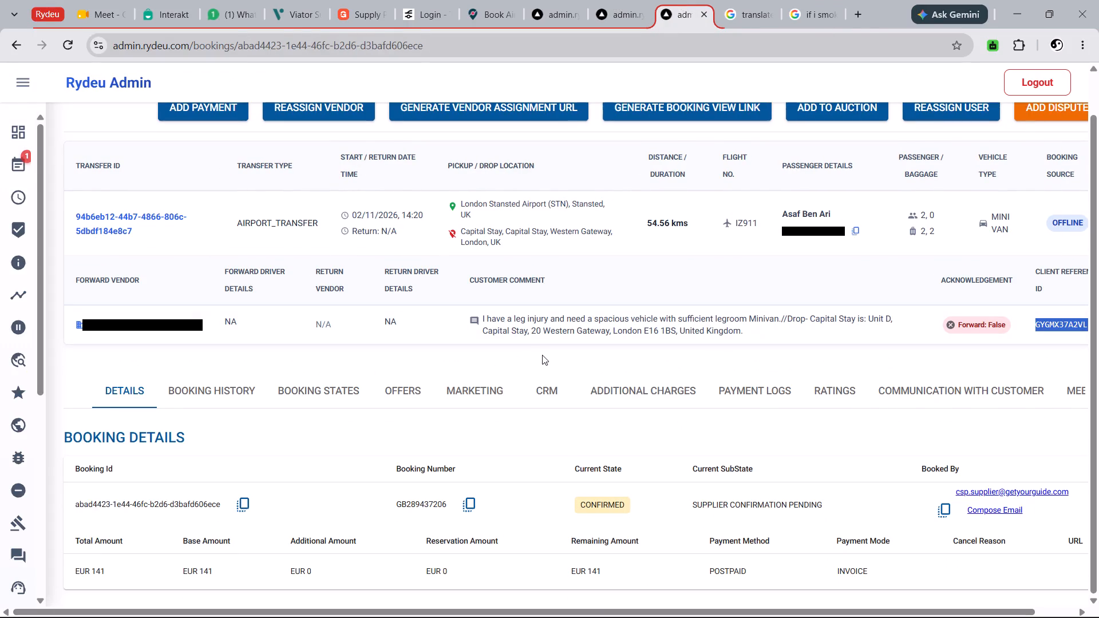
{"action": "left_click", "coordinate": [542, 355]}
{"action": "key", "text": "alt+Tab"}
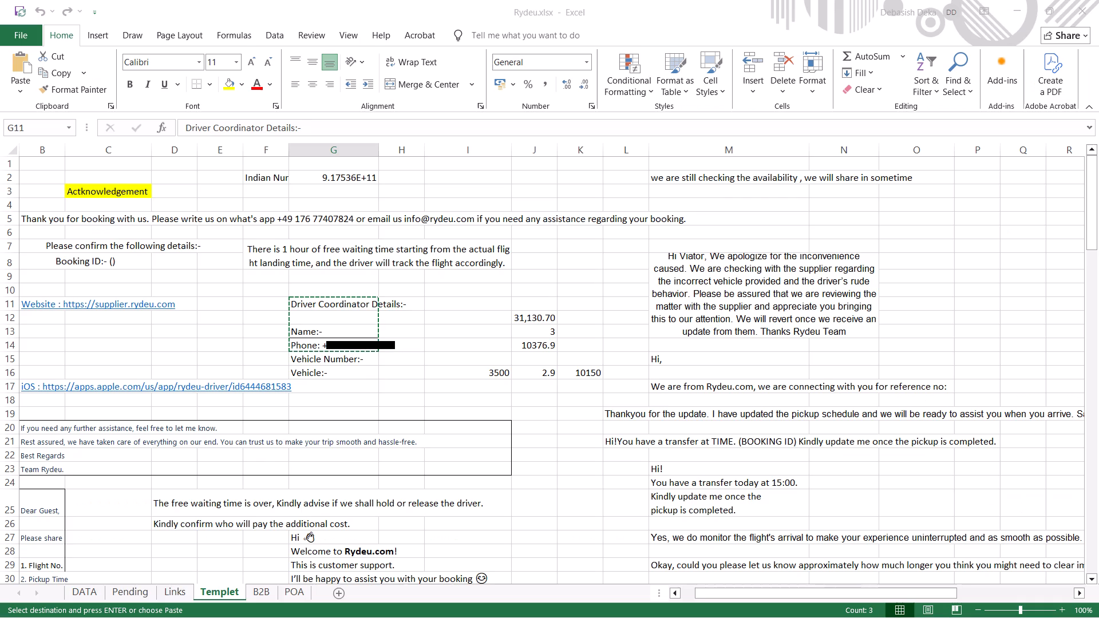
{"action": "key", "text": "alt+Tab"}
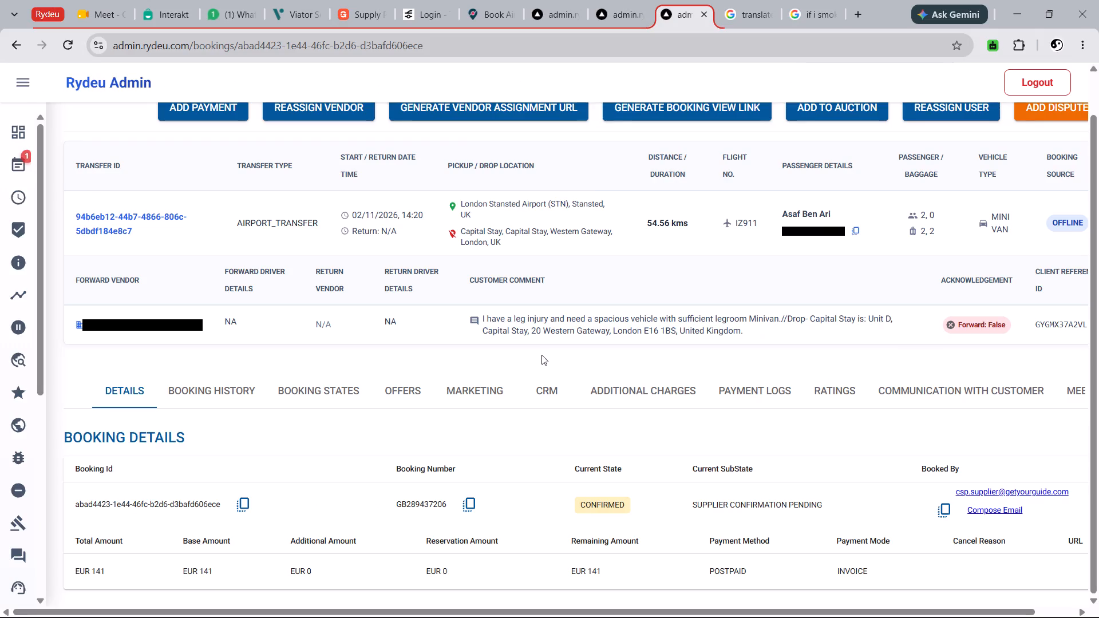
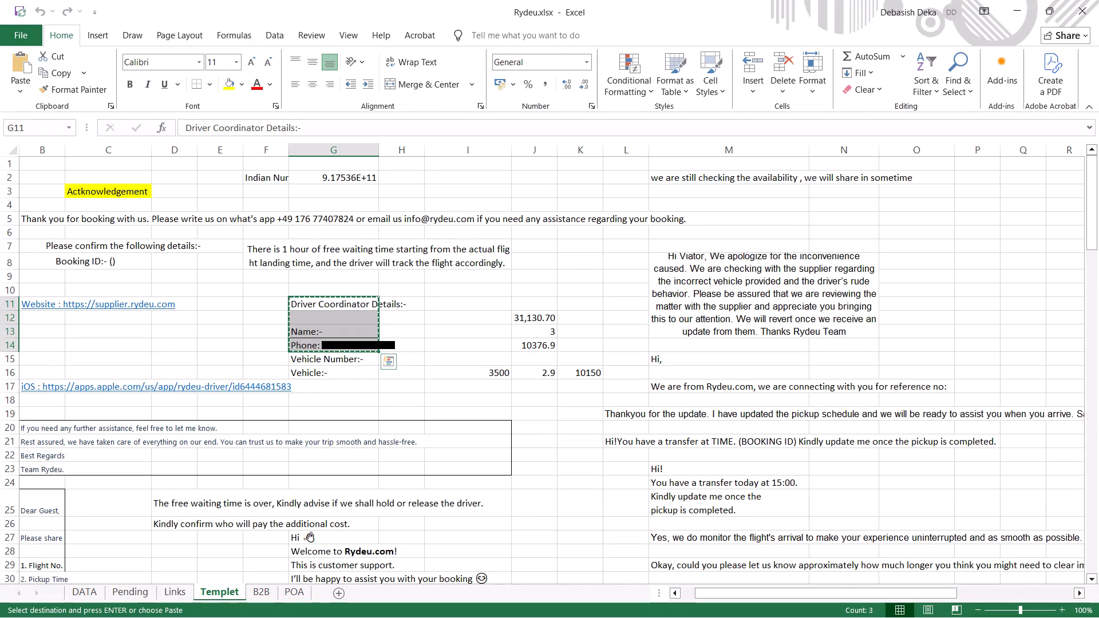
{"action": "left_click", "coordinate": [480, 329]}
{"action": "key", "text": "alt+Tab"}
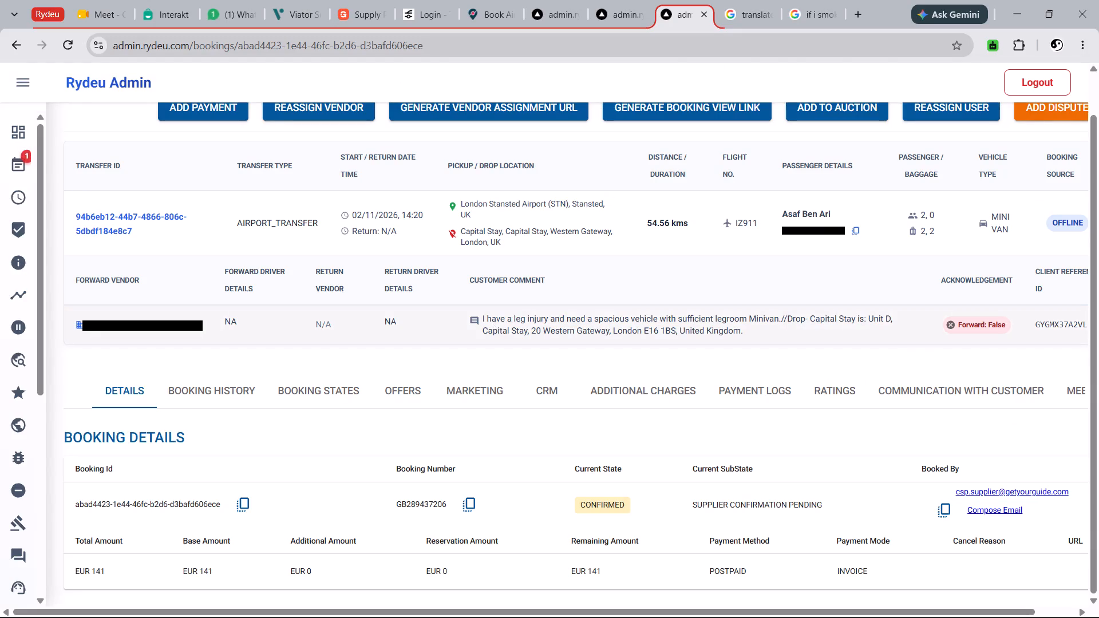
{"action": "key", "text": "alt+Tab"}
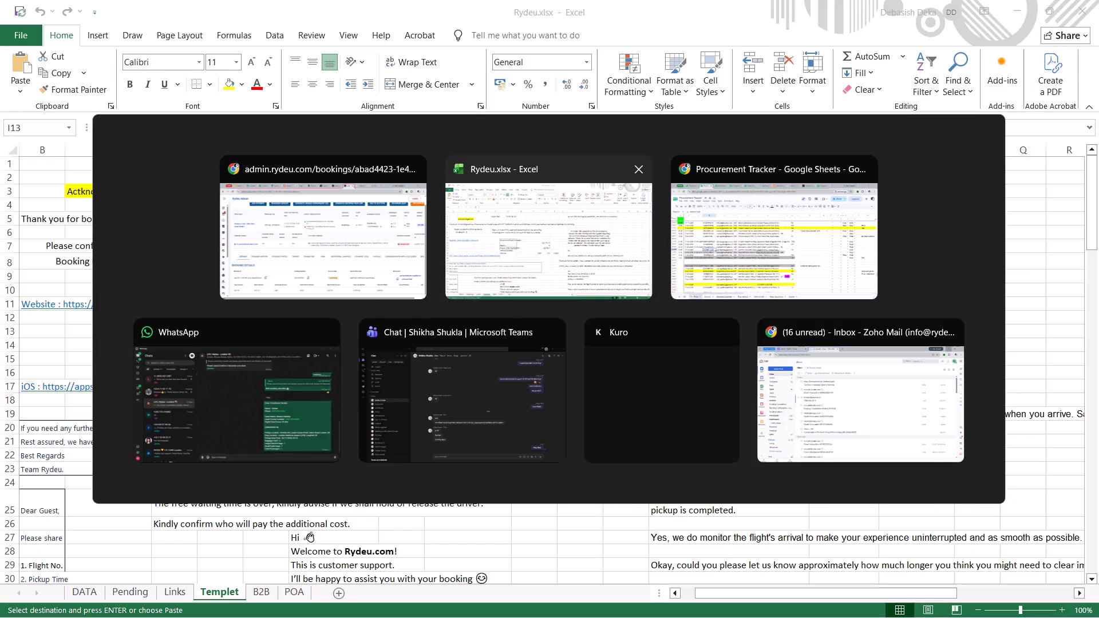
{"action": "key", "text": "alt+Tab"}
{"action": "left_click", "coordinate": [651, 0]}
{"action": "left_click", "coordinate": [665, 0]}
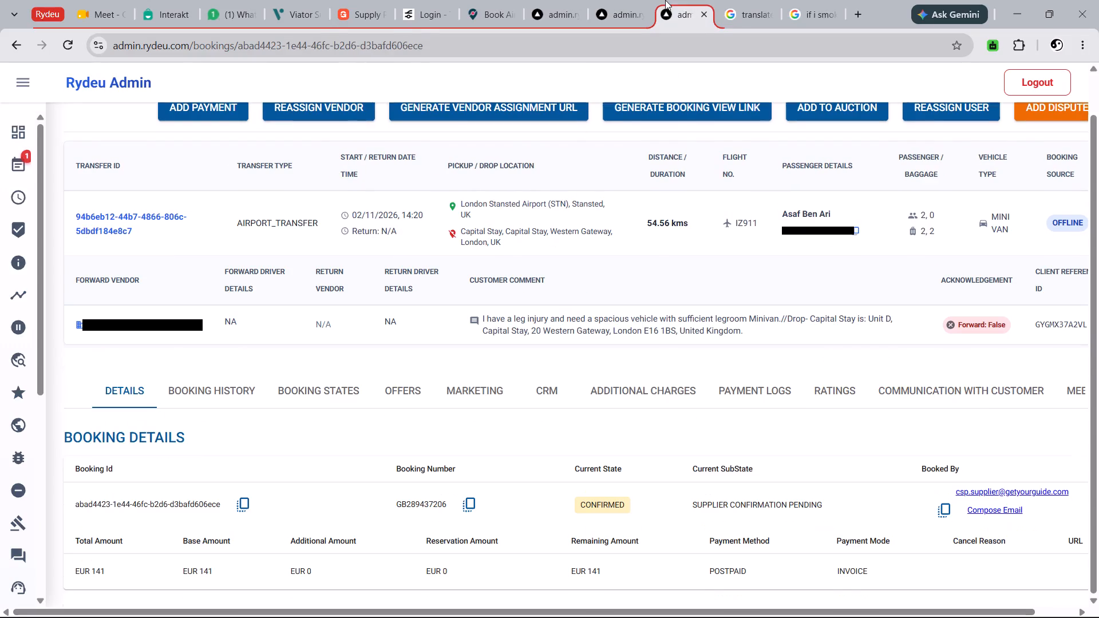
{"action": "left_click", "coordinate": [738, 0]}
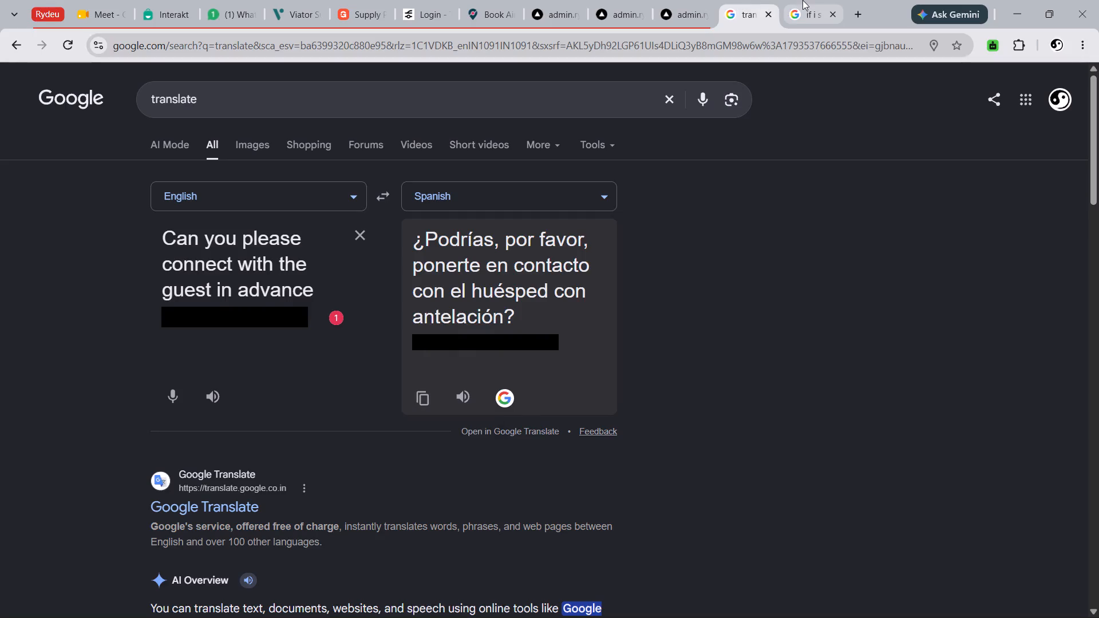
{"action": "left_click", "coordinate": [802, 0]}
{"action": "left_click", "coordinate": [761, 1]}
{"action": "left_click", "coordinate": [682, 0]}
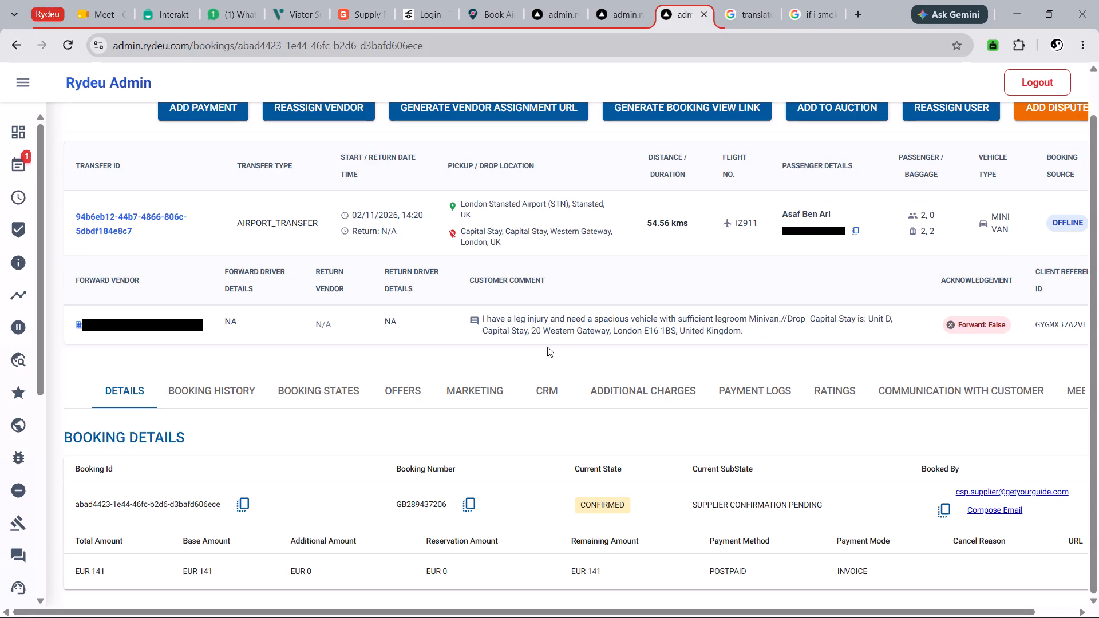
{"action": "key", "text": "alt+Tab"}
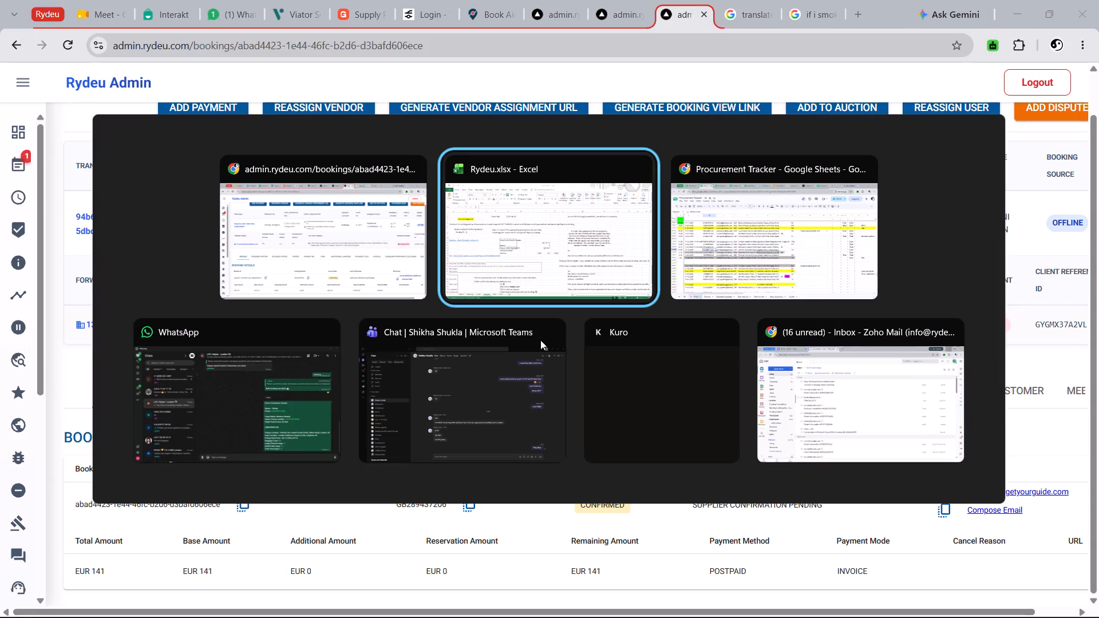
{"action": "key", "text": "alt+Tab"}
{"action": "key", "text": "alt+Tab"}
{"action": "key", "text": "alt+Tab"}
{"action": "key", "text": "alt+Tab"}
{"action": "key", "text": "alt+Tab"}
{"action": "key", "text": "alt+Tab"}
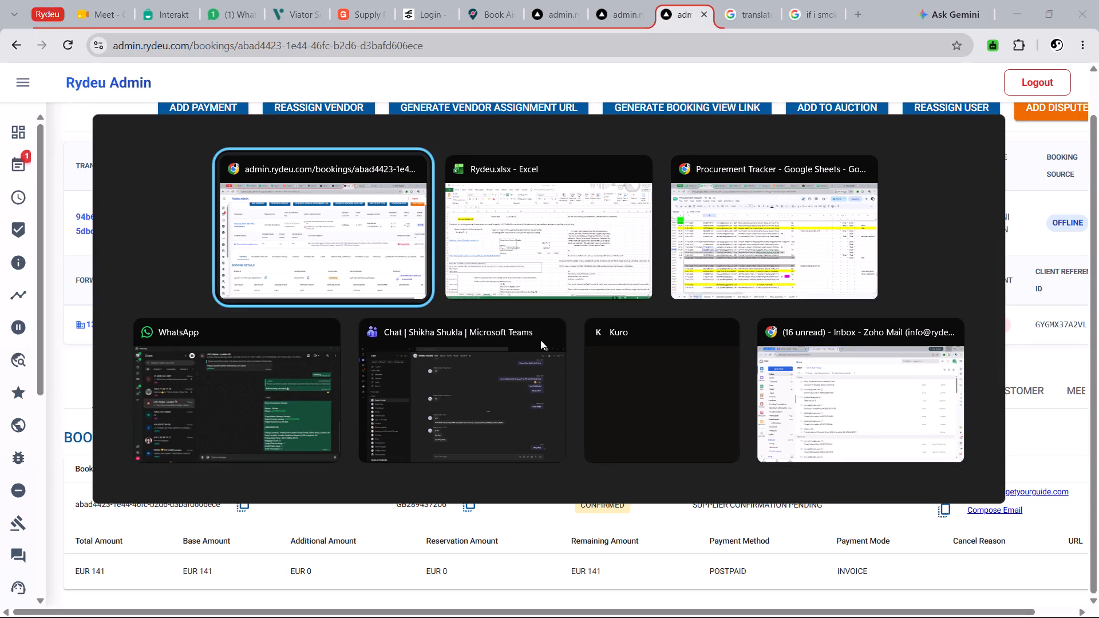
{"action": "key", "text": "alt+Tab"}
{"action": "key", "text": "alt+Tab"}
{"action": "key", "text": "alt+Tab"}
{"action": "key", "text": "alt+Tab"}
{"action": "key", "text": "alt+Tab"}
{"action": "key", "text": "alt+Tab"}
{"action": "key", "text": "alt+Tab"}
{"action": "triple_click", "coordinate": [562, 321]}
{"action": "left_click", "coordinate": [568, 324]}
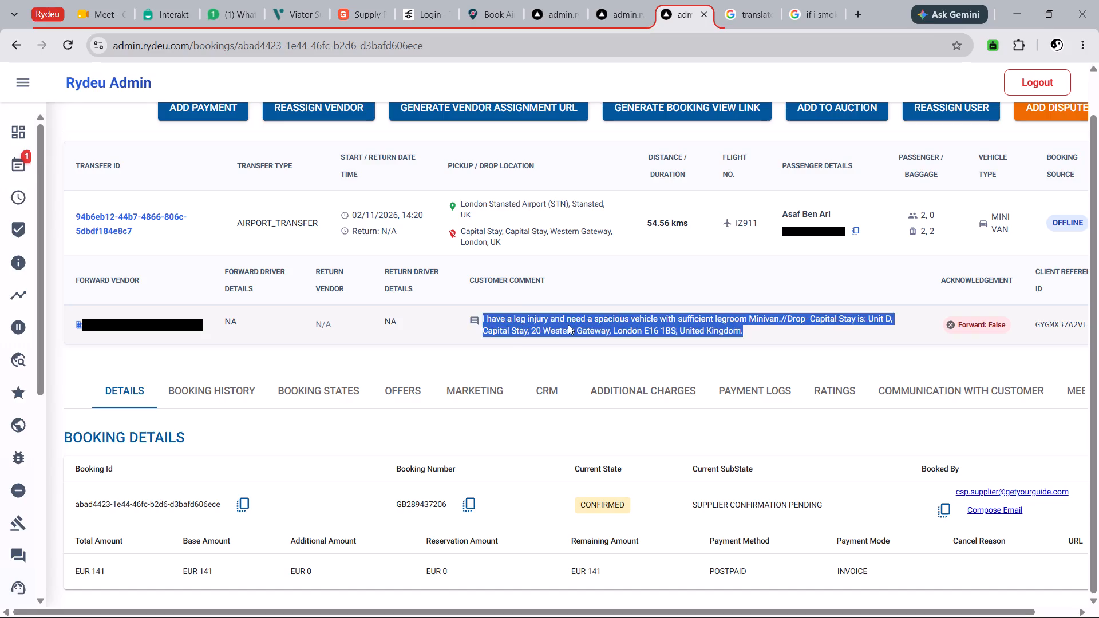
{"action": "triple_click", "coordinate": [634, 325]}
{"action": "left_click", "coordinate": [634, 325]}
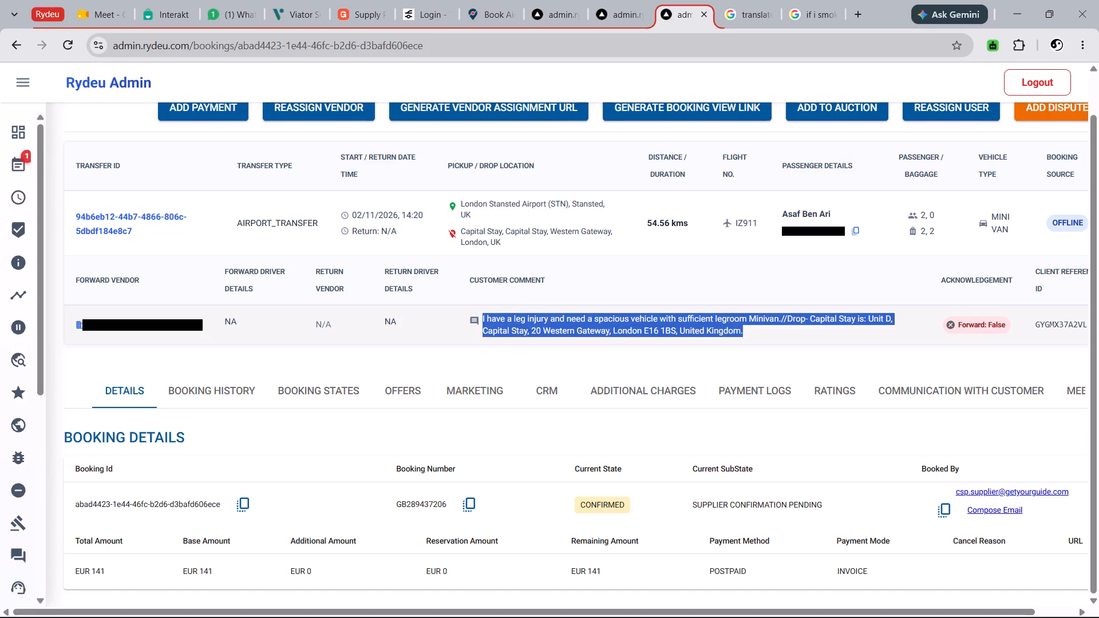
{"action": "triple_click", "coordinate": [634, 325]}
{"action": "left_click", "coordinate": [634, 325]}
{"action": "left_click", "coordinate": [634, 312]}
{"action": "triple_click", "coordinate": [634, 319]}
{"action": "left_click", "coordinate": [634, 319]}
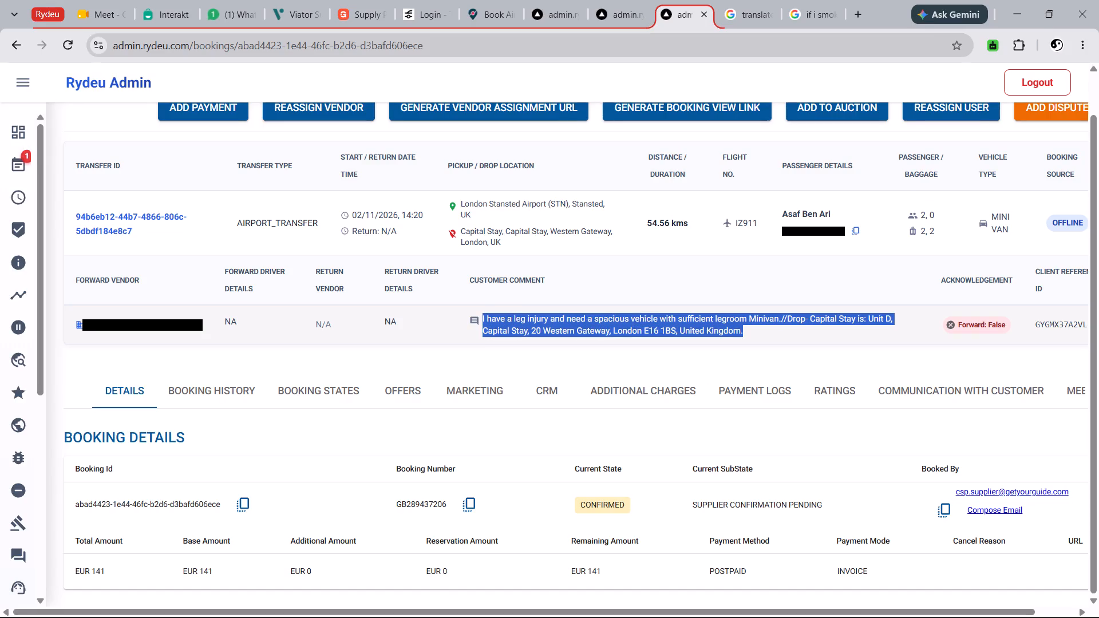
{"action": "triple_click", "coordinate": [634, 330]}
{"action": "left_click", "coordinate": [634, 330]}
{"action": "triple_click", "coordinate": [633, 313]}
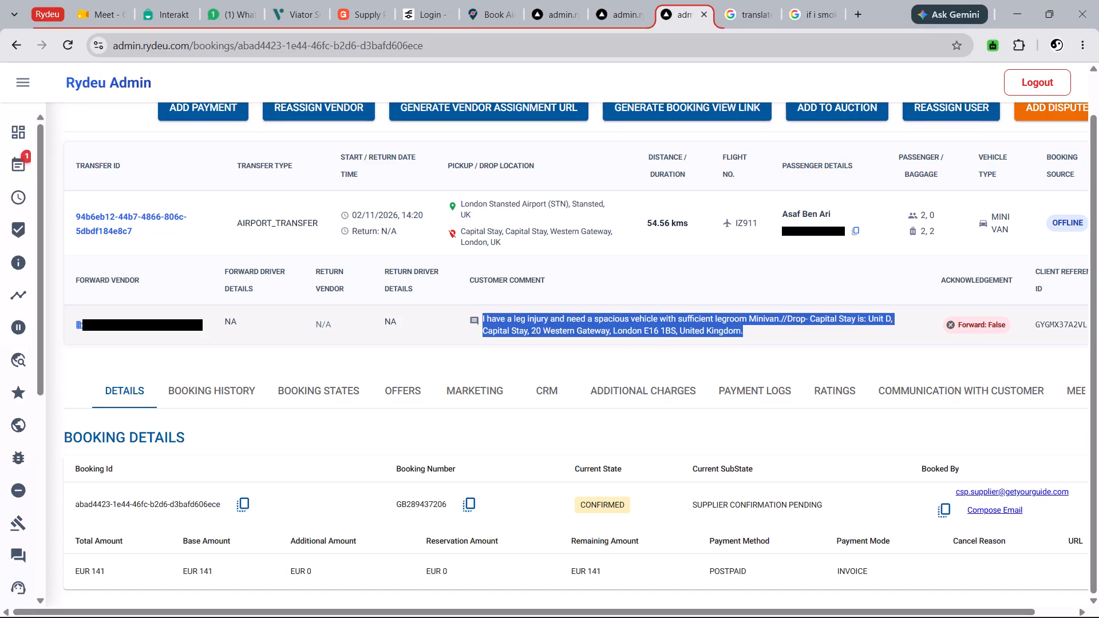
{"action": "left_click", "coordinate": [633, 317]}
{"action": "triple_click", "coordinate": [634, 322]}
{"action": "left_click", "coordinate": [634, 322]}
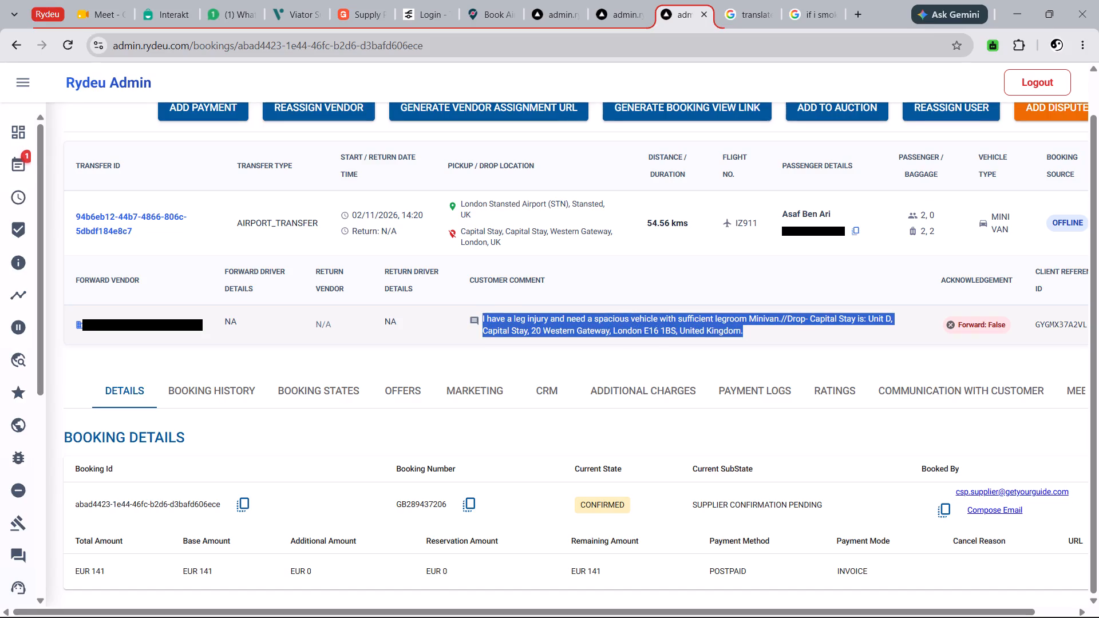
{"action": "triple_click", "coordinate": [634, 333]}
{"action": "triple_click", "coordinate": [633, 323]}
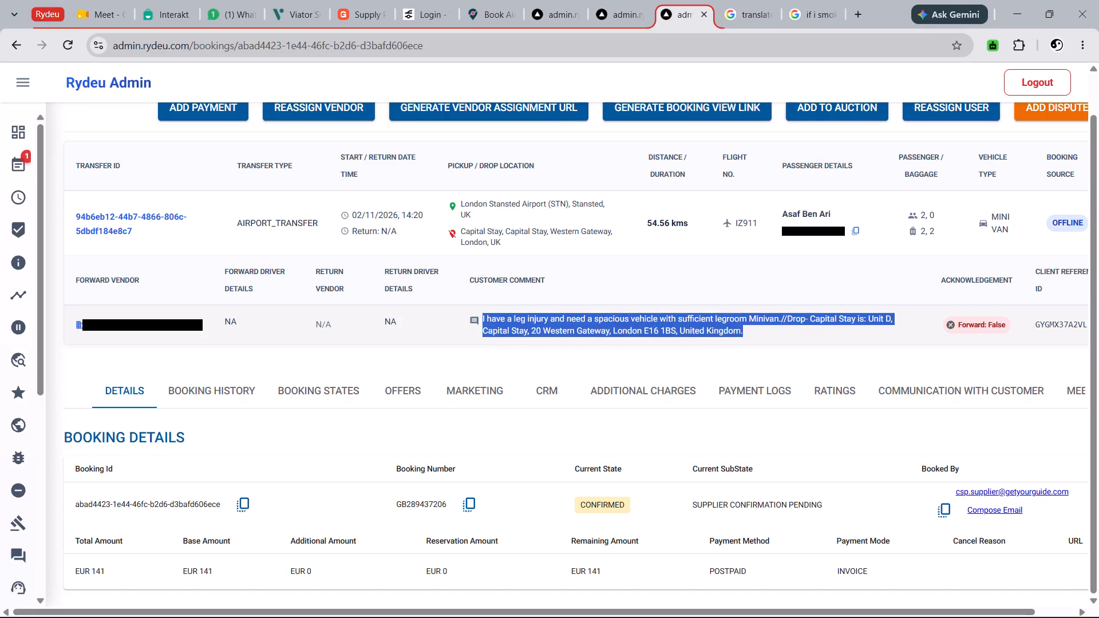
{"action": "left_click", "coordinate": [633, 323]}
{"action": "left_click", "coordinate": [641, 0]}
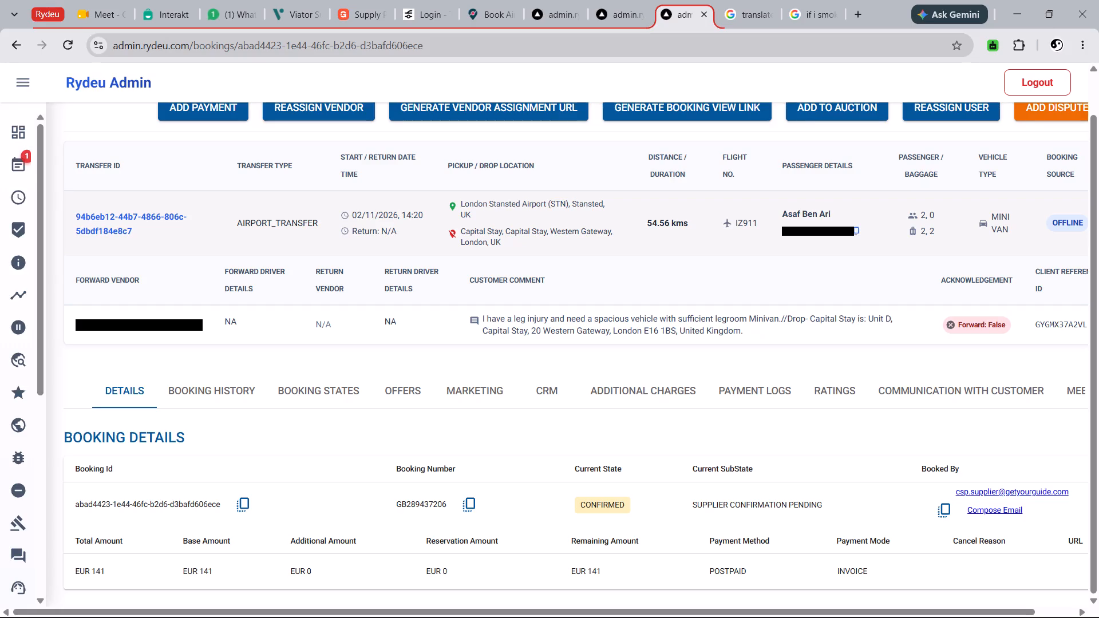
{"action": "left_click", "coordinate": [607, 18]}
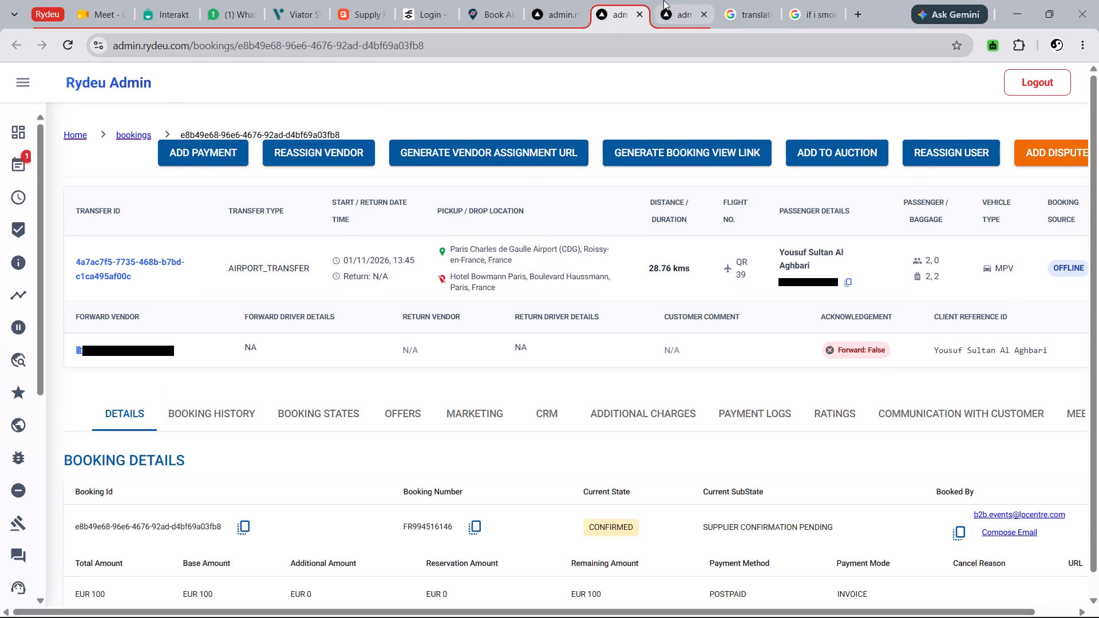
{"action": "left_click", "coordinate": [668, 0]}
{"action": "left_click", "coordinate": [616, 0]}
{"action": "left_click", "coordinate": [674, 0]}
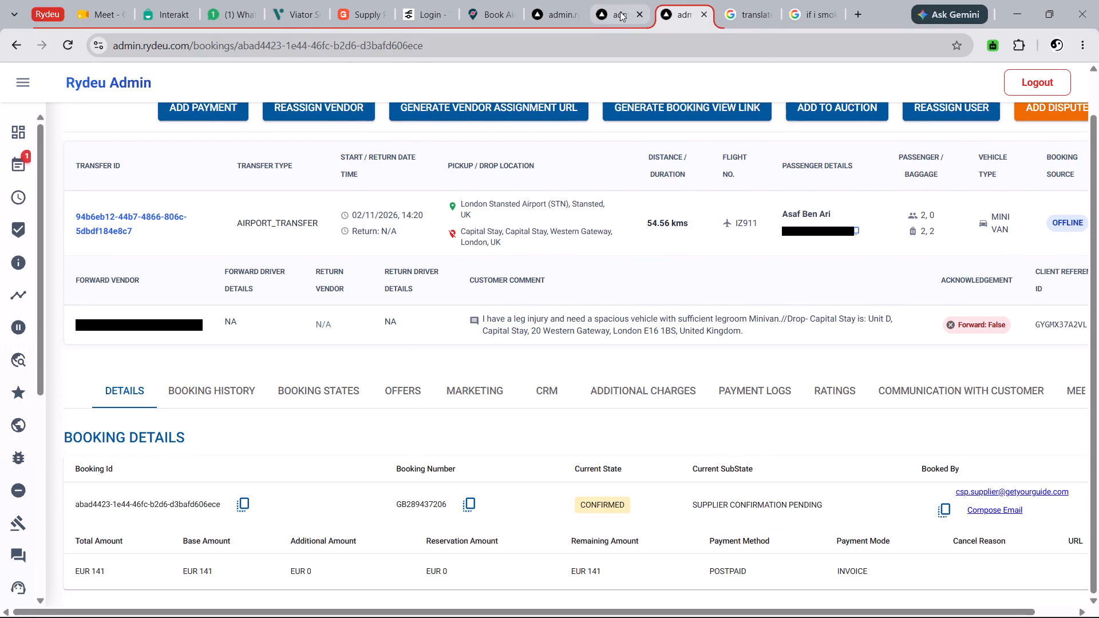
{"action": "left_click", "coordinate": [615, 10]}
{"action": "left_click", "coordinate": [681, 10]}
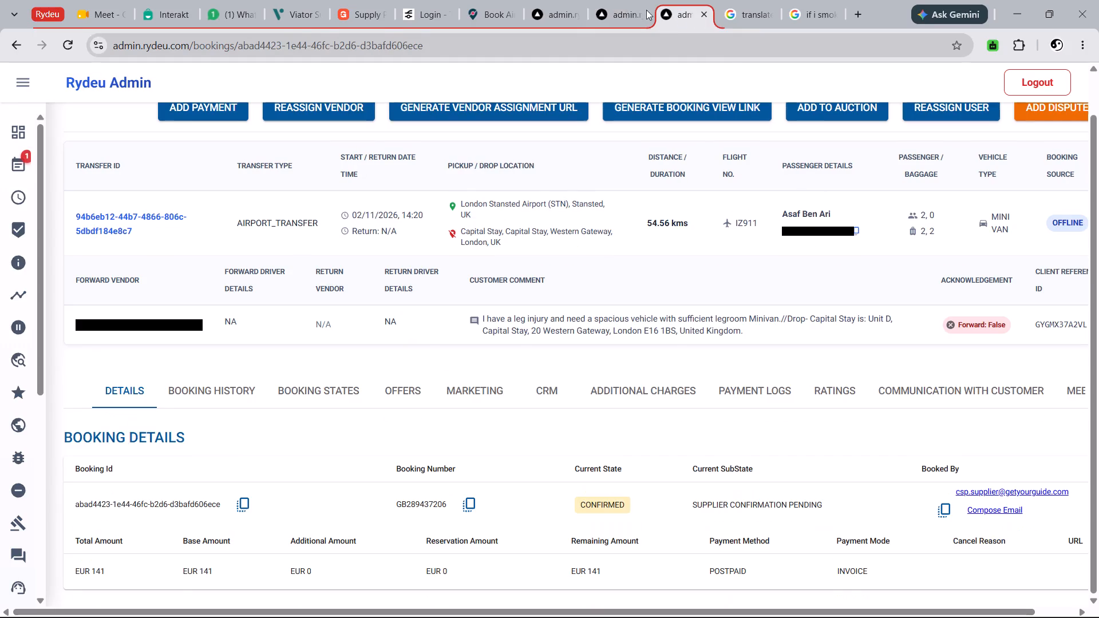
{"action": "left_click", "coordinate": [616, 10]}
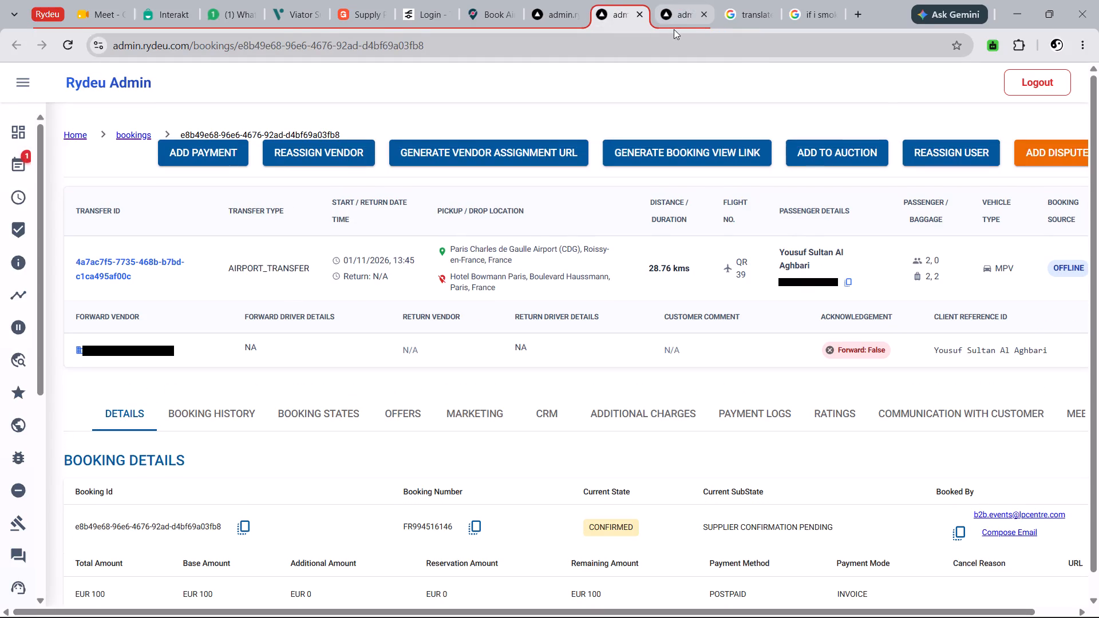
{"action": "left_click", "coordinate": [684, 5]}
{"action": "key", "text": "alt+Tab"}
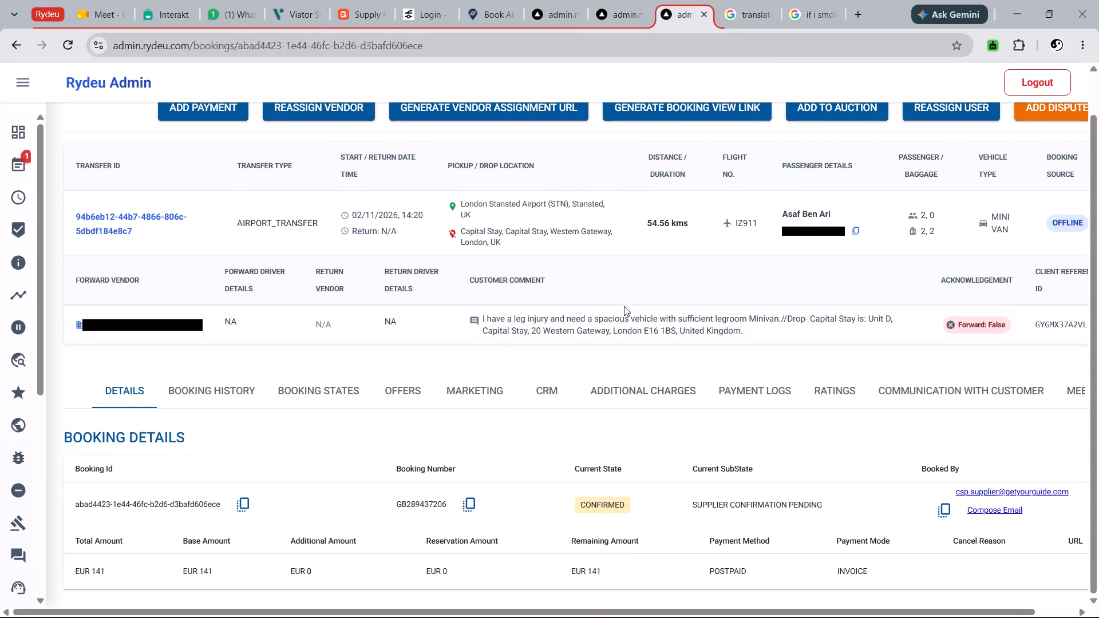
{"action": "key", "text": "alt+Tab"}
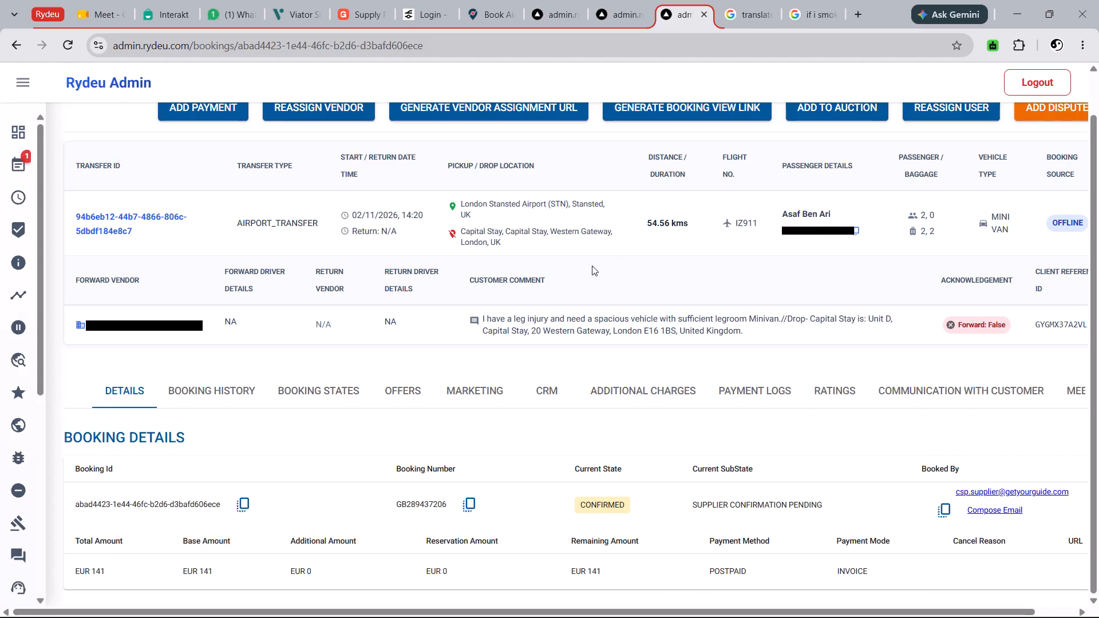
{"action": "left_click", "coordinate": [620, 7]}
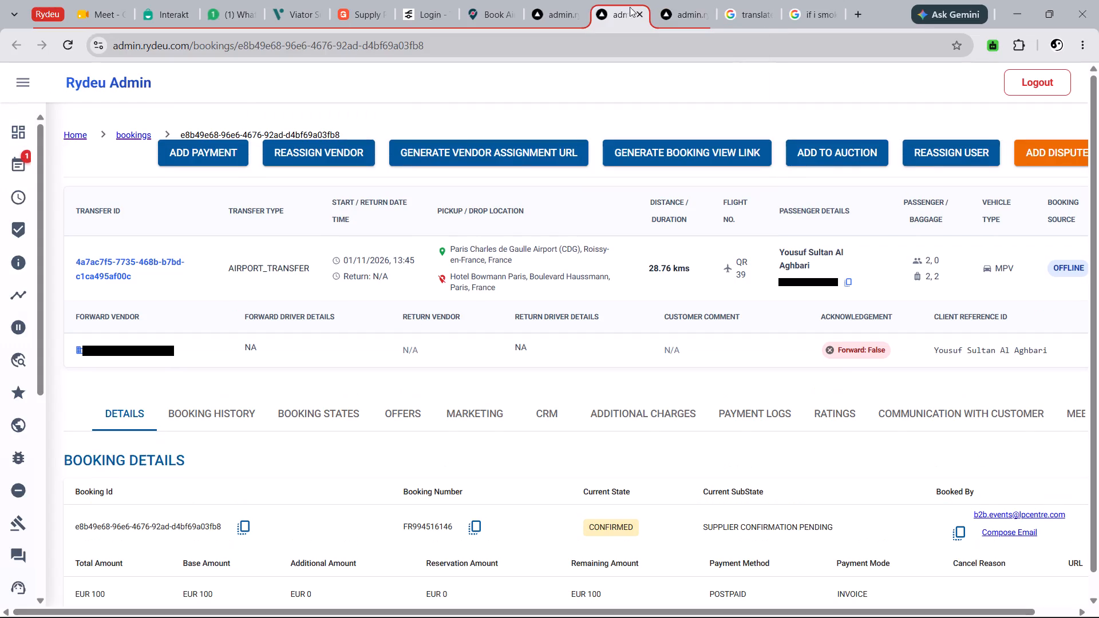
{"action": "left_click", "coordinate": [681, 11]}
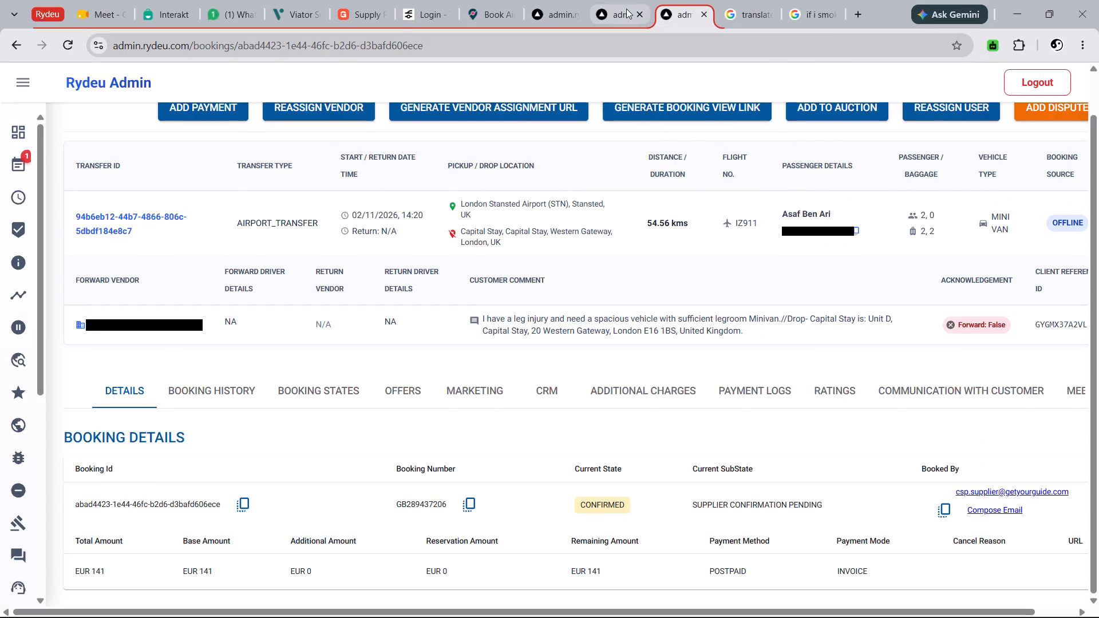
{"action": "left_click", "coordinate": [619, 9]}
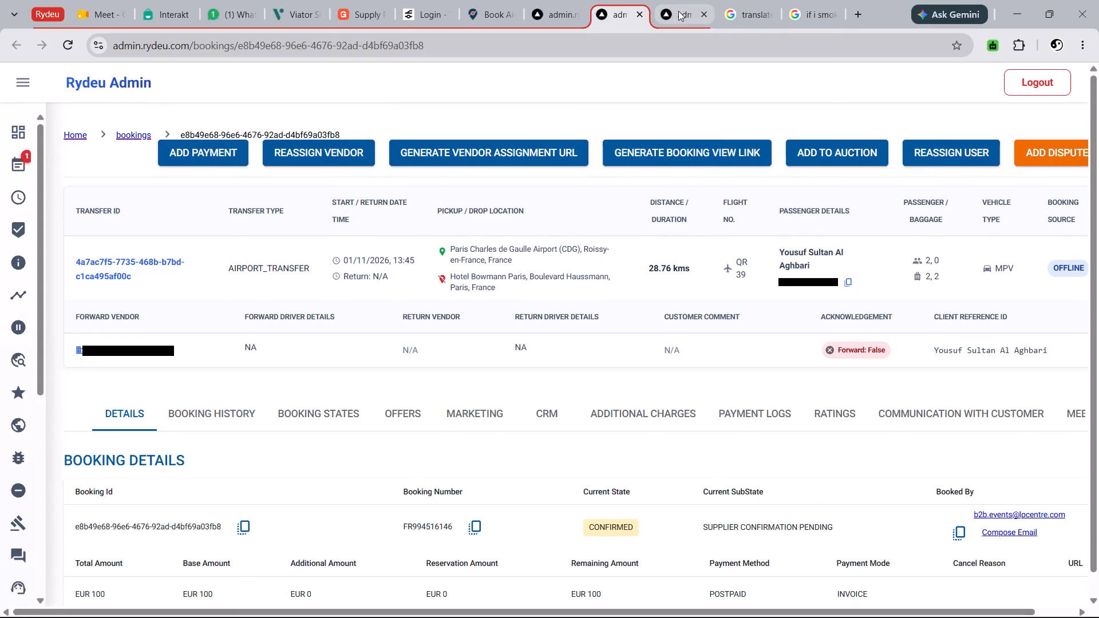
{"action": "left_click", "coordinate": [678, 11]}
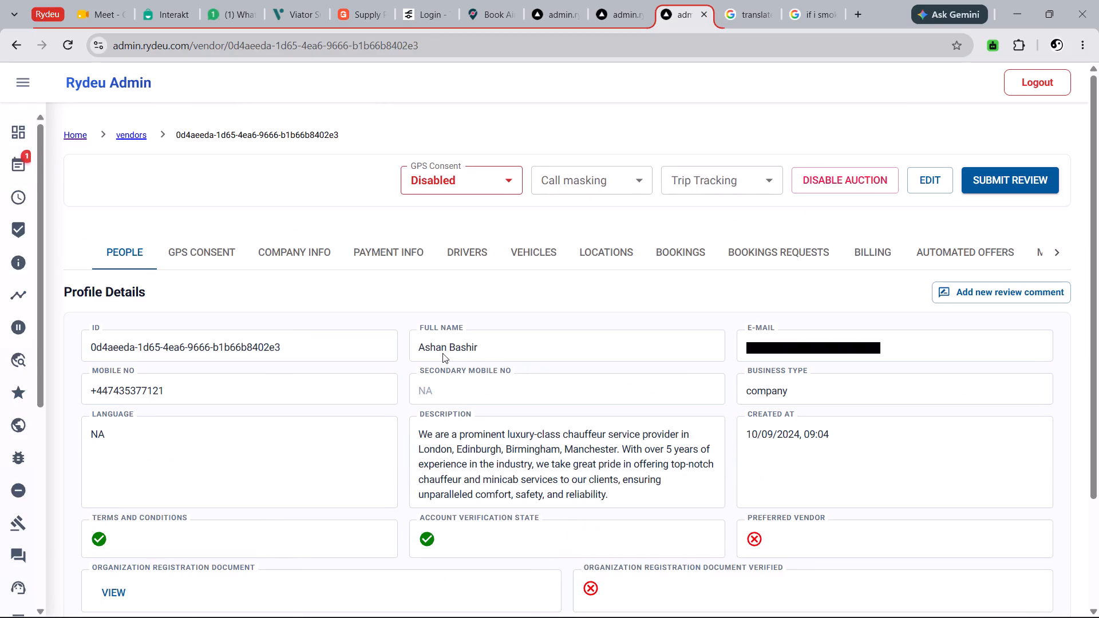
{"action": "triple_click", "coordinate": [433, 347]}
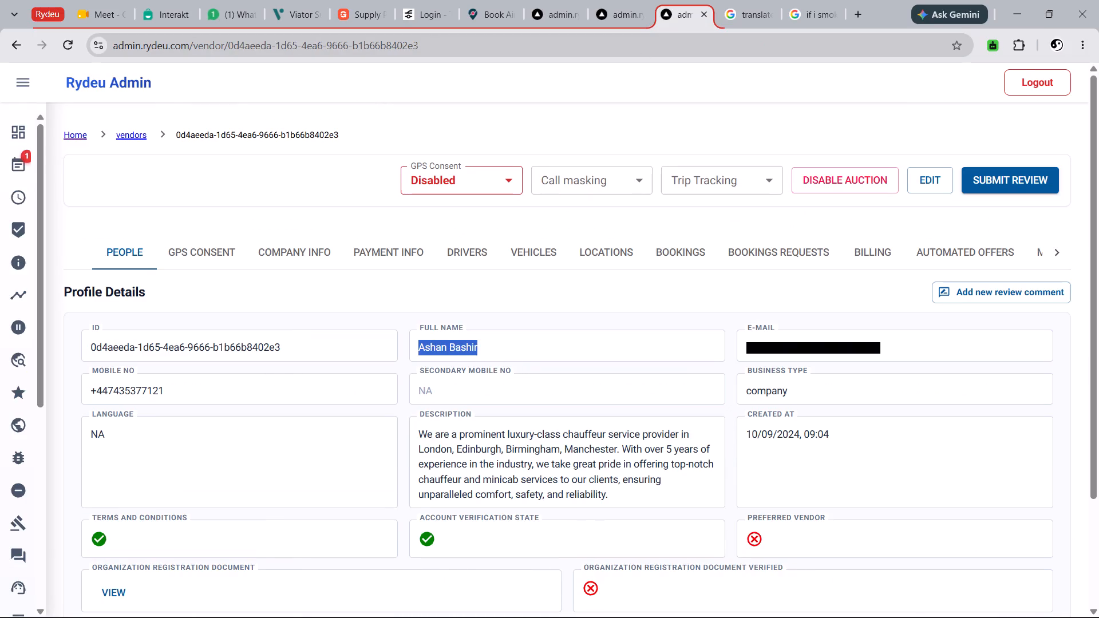
{"action": "key", "text": "ctrl+c"}
{"action": "left_click", "coordinate": [342, 0]}
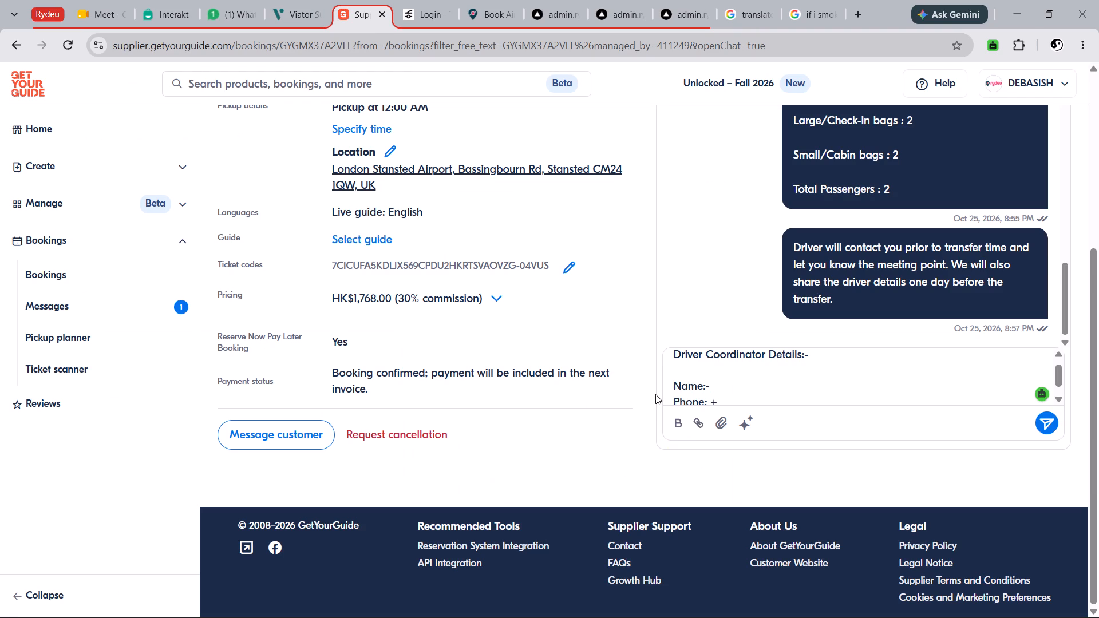
{"action": "key", "text": "ctrl+shift+v"}
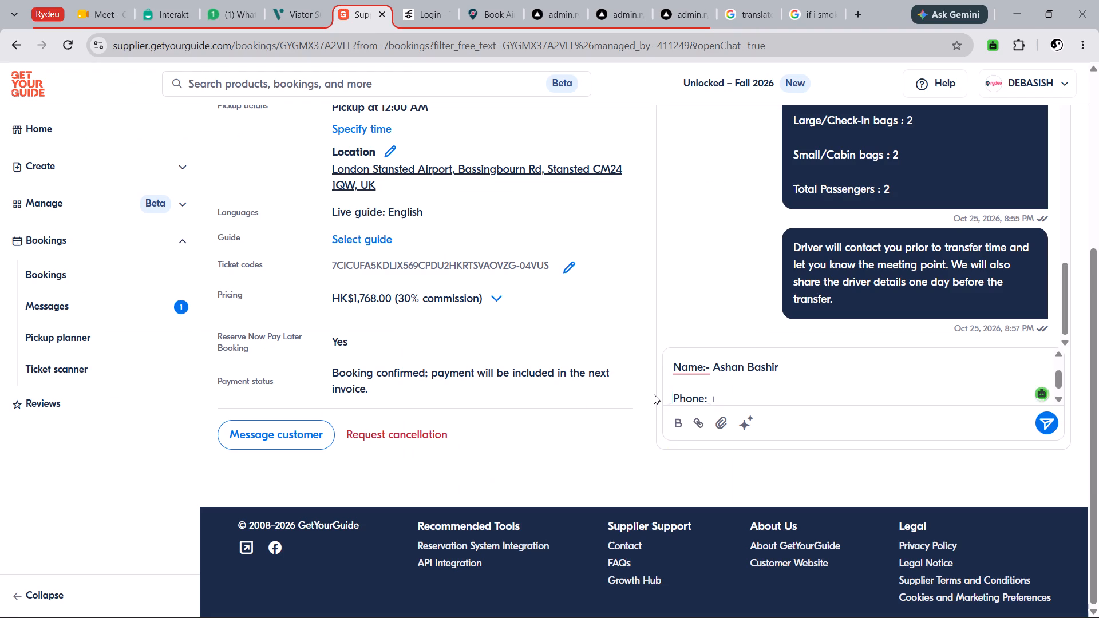
{"action": "key", "text": "Up"}
{"action": "key", "text": "BackSpace"}
{"action": "key", "text": "Down"}
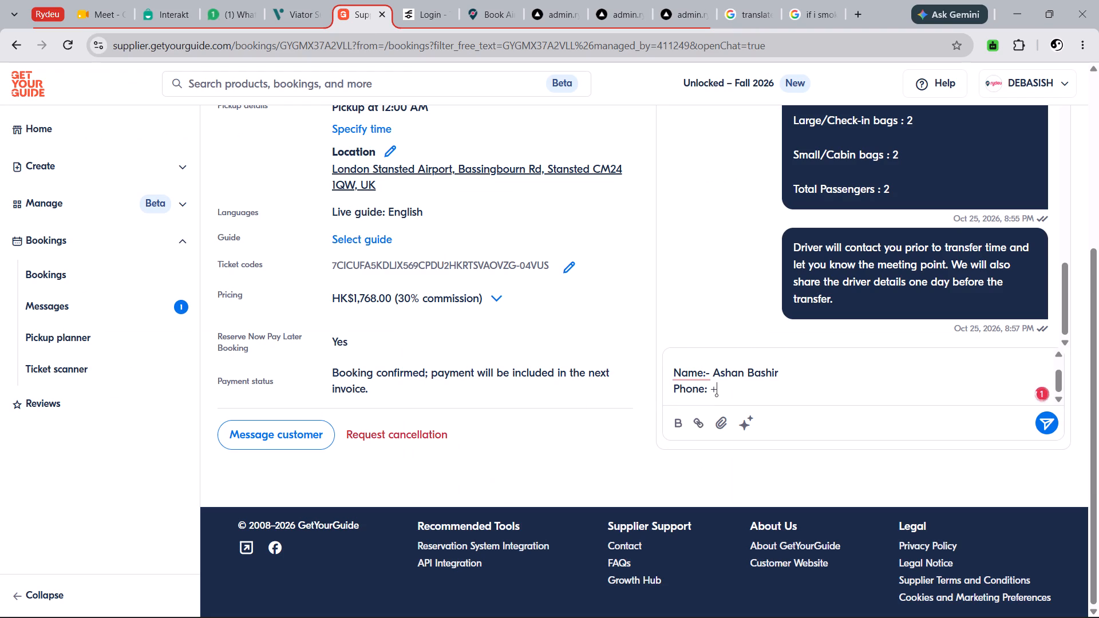
Copy the vendor's mobile number digits from the Rydeu Admin profile into the guest draft after the plus sign on the "Phone:" line.
{"action": "left_click", "coordinate": [663, 0]}
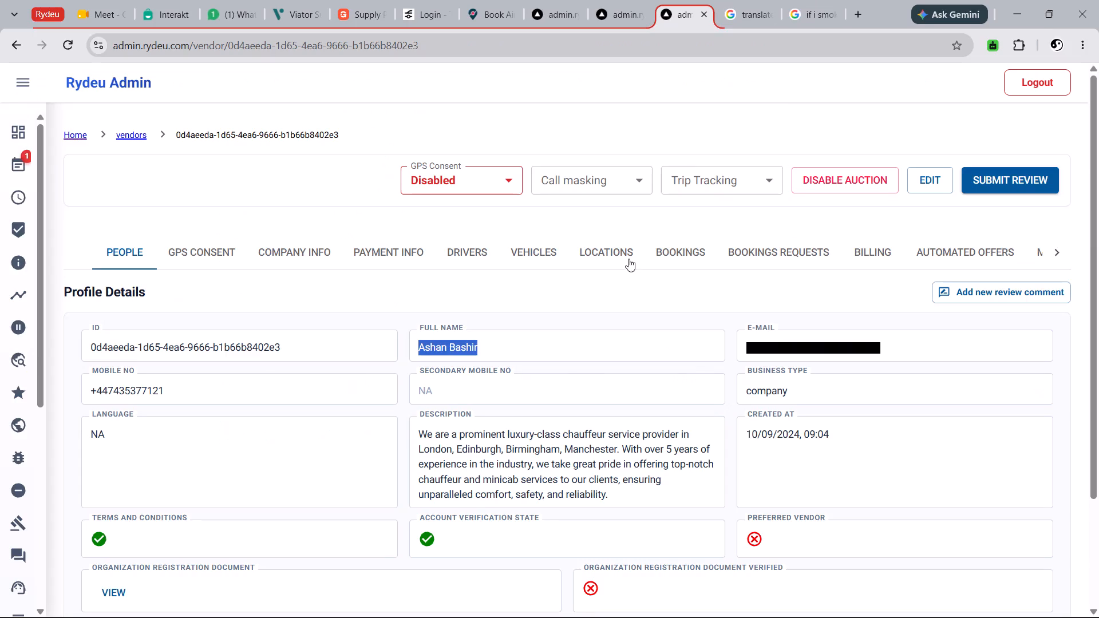
{"action": "double_click", "coordinate": [153, 395]}
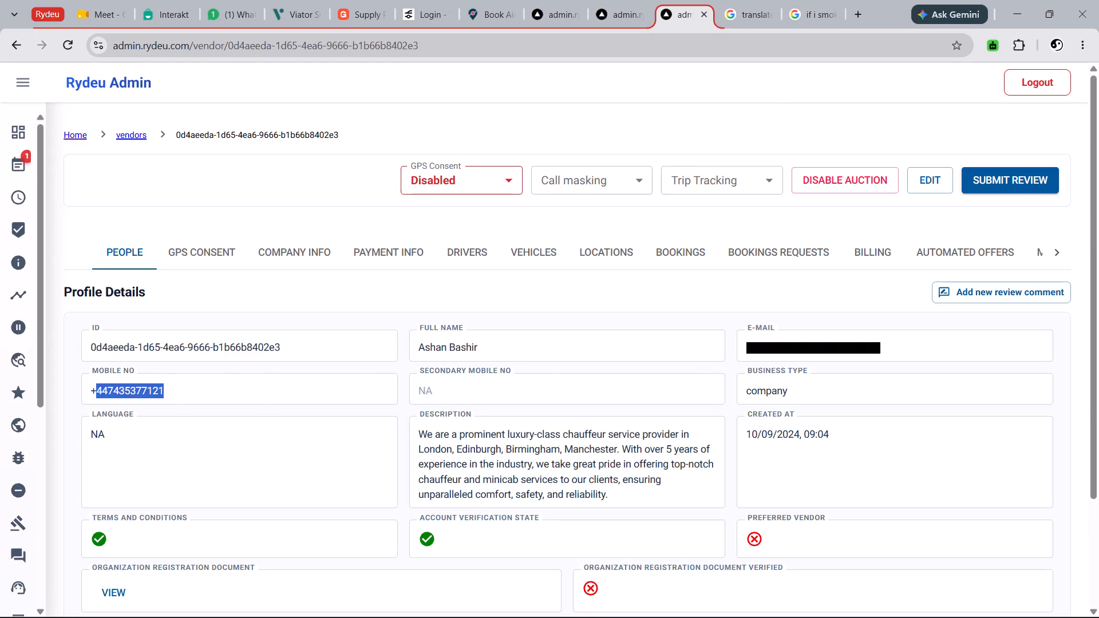
{"action": "key", "text": "ctrl+c"}
{"action": "left_click", "coordinate": [368, 0]}
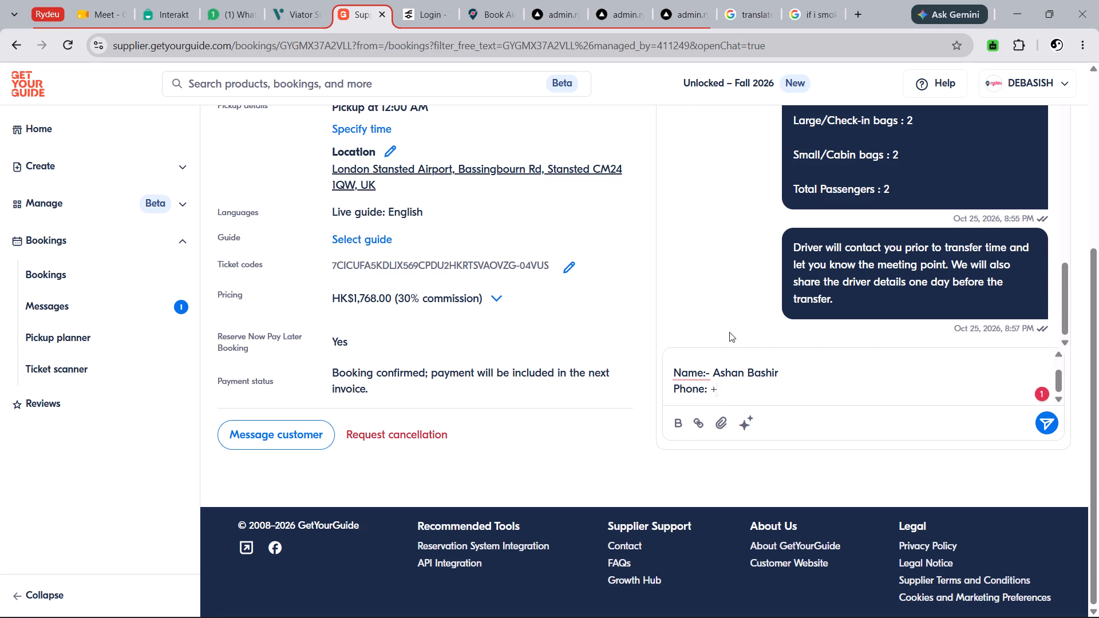
{"action": "key", "text": "ctrl+v"}
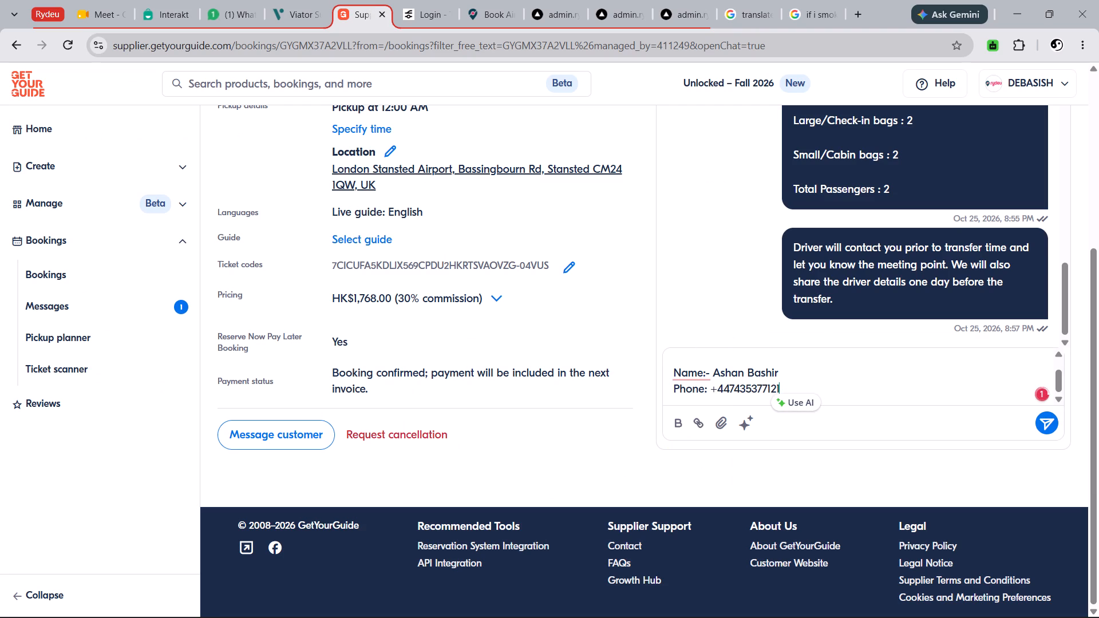
Check the completed Driver Coordinator Details draft and send it to the guest in the GetYourGuide conversation.
{"action": "scroll", "coordinate": [739, 373], "scroll_direction": "down", "scroll_amount": 4}
{"action": "scroll", "coordinate": [739, 373], "scroll_direction": "up", "scroll_amount": 4}
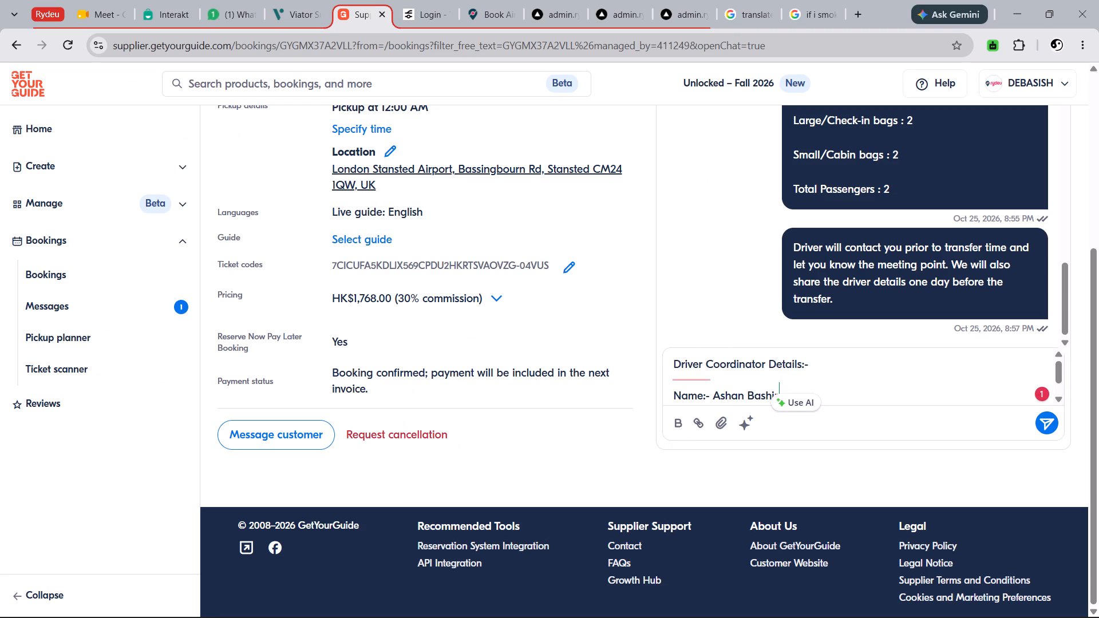
{"action": "left_click", "coordinate": [1057, 416]}
{"action": "left_click", "coordinate": [1050, 421]}
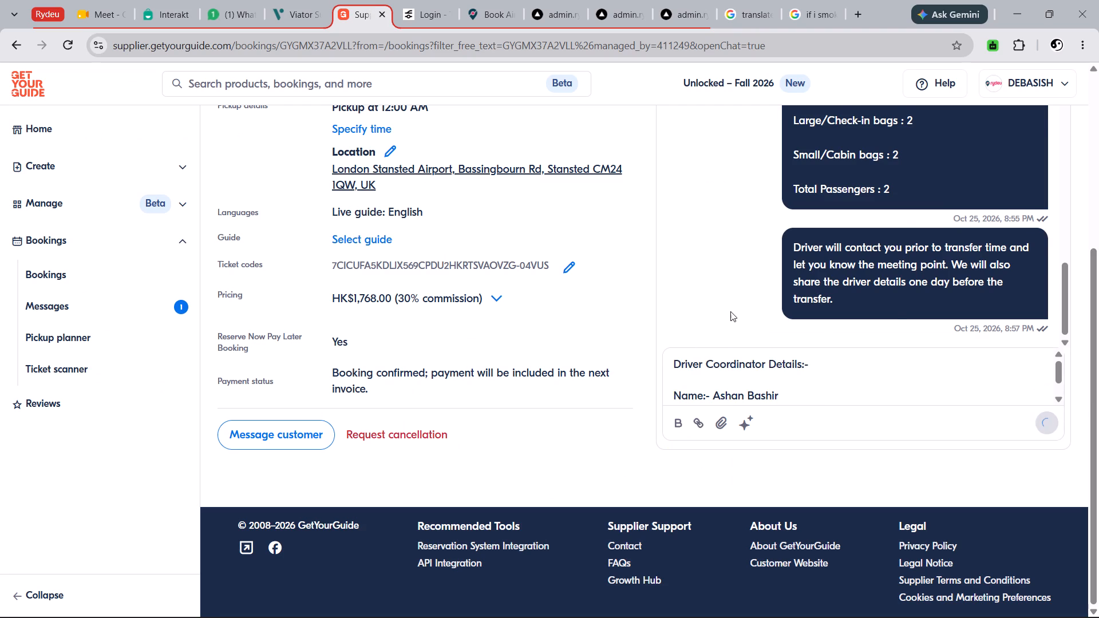
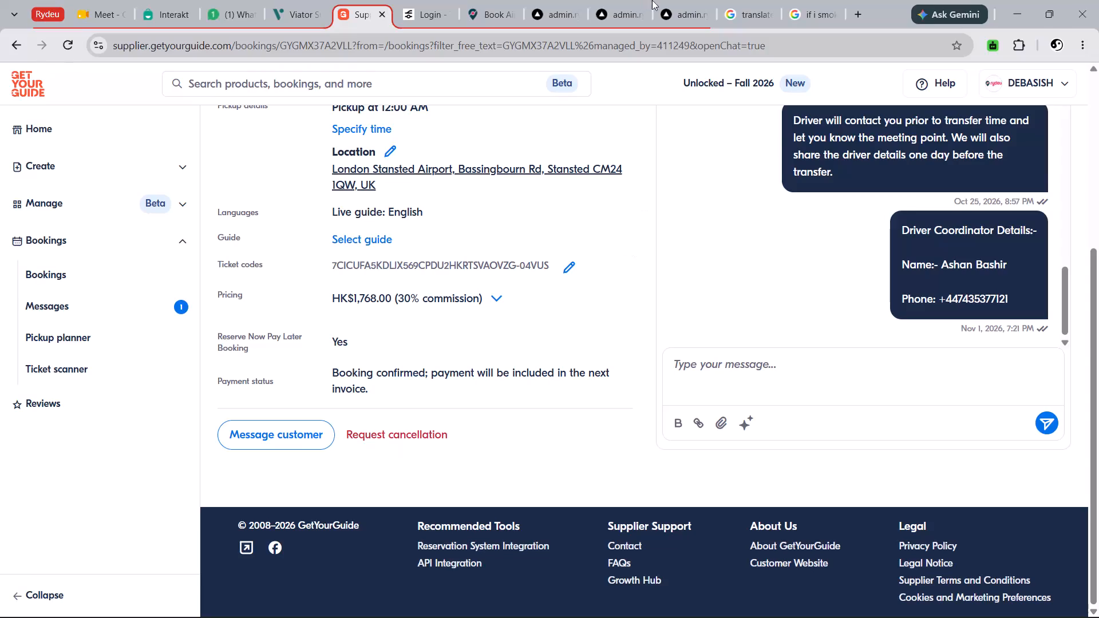
{"action": "left_click", "coordinate": [645, 0]}
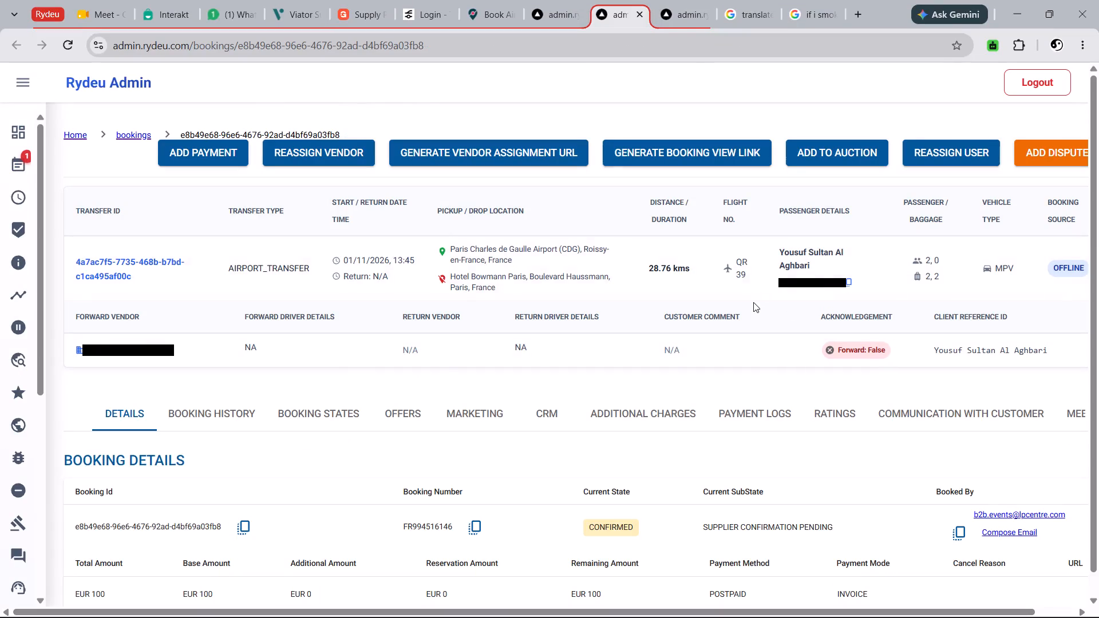
{"action": "left_click", "coordinate": [687, 0]}
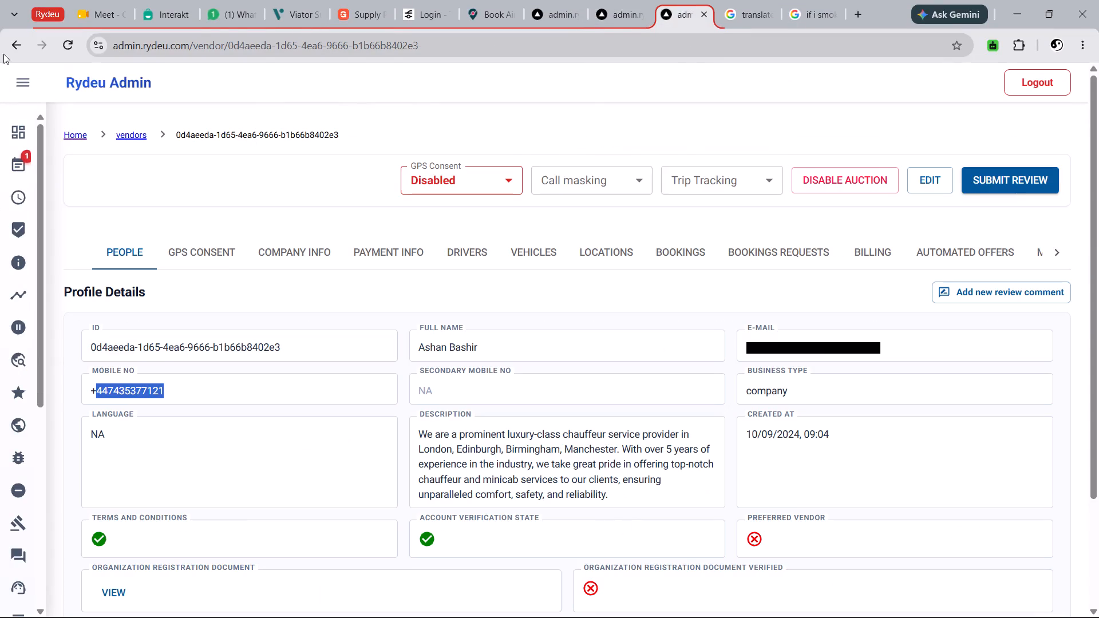
{"action": "left_click", "coordinate": [11, 44]}
{"action": "left_click", "coordinate": [857, 275]}
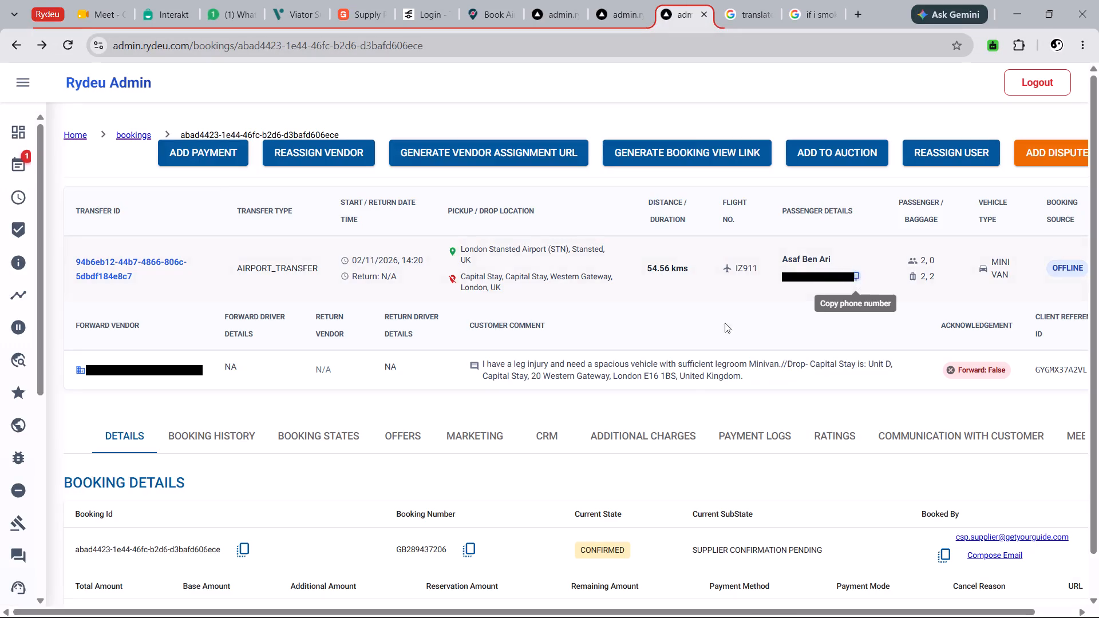
{"action": "key", "text": "alt+Tab"}
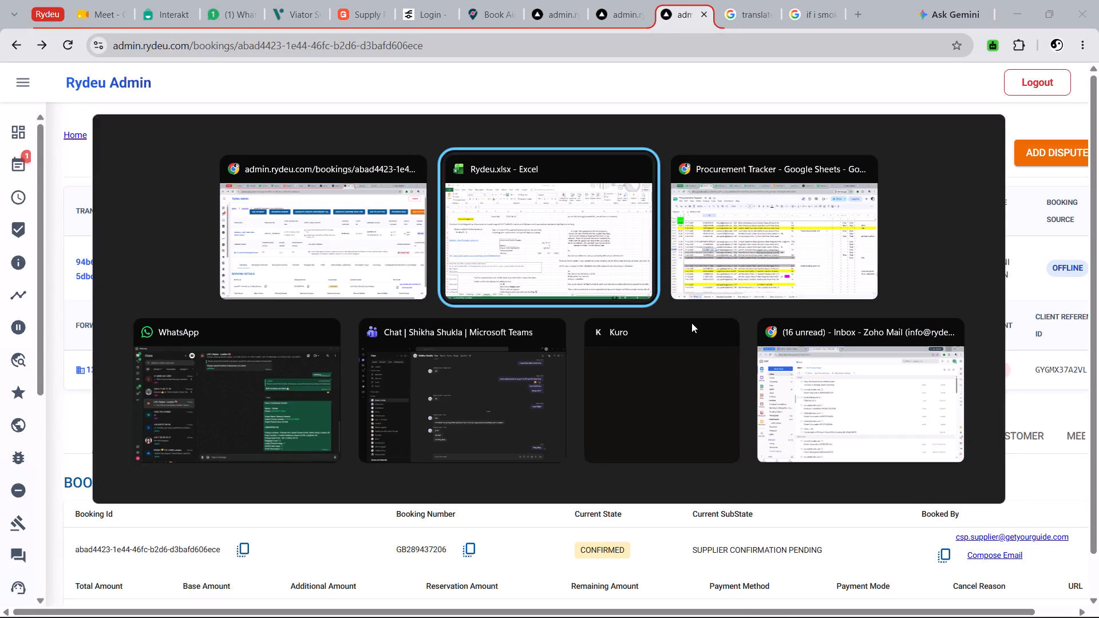
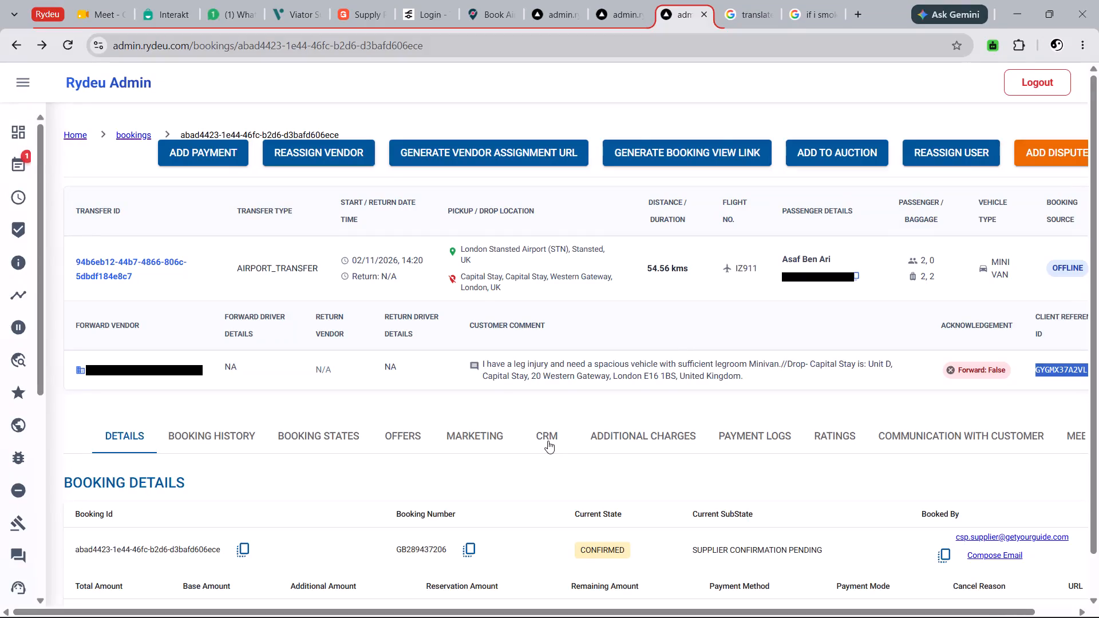
{"action": "left_click", "coordinate": [548, 441]}
{"action": "scroll", "coordinate": [548, 441], "scroll_direction": "down", "scroll_amount": 17}
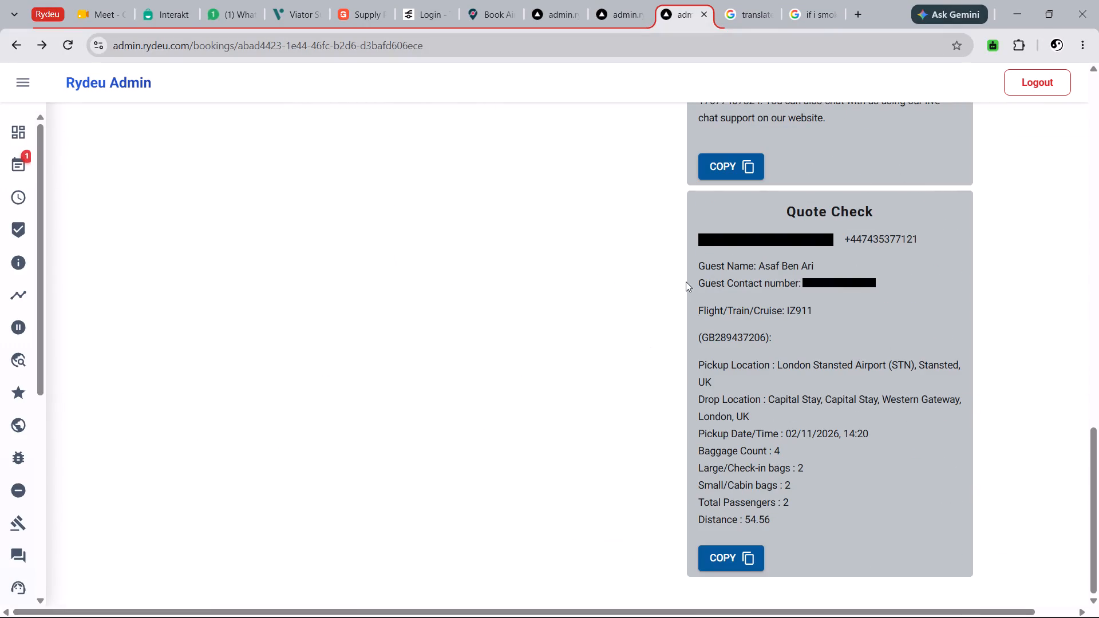
{"action": "left_click_drag", "start_coordinate": [698, 260], "coordinate": [845, 489]}
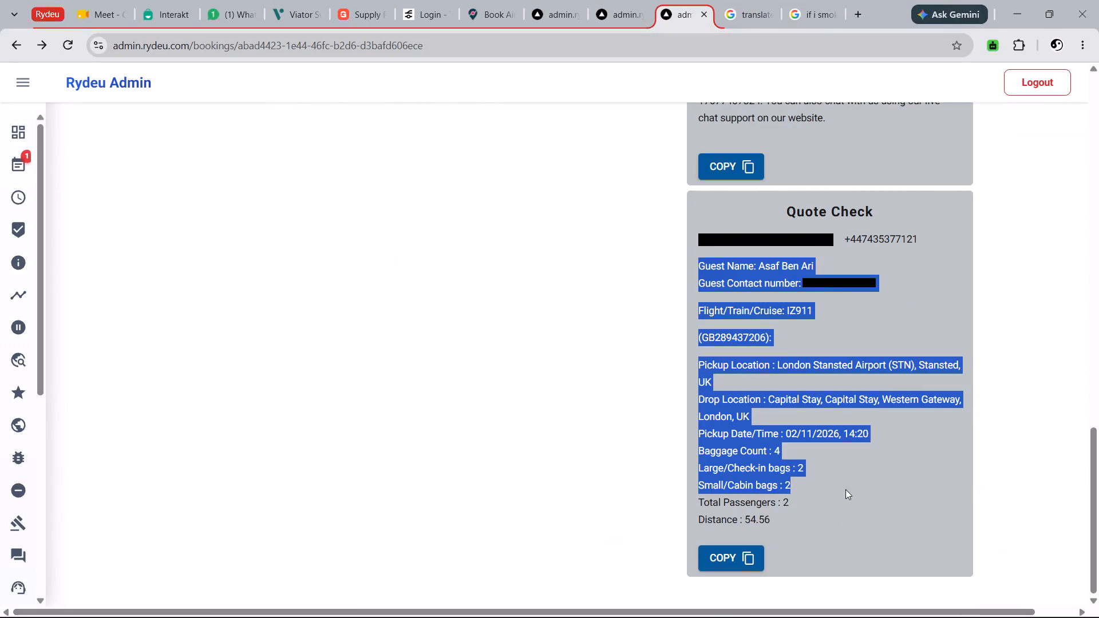
{"action": "left_click_drag", "start_coordinate": [845, 489], "coordinate": [846, 503]}
{"action": "key", "text": "ctrl+c"}
{"action": "key", "text": "ctrl+c"}
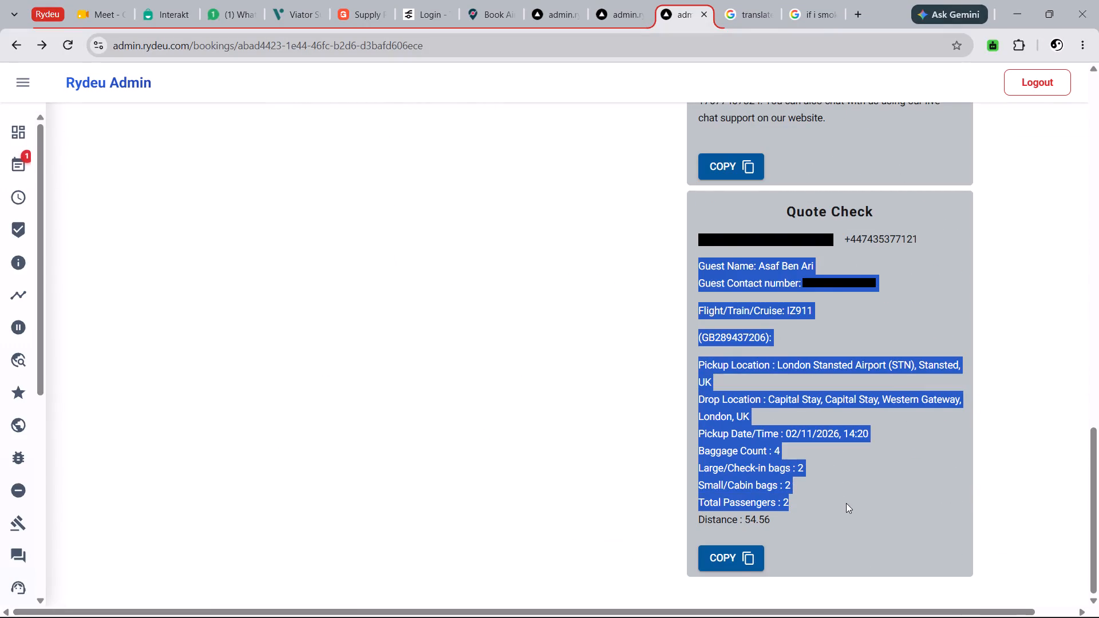
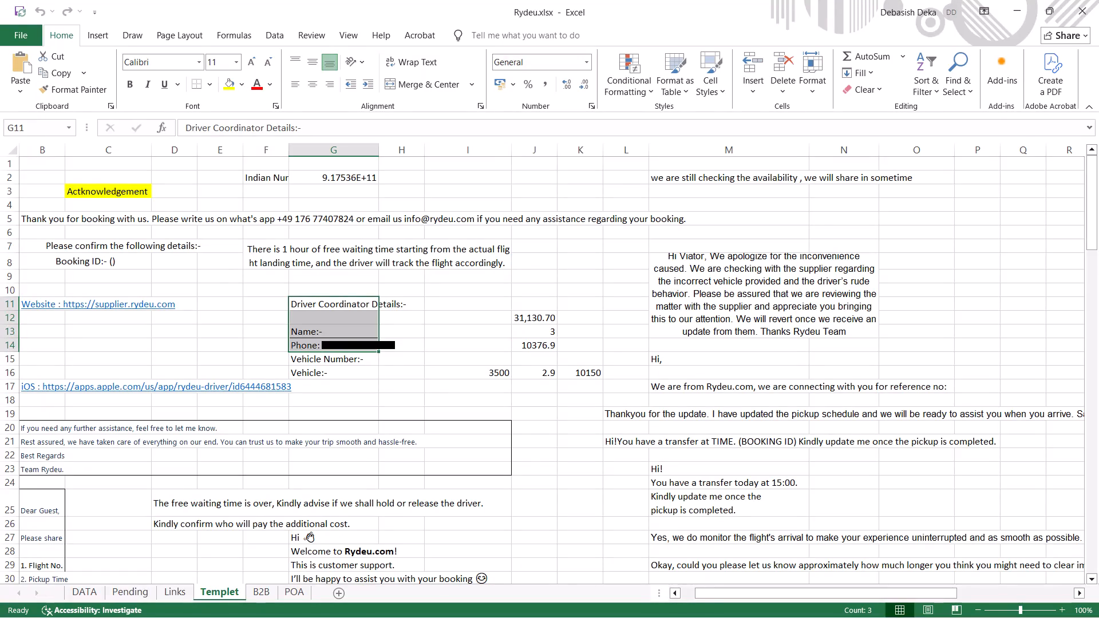
Copy the Driver Coordinator Details block, from its heading through the Phone line (G11:G14), on the Templet sheet of Rydeu.xlsx.
{"action": "key", "text": "ctrl+c"}
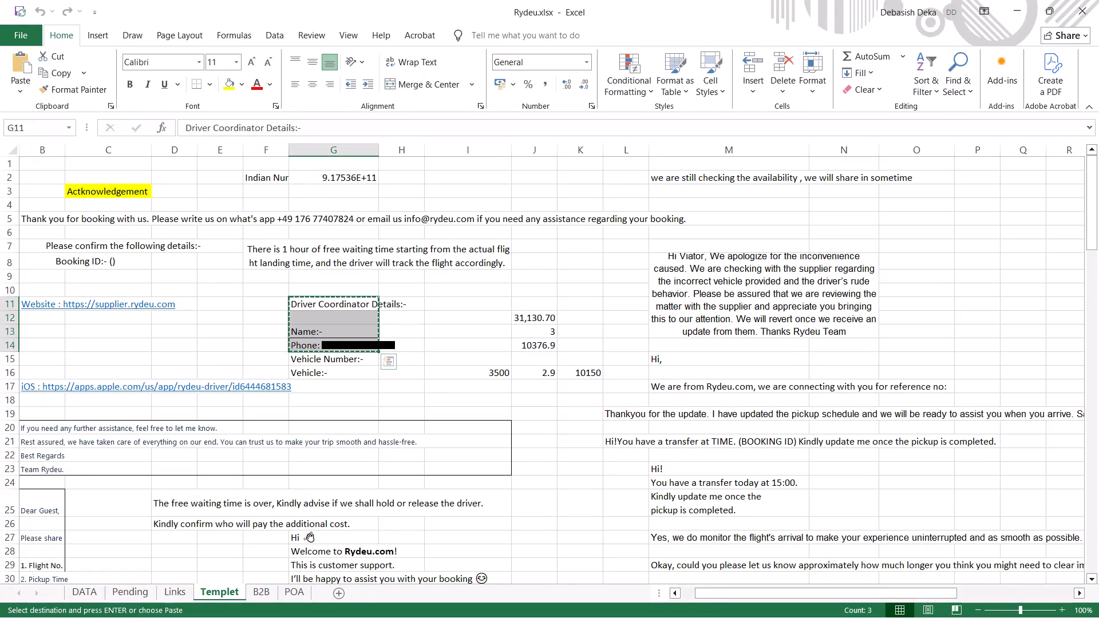
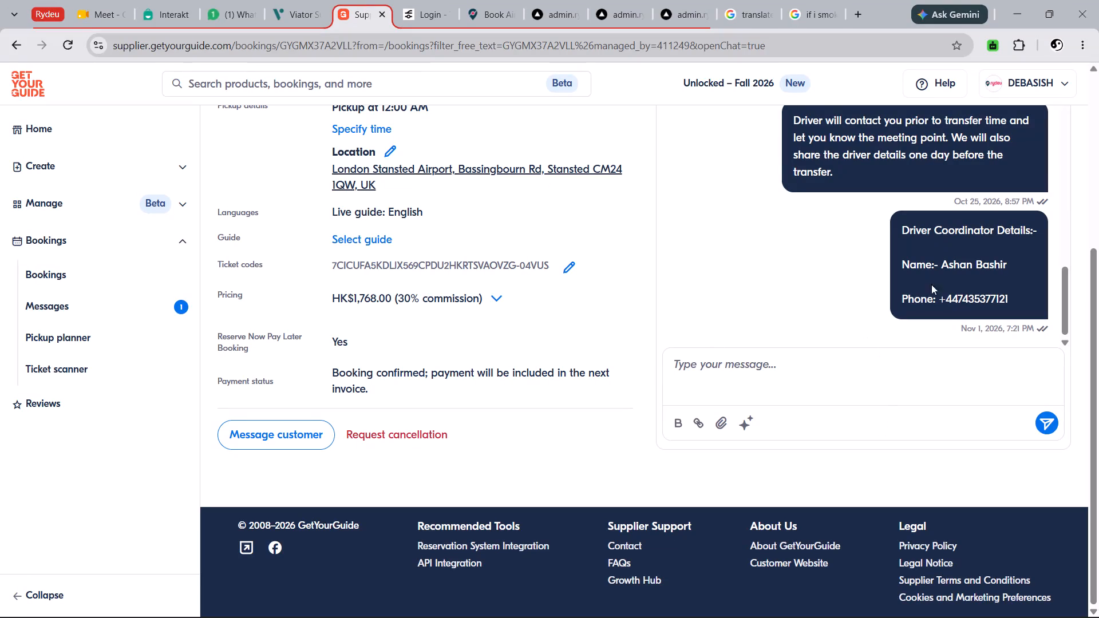
In the GetYourGuide booking chat, select the driver coordinator's name in the sent Driver Coordinator Details message.
{"action": "left_click", "coordinate": [958, 266]}
{"action": "left_click_drag", "start_coordinate": [958, 266], "coordinate": [981, 264]}
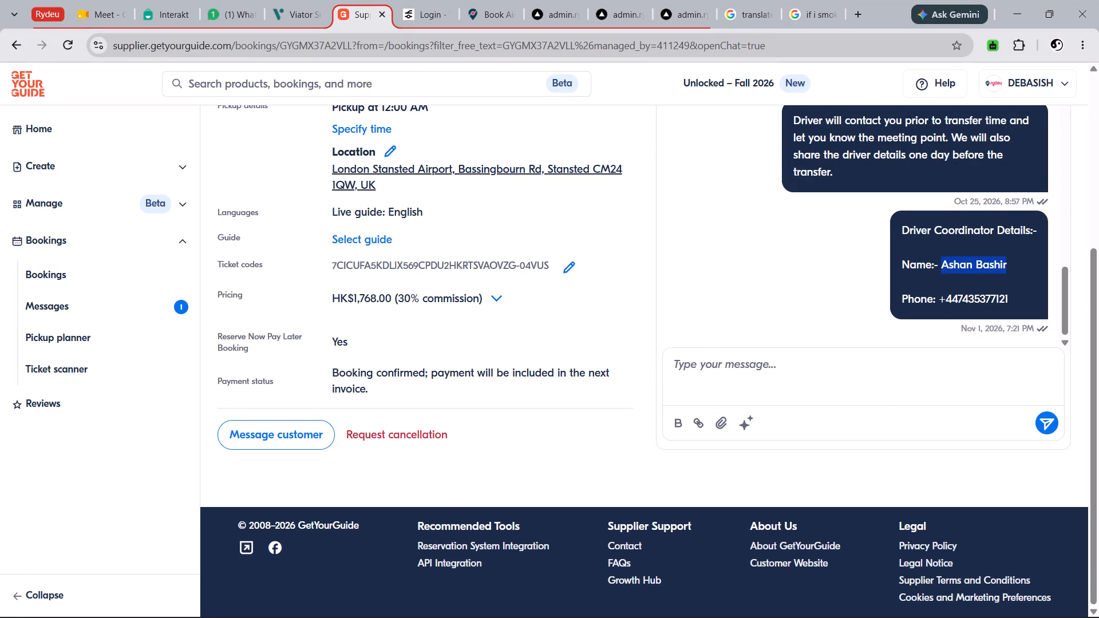
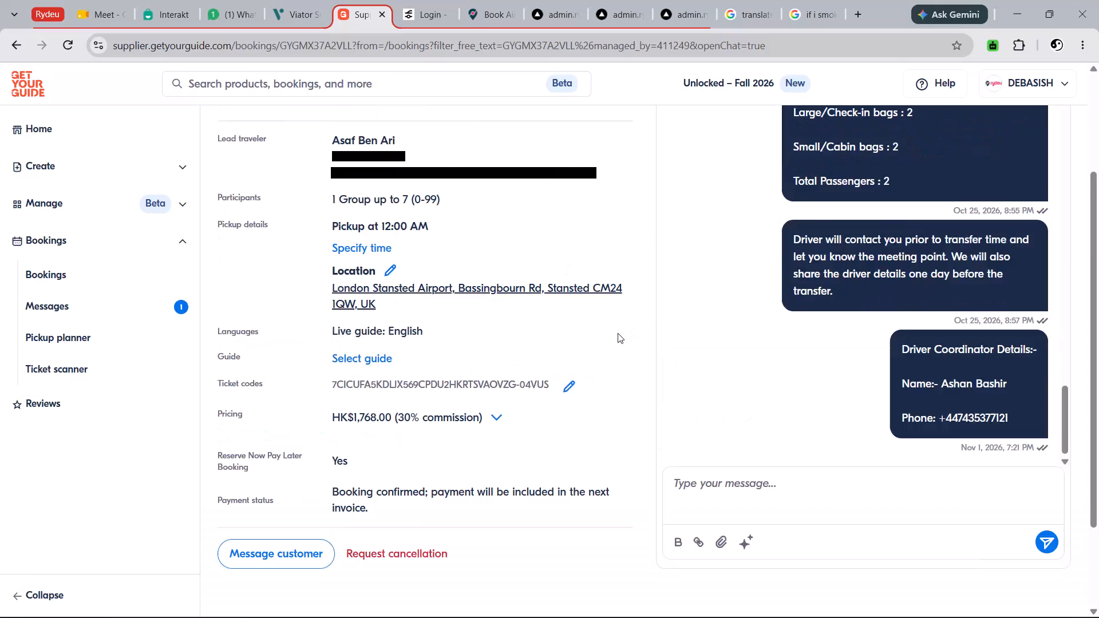
Recheck the Stansted Airport transfer booking and return to the GetYourGuide bookings list.
{"action": "scroll", "coordinate": [618, 333], "scroll_direction": "up", "scroll_amount": 4}
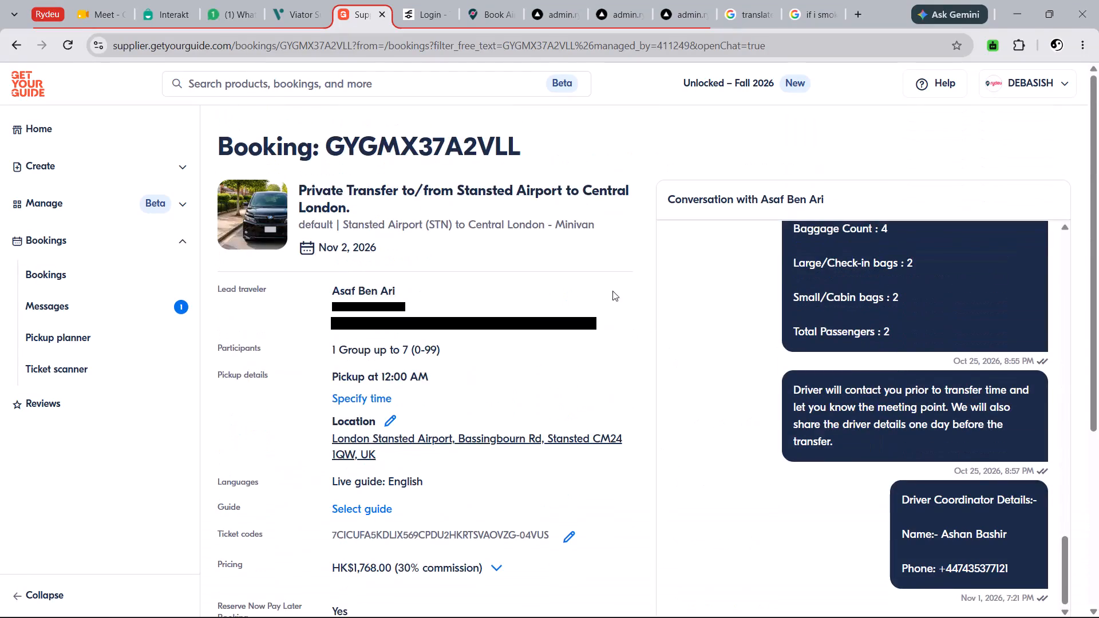
{"action": "scroll", "coordinate": [610, 295], "scroll_direction": "down", "scroll_amount": 5}
{"action": "scroll", "coordinate": [610, 377], "scroll_direction": "up", "scroll_amount": 10}
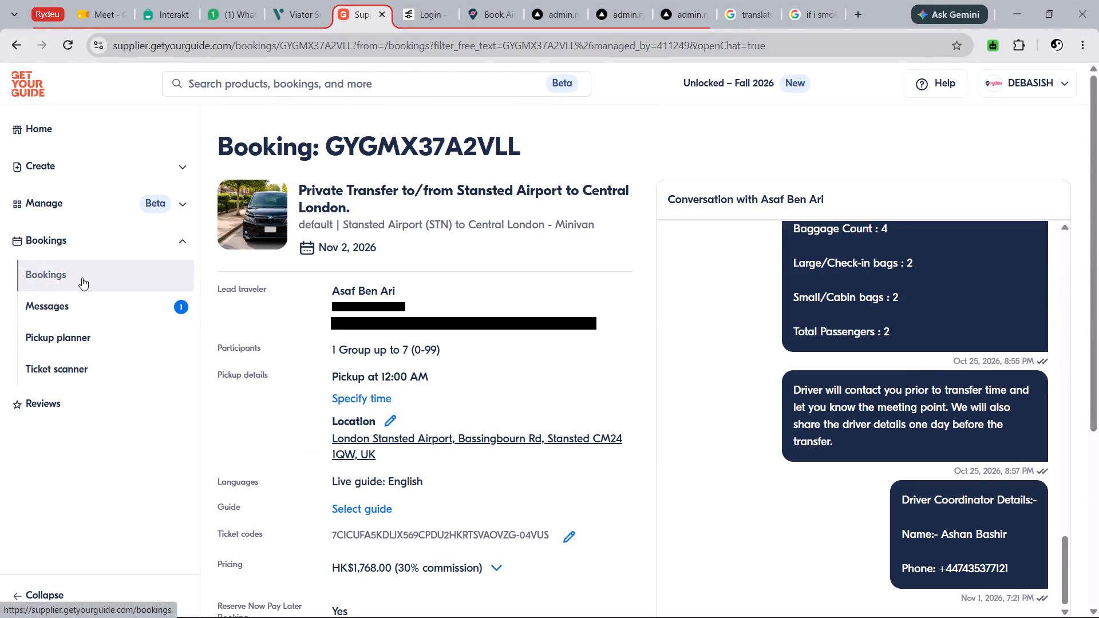
{"action": "left_click", "coordinate": [82, 278]}
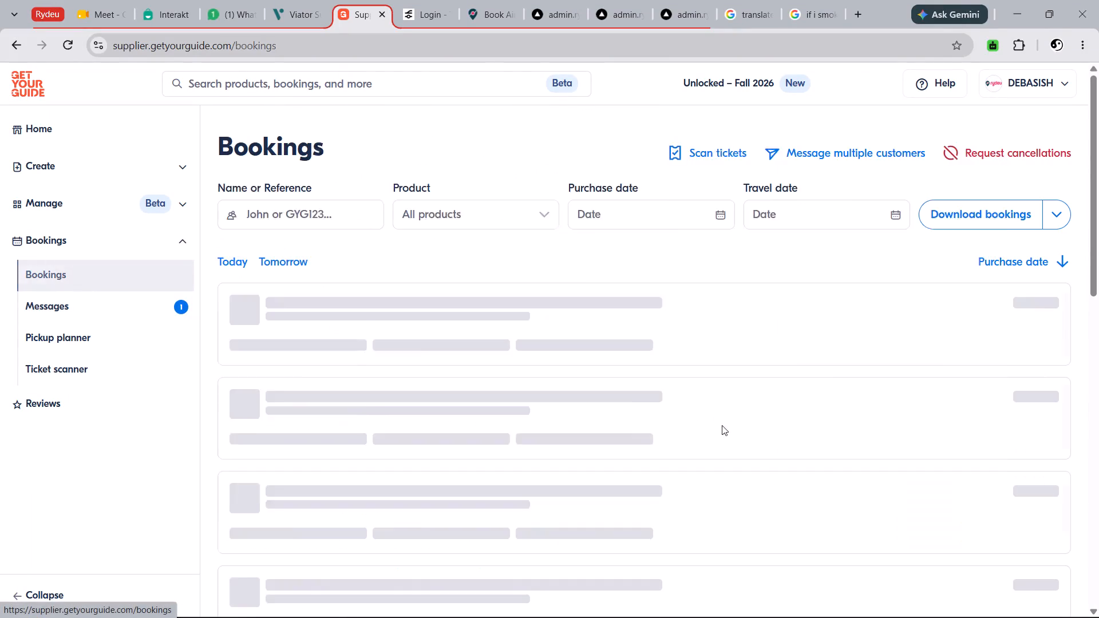
{"action": "key", "text": "alt+Tab"}
{"action": "key", "text": "alt+Tab"}
{"action": "key", "text": "alt+Tab"}
{"action": "key", "text": "Right"}
{"action": "key", "text": "Right"}
{"action": "key", "text": "Right"}
{"action": "key", "text": "Right"}
{"action": "key", "text": "Right"}
{"action": "key", "text": "Right"}
{"action": "key", "text": "Right"}
{"action": "key", "text": "Right"}
{"action": "key", "text": "Right"}
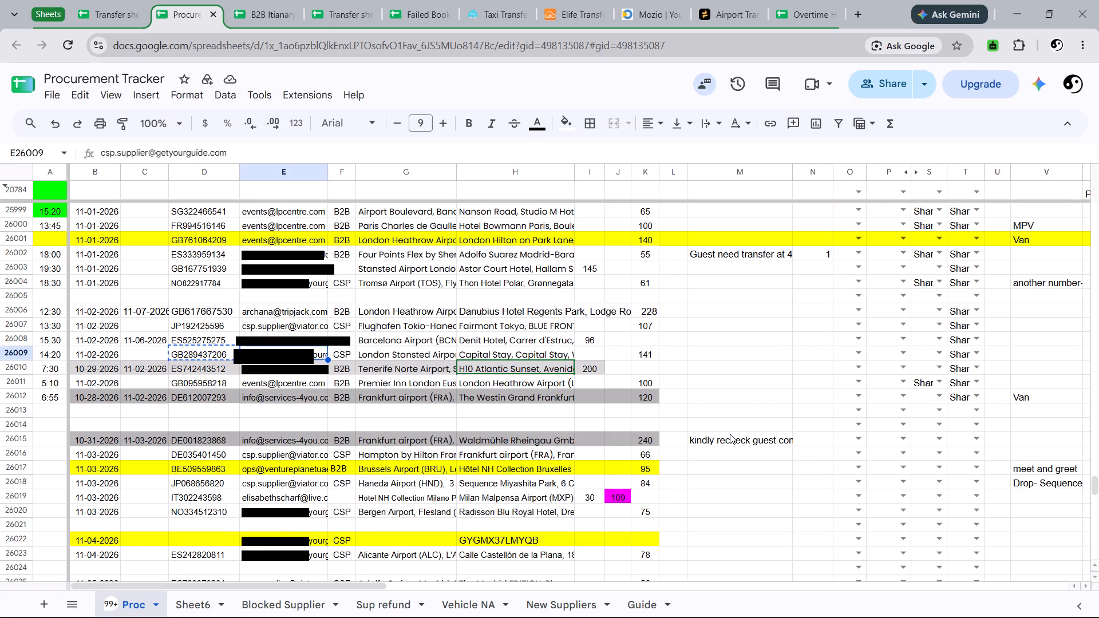
{"action": "key", "text": "Right"}
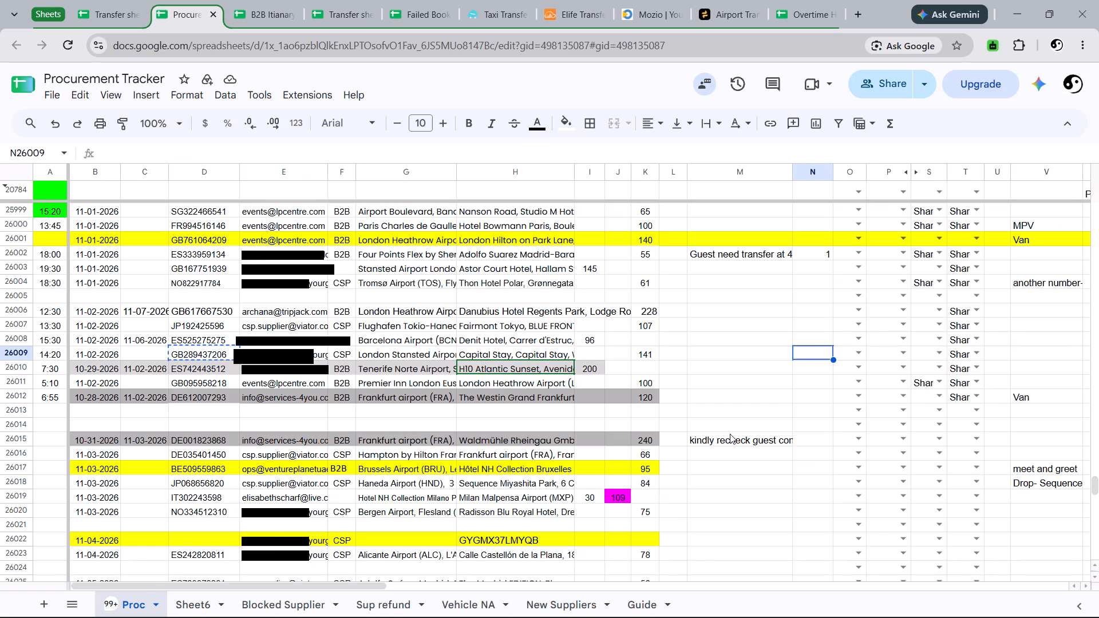
{"action": "key", "text": "Right"}
{"action": "key", "text": "Right"}
{"action": "key", "text": "Right"}
{"action": "key", "text": "Return"}
{"action": "key", "text": "Down"}
{"action": "key", "text": "Return"}
{"action": "key", "text": "Up"}
{"action": "key", "text": "Up"}
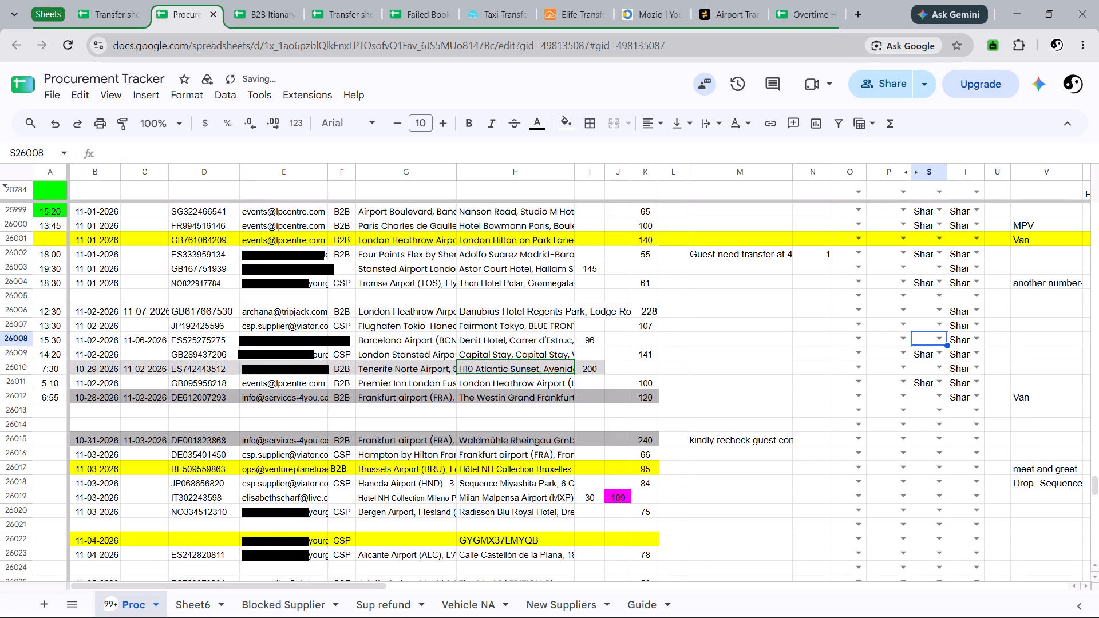
{"action": "key", "text": "Left"}
{"action": "key", "text": "Left"}
{"action": "key", "text": "Left"}
{"action": "key", "text": "Left"}
{"action": "key", "text": "Left"}
{"action": "key", "text": "Left"}
{"action": "key", "text": "Left"}
{"action": "key", "text": "Left"}
{"action": "key", "text": "Left"}
{"action": "key", "text": "Left"}
{"action": "key", "text": "Left"}
{"action": "key", "text": "Left"}
{"action": "key", "text": "Left"}
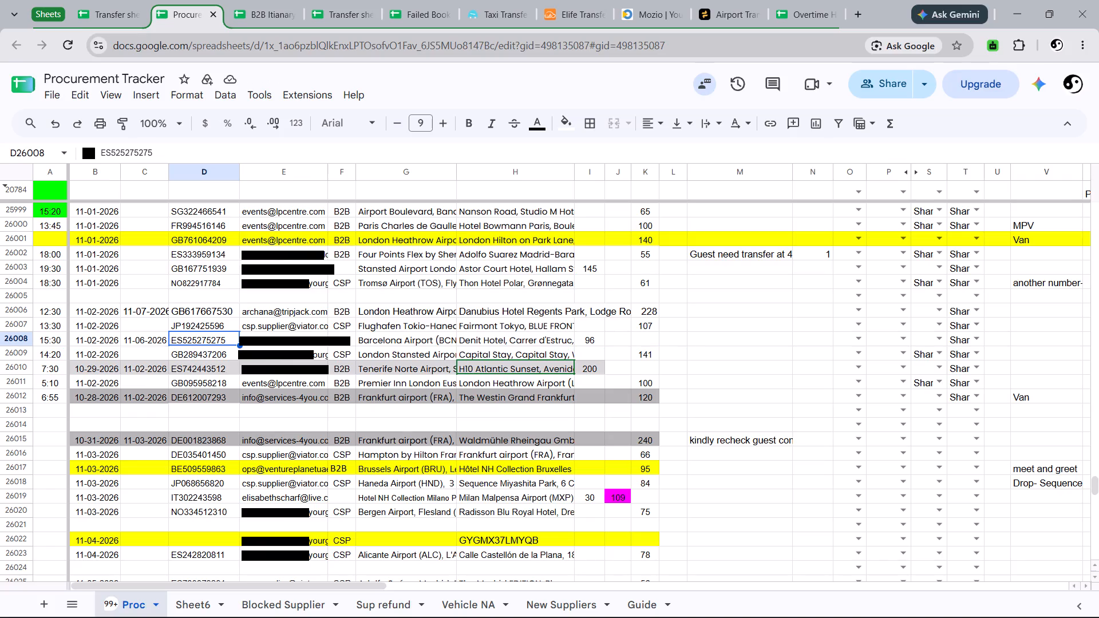
{"action": "key", "text": "Up"}
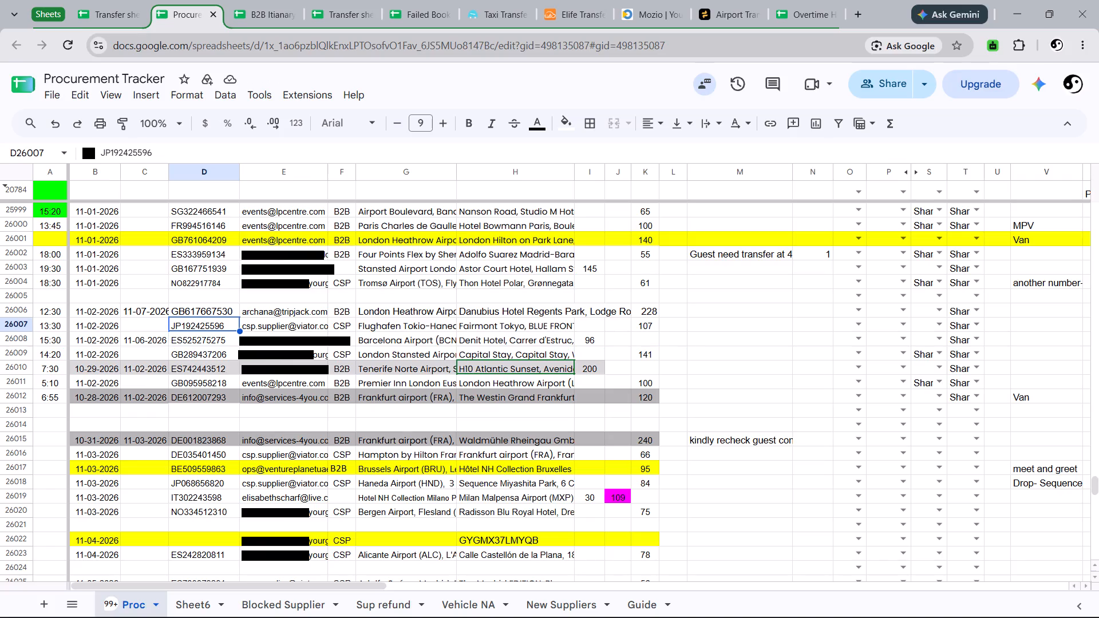
{"action": "key", "text": "ctrl+c"}
Switch to the supplier browser window and bring up an open Rydeu Admin booking page.
{"action": "key", "text": "alt+Tab"}
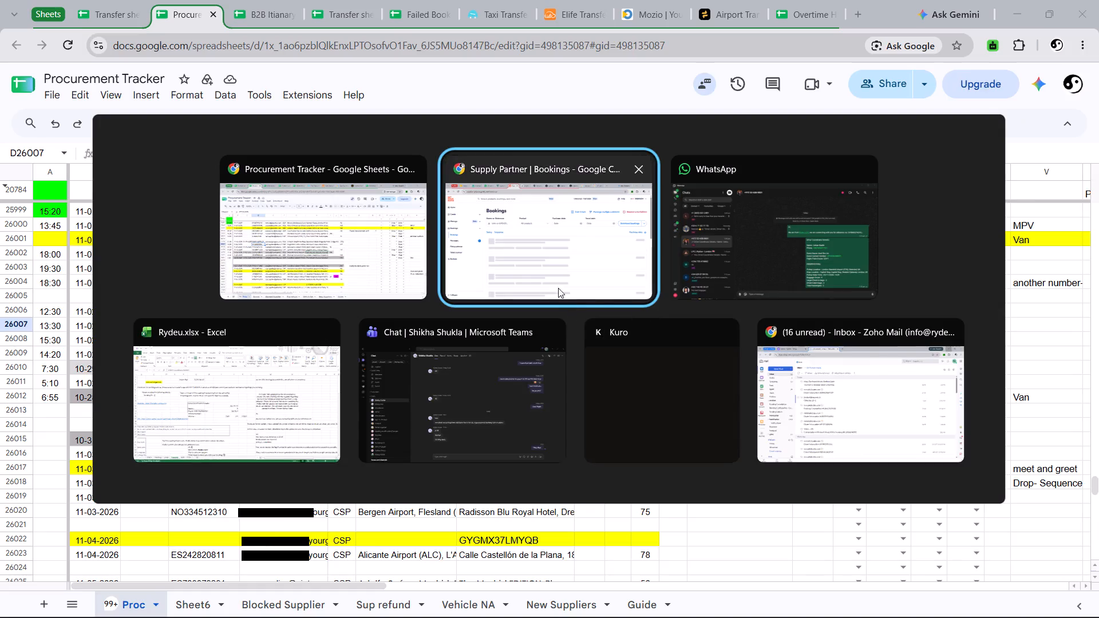
{"action": "left_click", "coordinate": [671, 0]}
{"action": "left_click", "coordinate": [626, 0]}
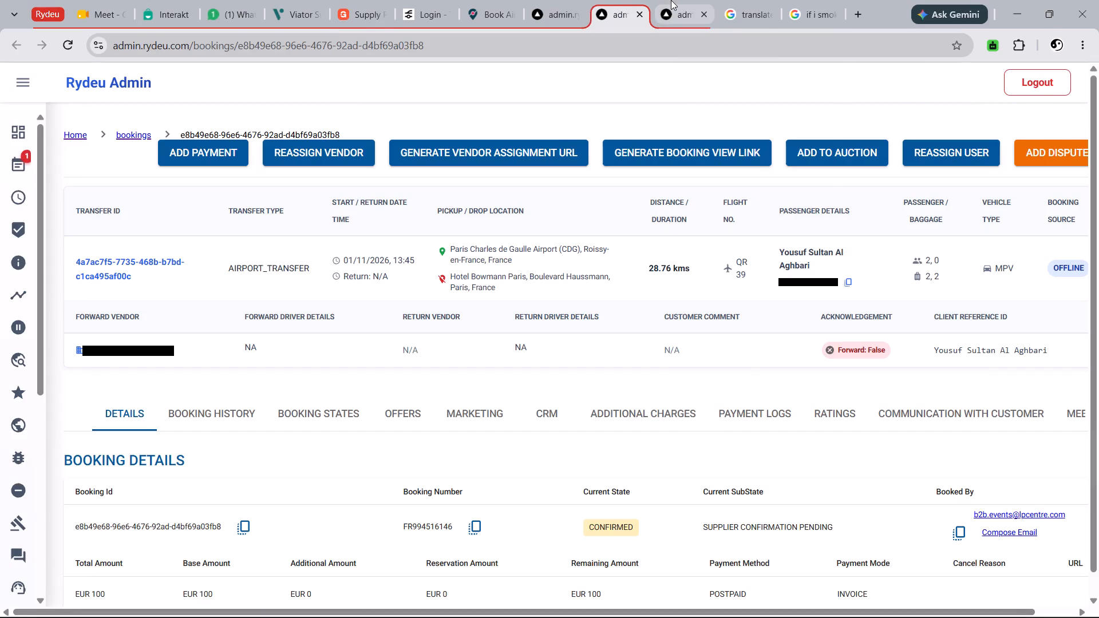
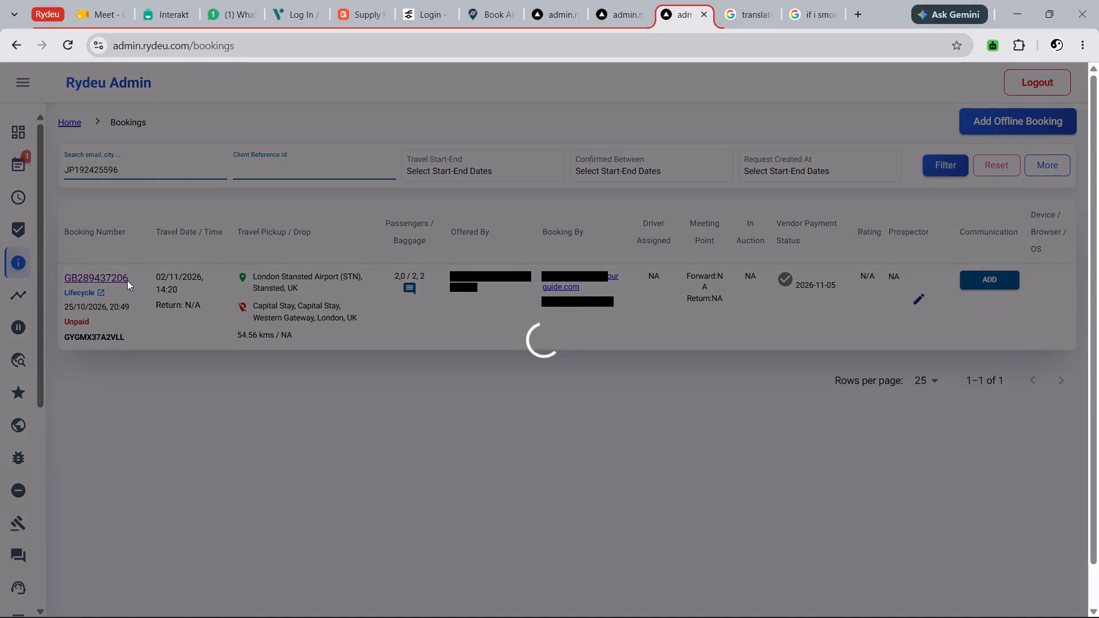
{"action": "left_click", "coordinate": [101, 273]}
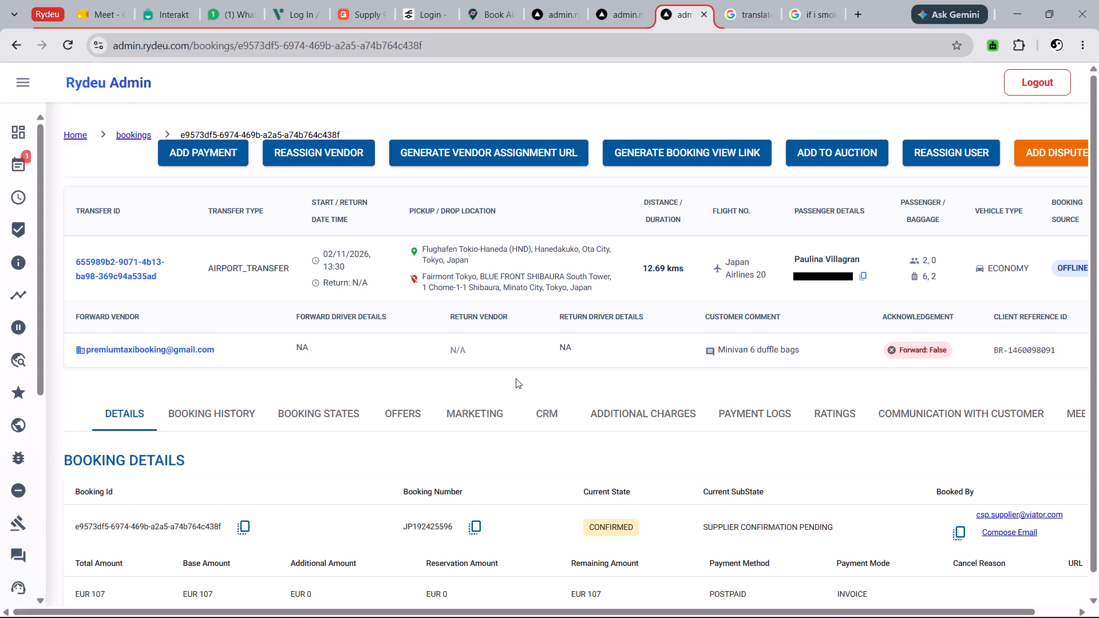
{"action": "double_click", "coordinate": [1022, 351]}
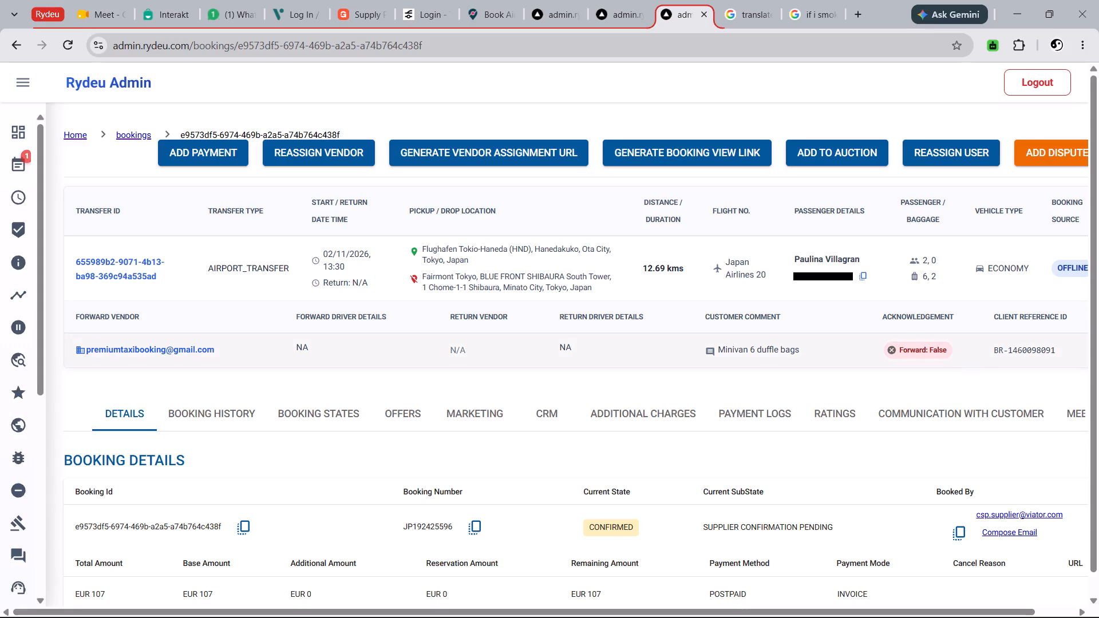
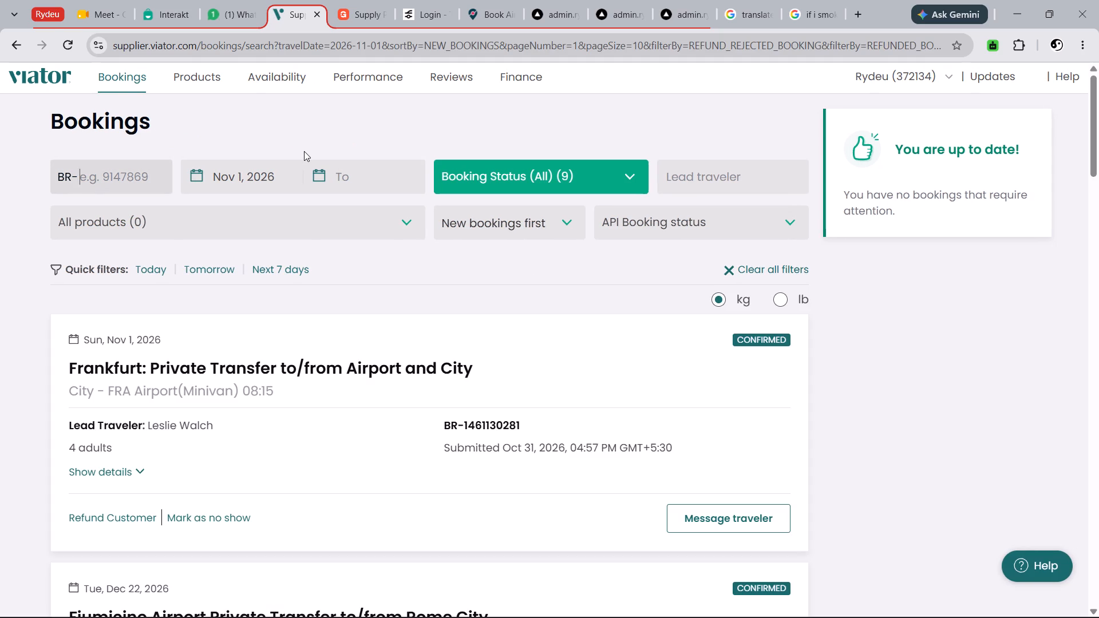
{"action": "key", "text": "ctrl+v"}
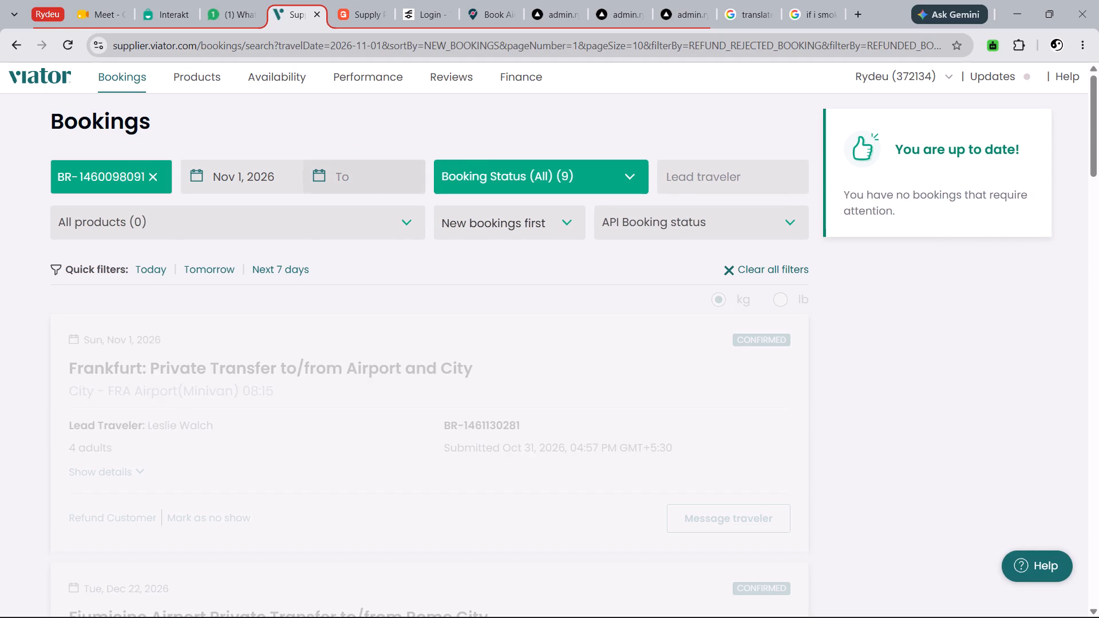
{"action": "scroll", "coordinate": [395, 416], "scroll_direction": "down", "scroll_amount": 6}
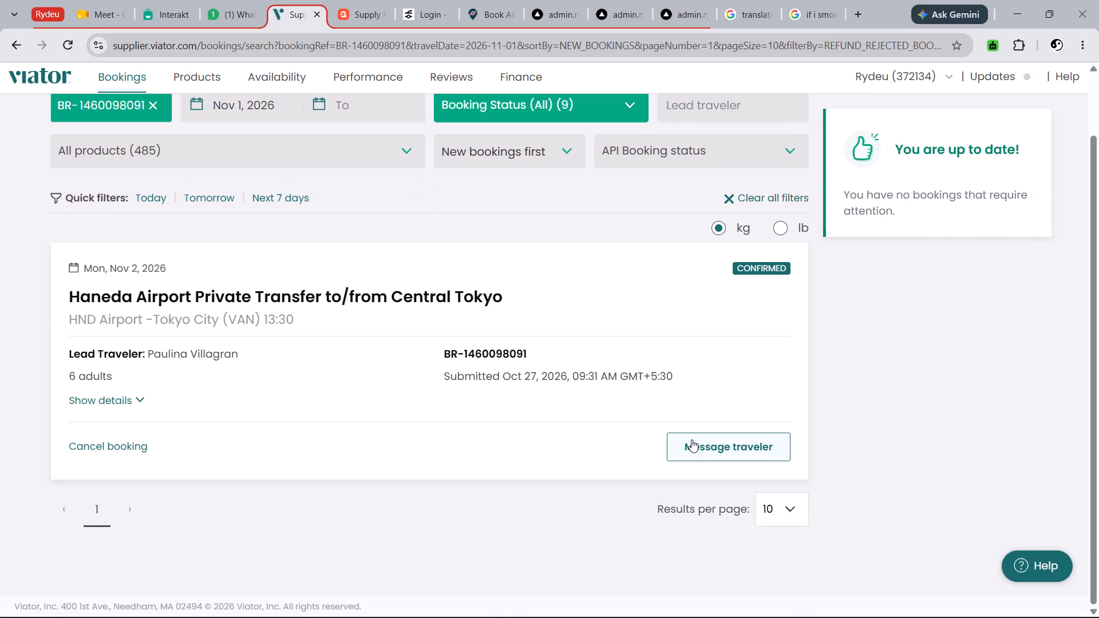
{"action": "left_click", "coordinate": [691, 439]}
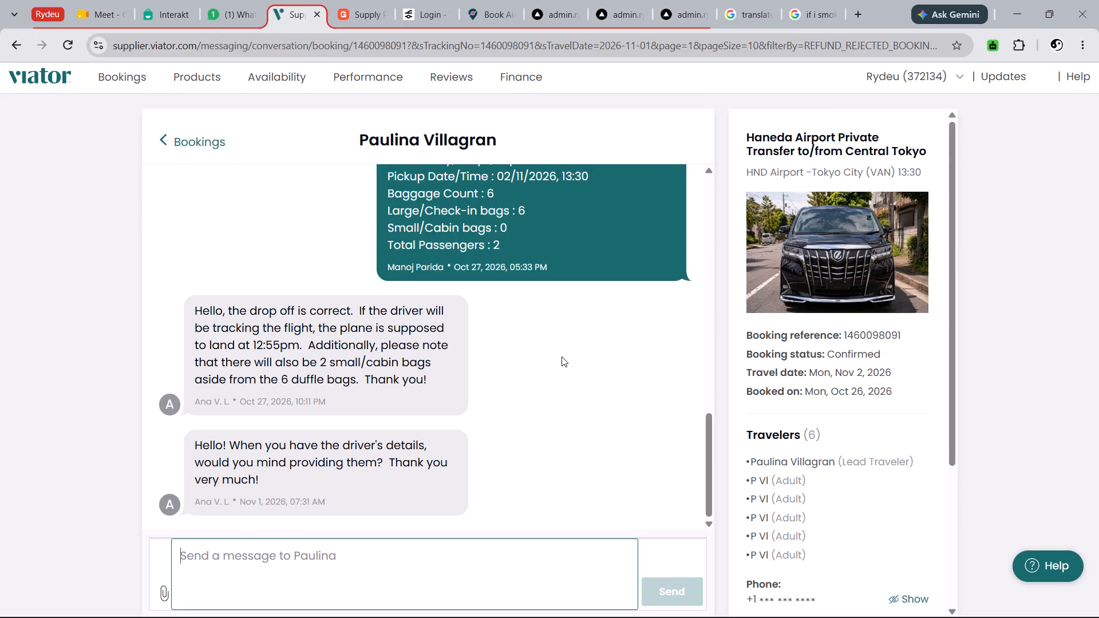
Read through the traveler conversation for flight tracking, drop location, luggage and driver detail requests.
{"action": "scroll", "coordinate": [562, 356], "scroll_direction": "up", "scroll_amount": 19}
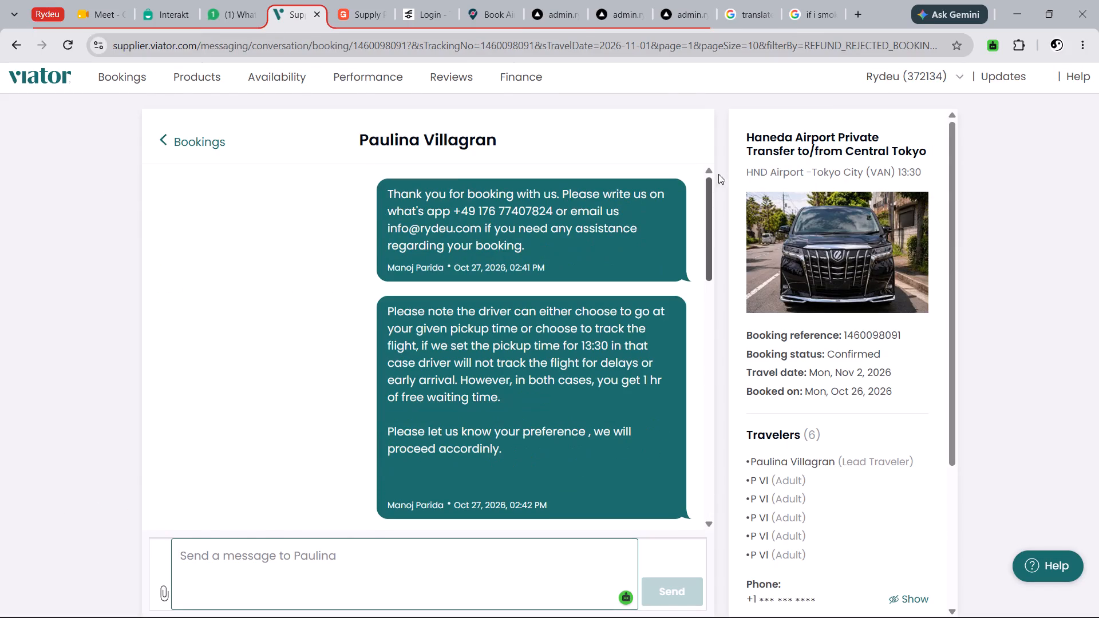
{"action": "scroll", "coordinate": [456, 303], "scroll_direction": "down", "scroll_amount": 2}
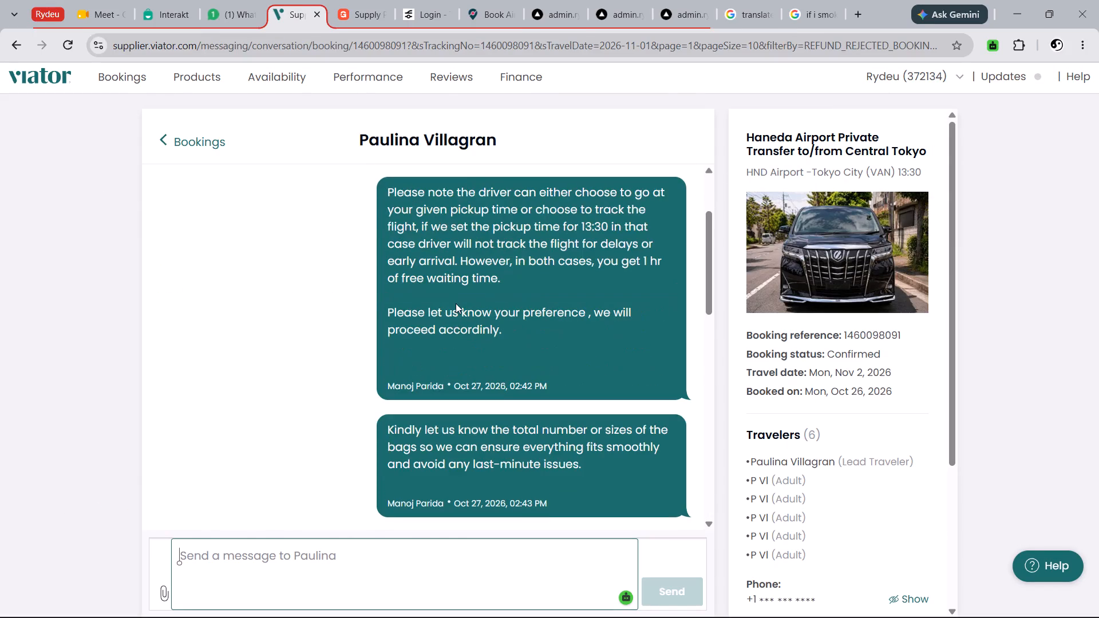
{"action": "scroll", "coordinate": [456, 303], "scroll_direction": "down", "scroll_amount": 9}
{"action": "scroll", "coordinate": [456, 303], "scroll_direction": "up", "scroll_amount": 2}
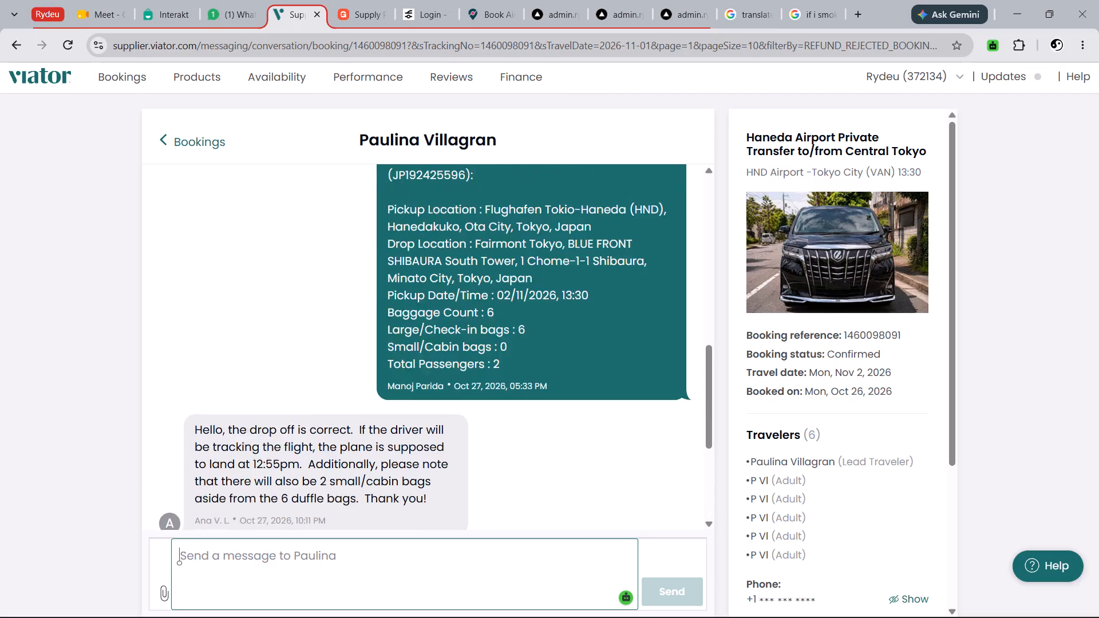
{"action": "scroll", "coordinate": [456, 303], "scroll_direction": "up", "scroll_amount": 9}
{"action": "scroll", "coordinate": [455, 303], "scroll_direction": "down", "scroll_amount": 2}
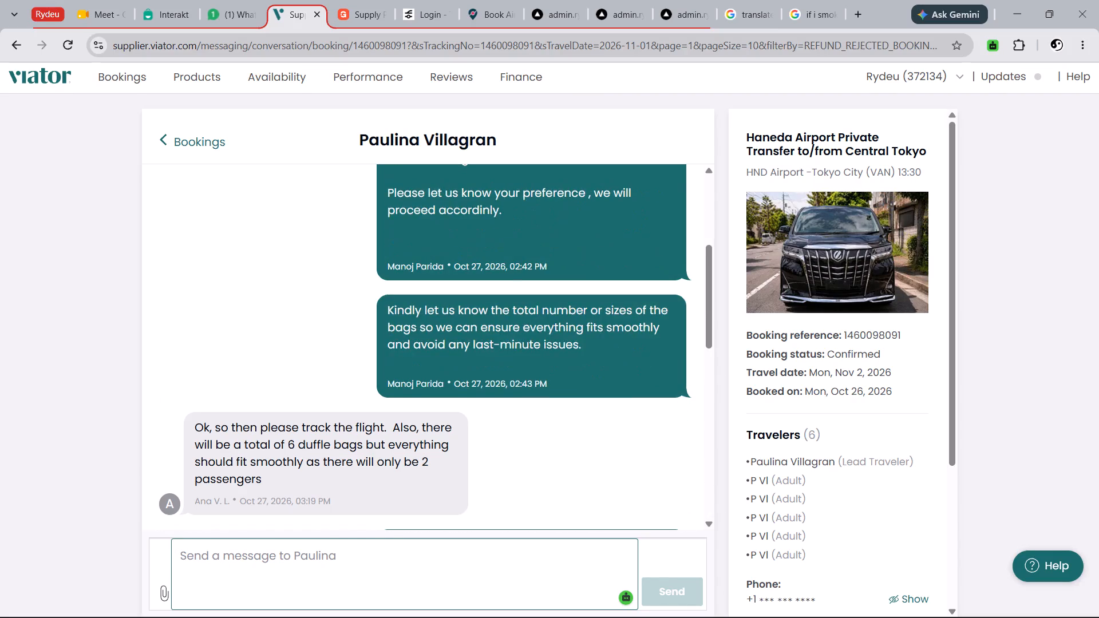
{"action": "scroll", "coordinate": [455, 303], "scroll_direction": "down", "scroll_amount": 4}
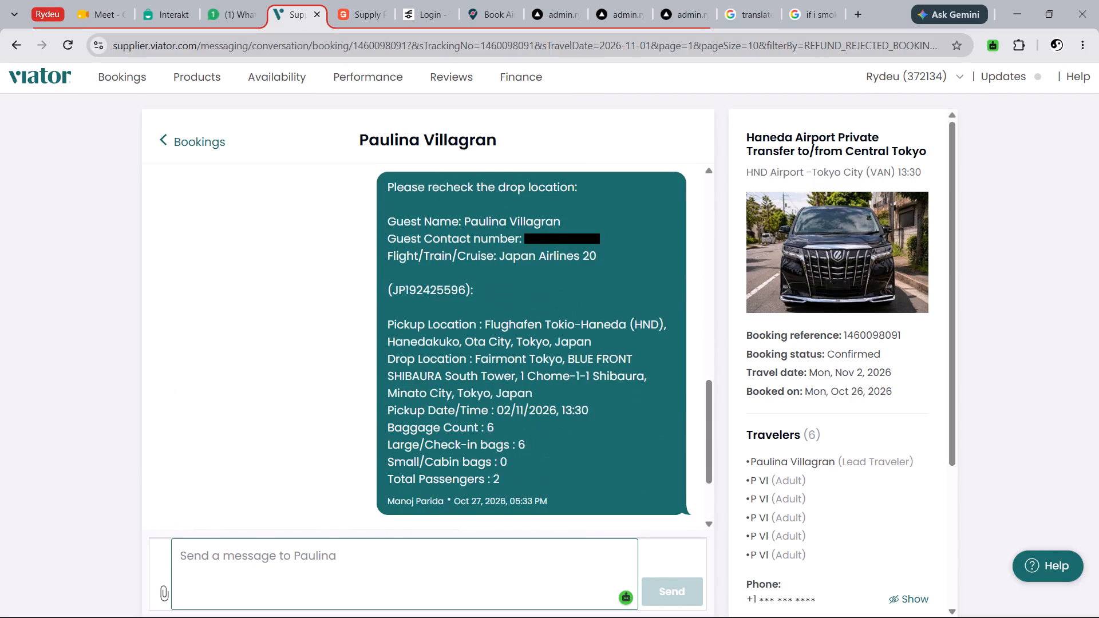
{"action": "scroll", "coordinate": [455, 303], "scroll_direction": "down", "scroll_amount": 10}
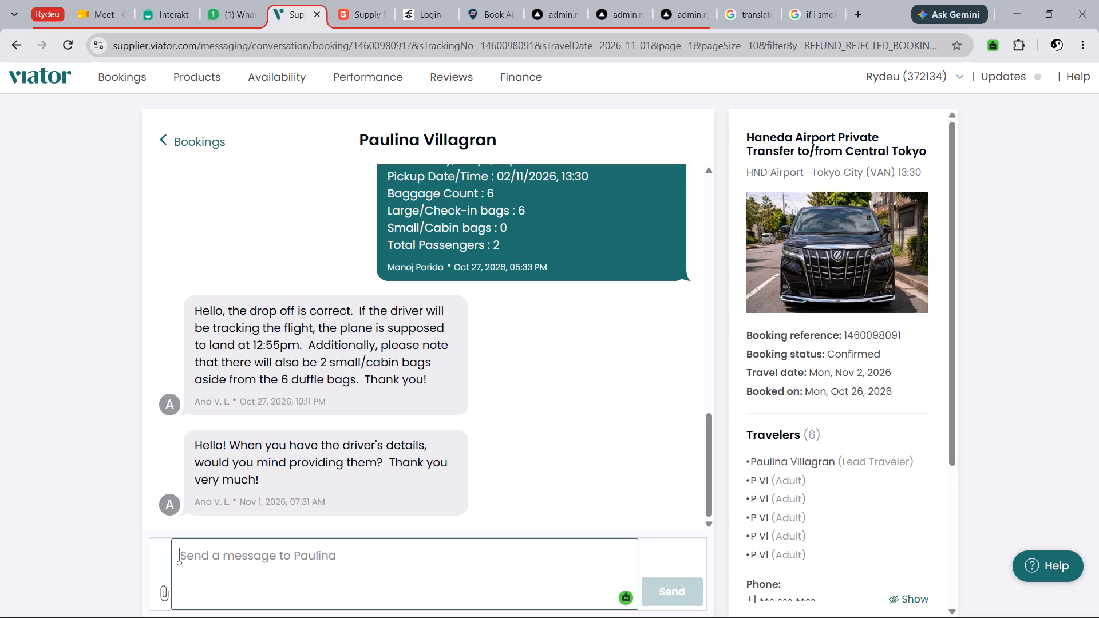
{"action": "scroll", "coordinate": [472, 314], "scroll_direction": "up", "scroll_amount": 1}
{"action": "scroll", "coordinate": [472, 314], "scroll_direction": "down", "scroll_amount": 1}
Copy "duffle bags" from the traveler's message and search Google for it.
{"action": "left_click", "coordinate": [303, 383]}
{"action": "left_click_drag", "start_coordinate": [303, 383], "coordinate": [326, 379]}
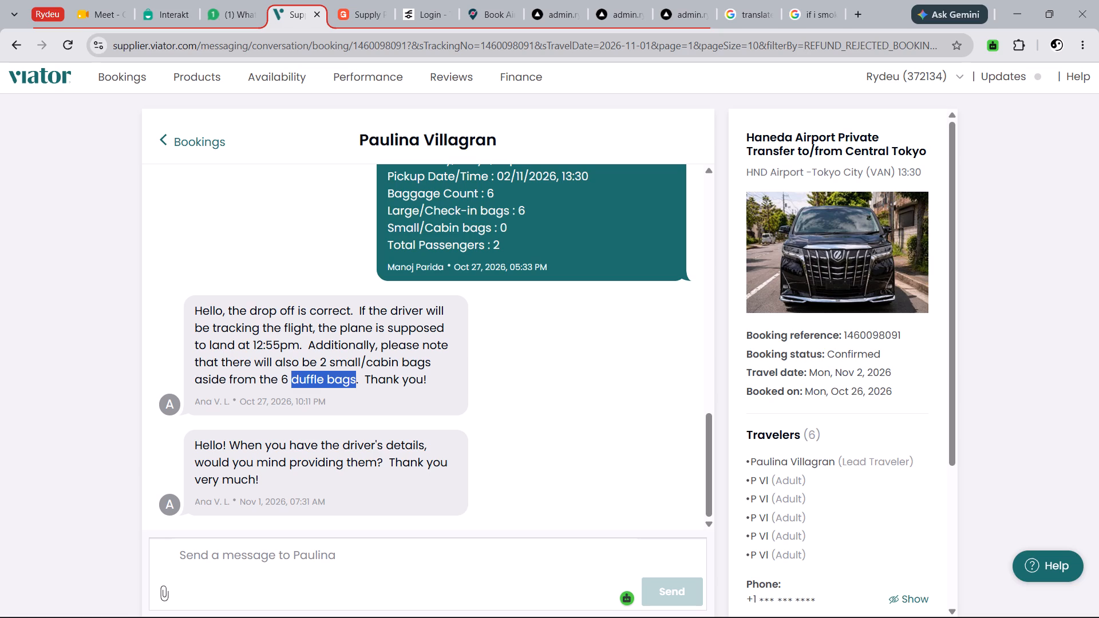
{"action": "key", "text": "ctrl+c"}
{"action": "key", "text": "ctrl+c"}
{"action": "key", "text": "ctrl+c"}
{"action": "key", "text": "ctrl+c"}
{"action": "key", "text": "ctrl+c"}
{"action": "key", "text": "ctrl+c"}
{"action": "key", "text": "ctrl+c"}
{"action": "key", "text": "ctrl+c"}
{"action": "key", "text": "ctrl+c"}
{"action": "left_click", "coordinate": [730, 0]}
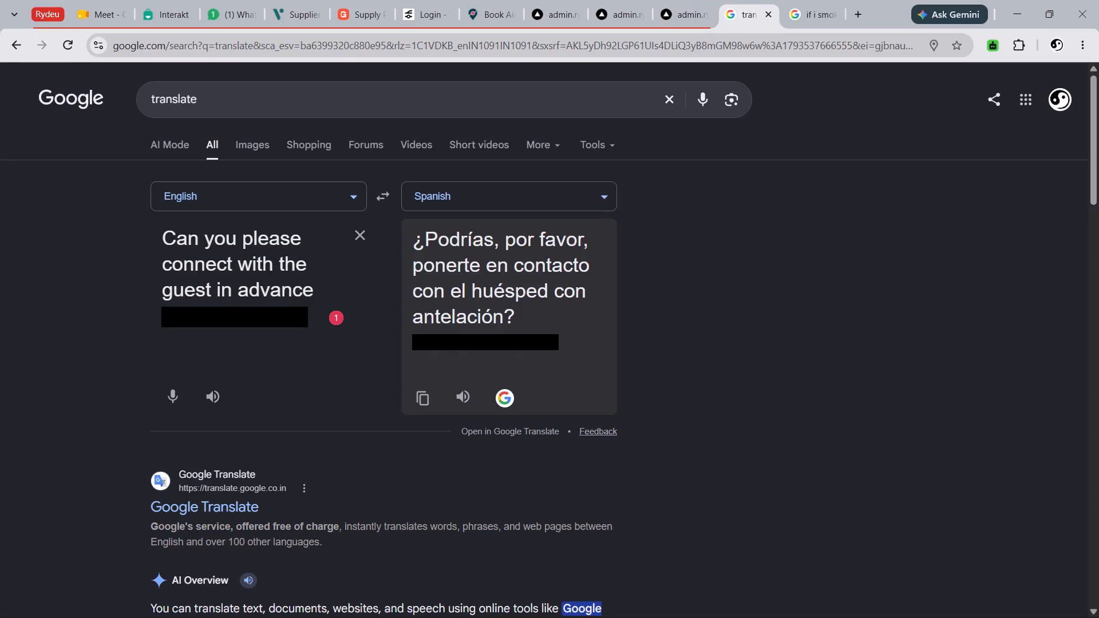
{"action": "left_click", "coordinate": [664, 104]}
{"action": "key", "text": "ctrl+v"}
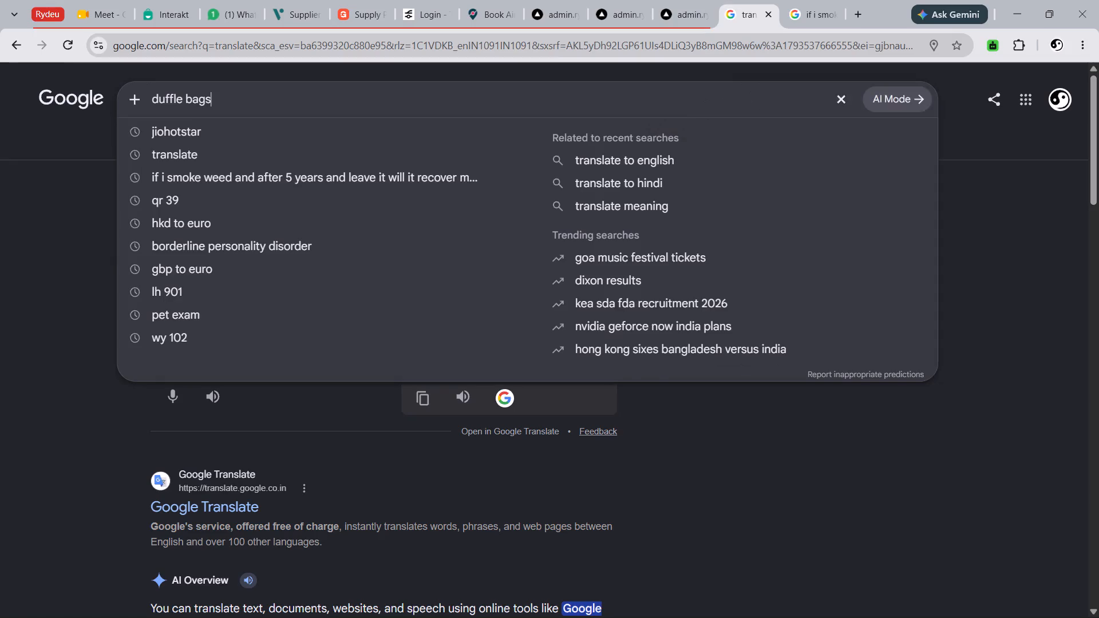
{"action": "key", "text": "Return"}
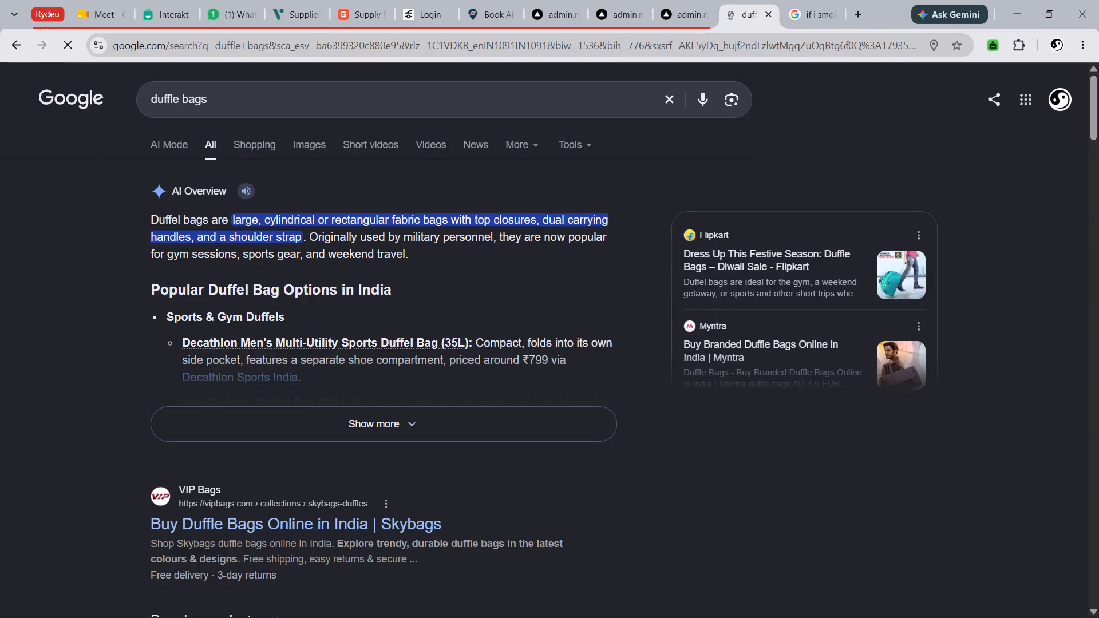
{"action": "left_click", "coordinate": [640, 0]}
{"action": "left_click", "coordinate": [676, 0]}
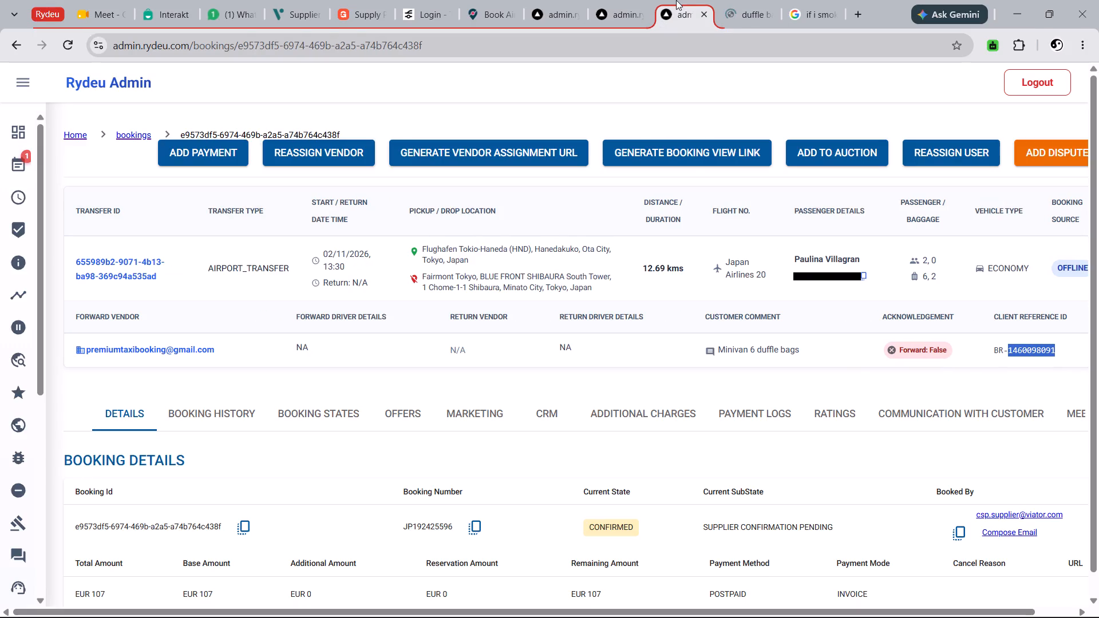
{"action": "left_click", "coordinate": [591, 352]}
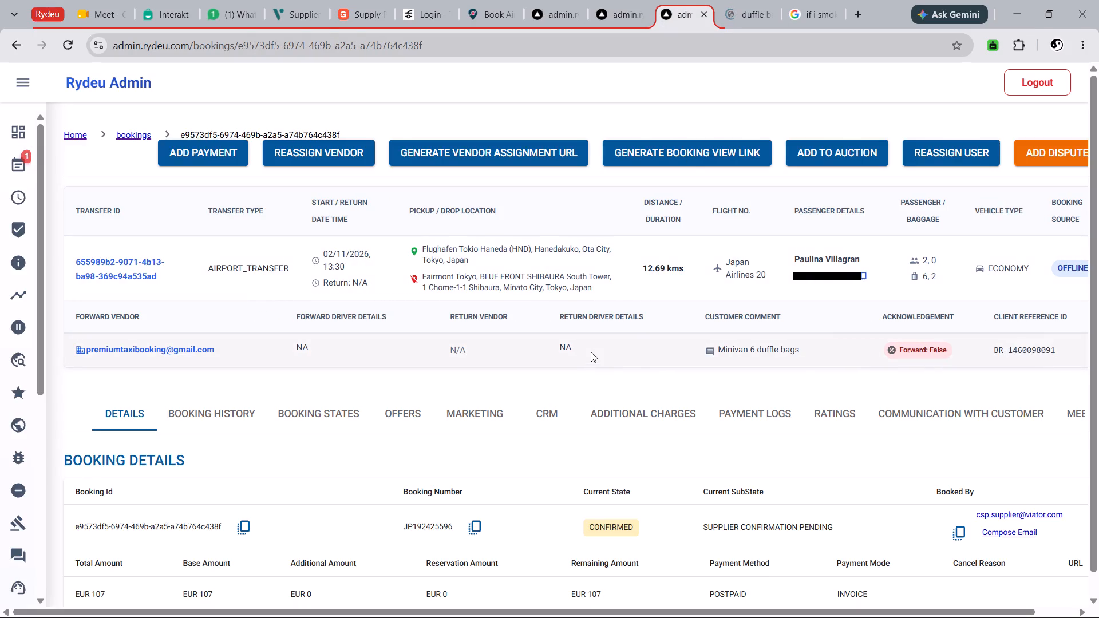
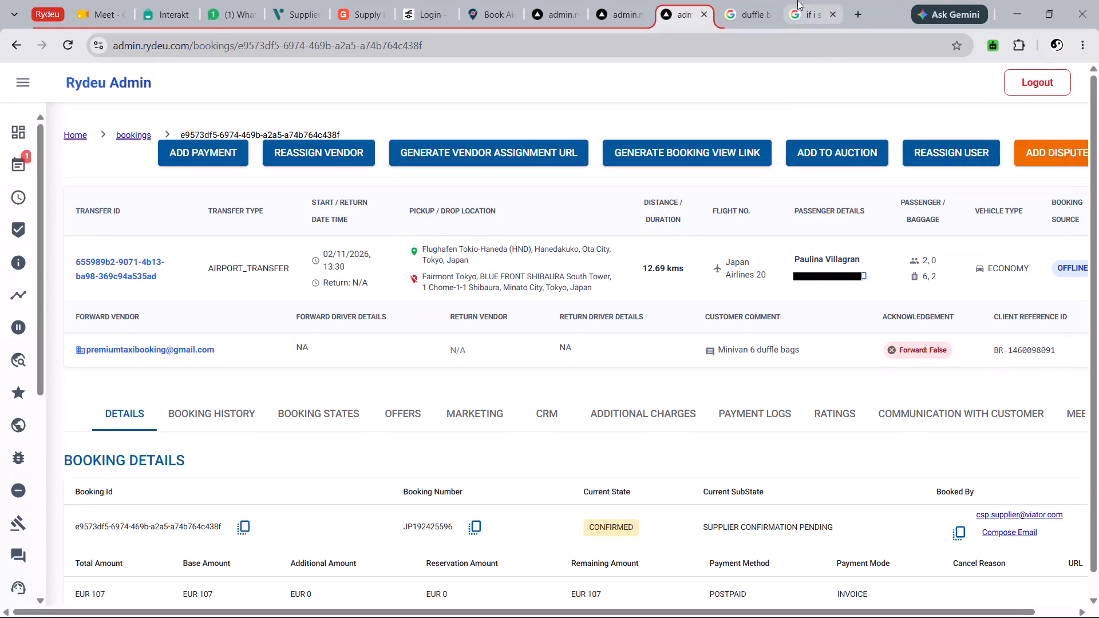
{"action": "left_click", "coordinate": [754, 0]}
{"action": "left_click", "coordinate": [681, 0]}
{"action": "left_click", "coordinate": [632, 0]}
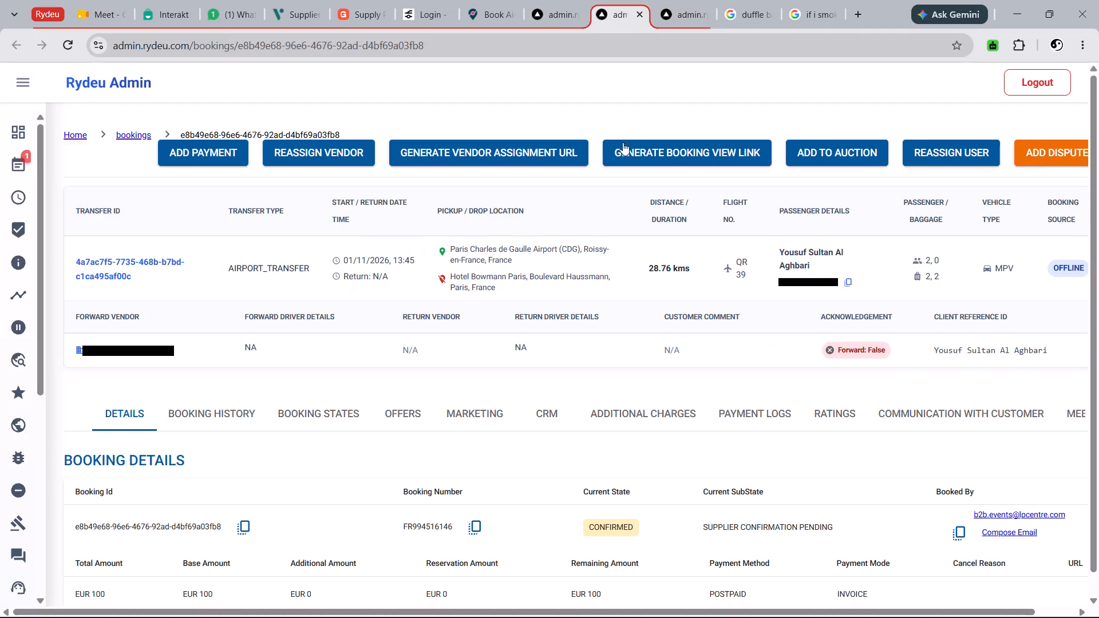
{"action": "triple_click", "coordinate": [572, 204]}
{"action": "left_click", "coordinate": [572, 204]}
{"action": "triple_click", "coordinate": [572, 204]}
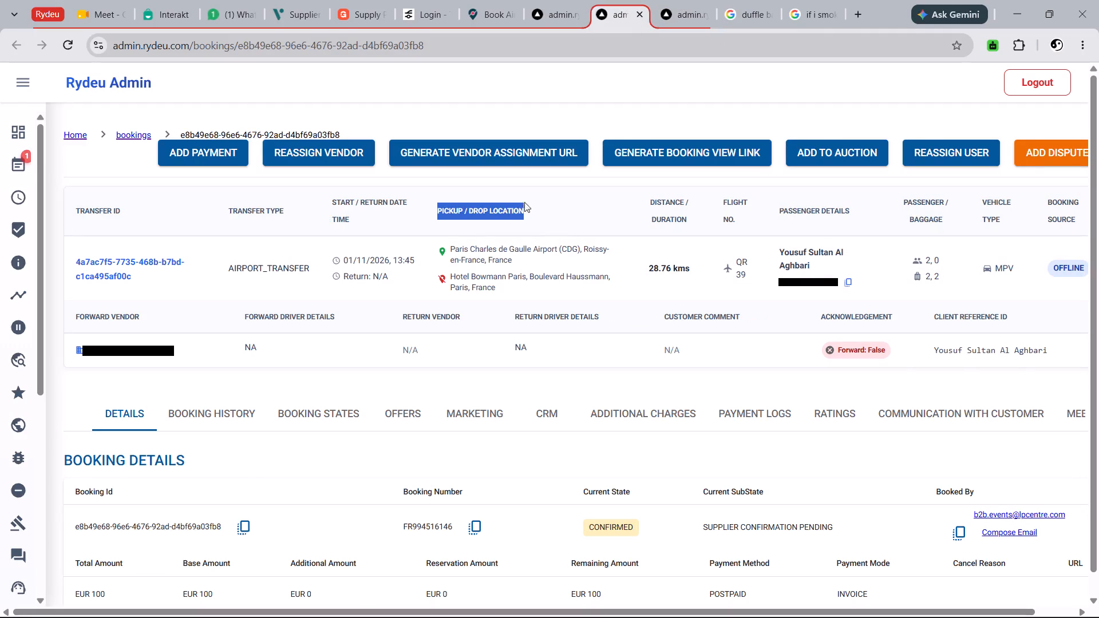
{"action": "left_click_drag", "start_coordinate": [69, 203], "coordinate": [845, 217]}
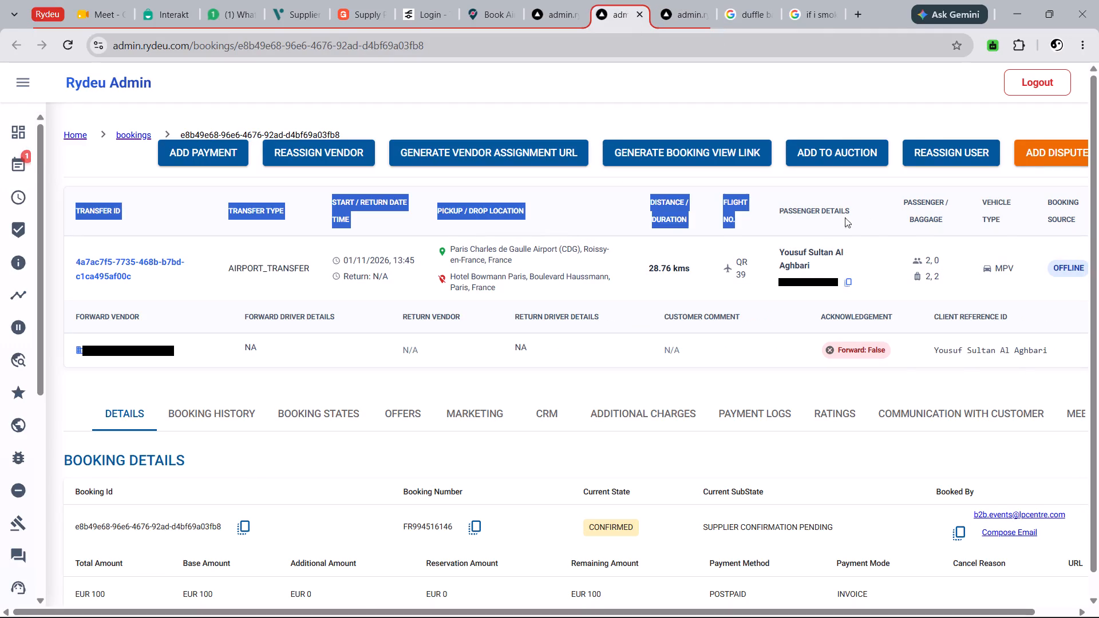
{"action": "left_click_drag", "start_coordinate": [845, 217], "coordinate": [1066, 348]}
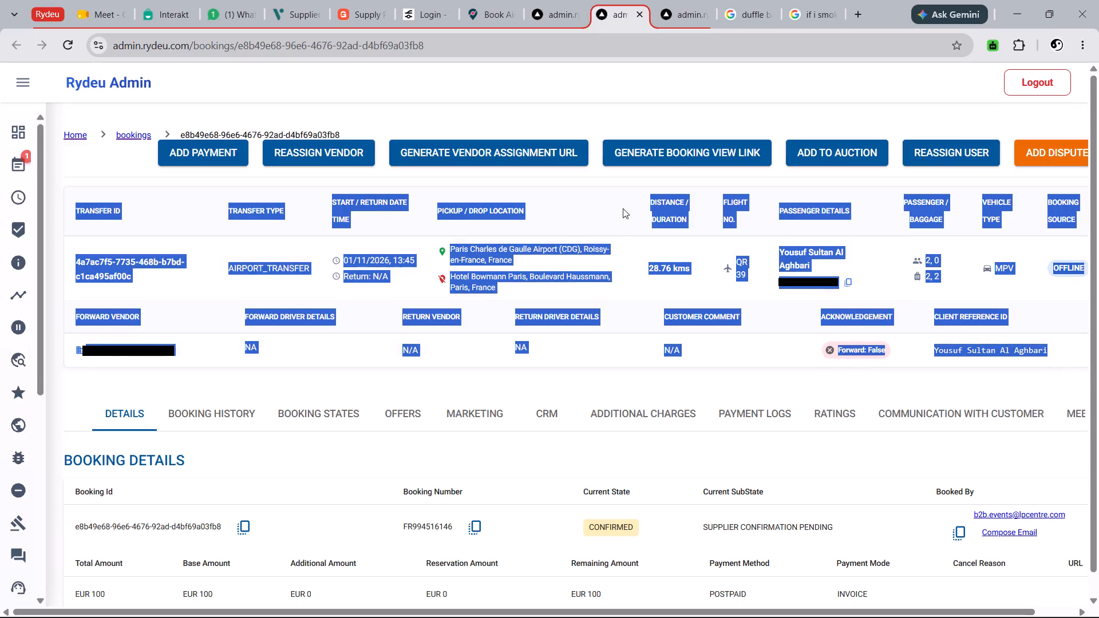
{"action": "left_click", "coordinate": [617, 202]}
{"action": "left_click", "coordinate": [749, 3]}
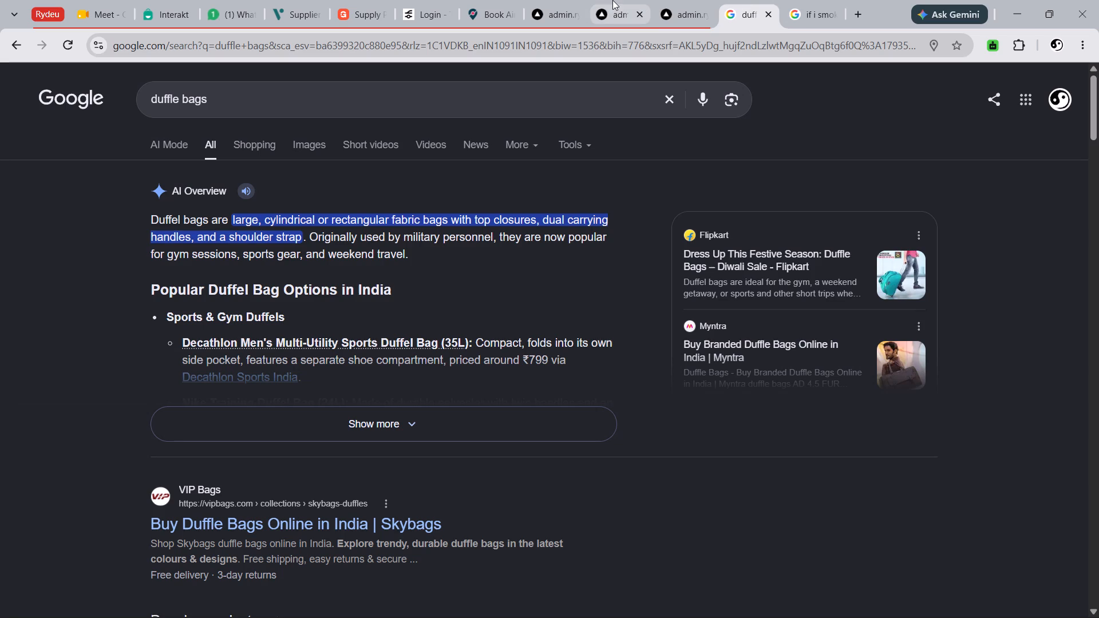
{"action": "left_click", "coordinate": [610, 0]}
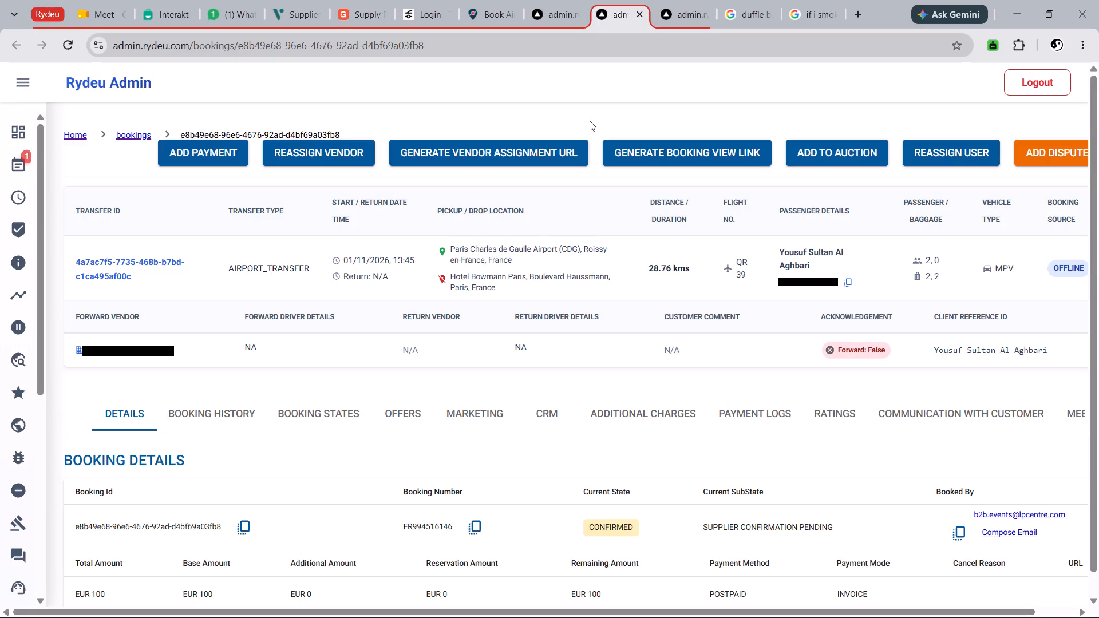
Expand the AI overview in the duffle bags Google results and read through it.
{"action": "left_click", "coordinate": [761, 0]}
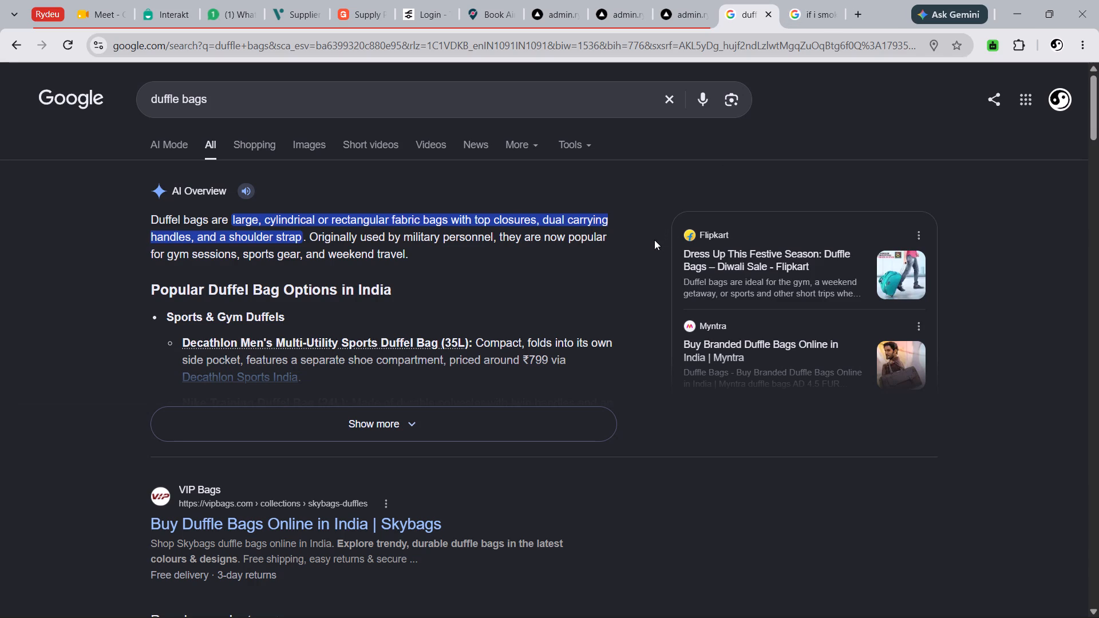
{"action": "left_click", "coordinate": [421, 419]}
{"action": "scroll", "coordinate": [397, 438], "scroll_direction": "down", "scroll_amount": 4}
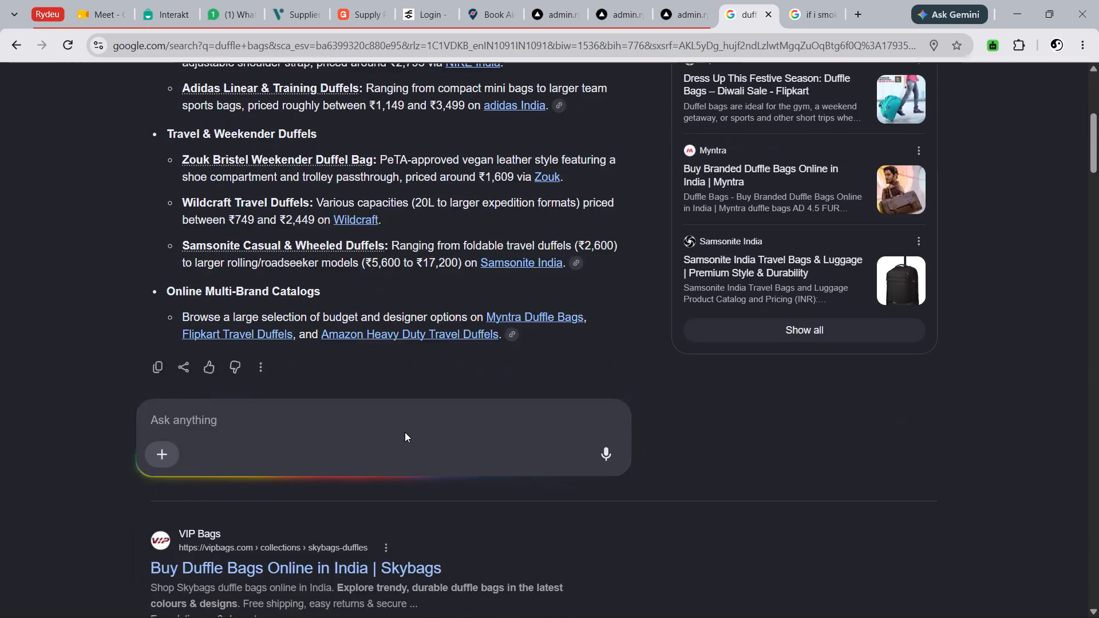
{"action": "scroll", "coordinate": [518, 417], "scroll_direction": "up", "scroll_amount": 8}
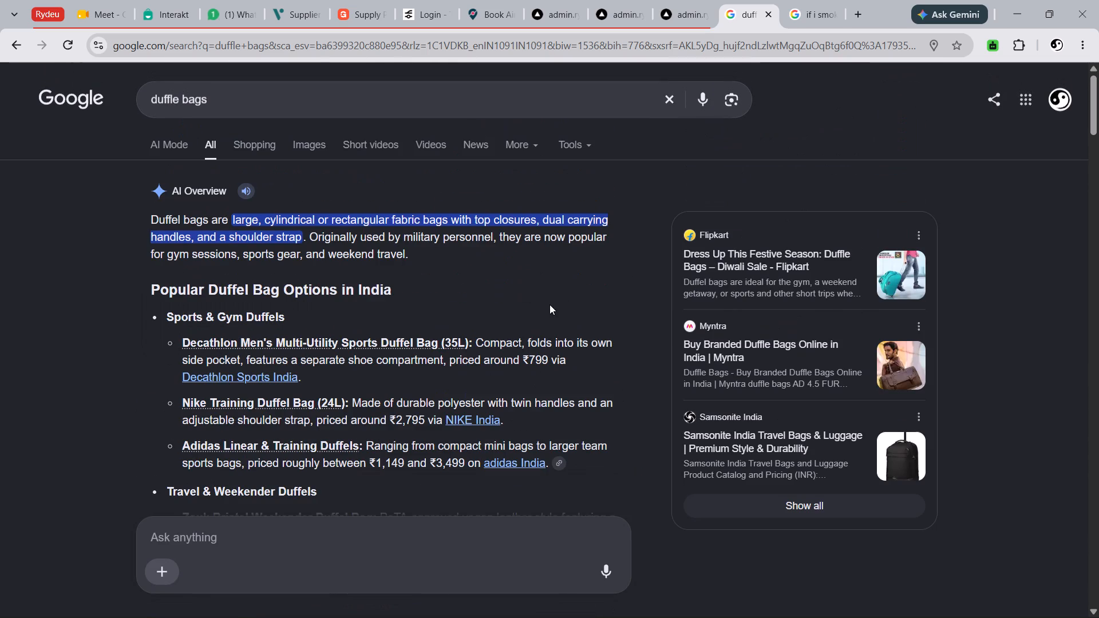
{"action": "left_click", "coordinate": [616, 0]}
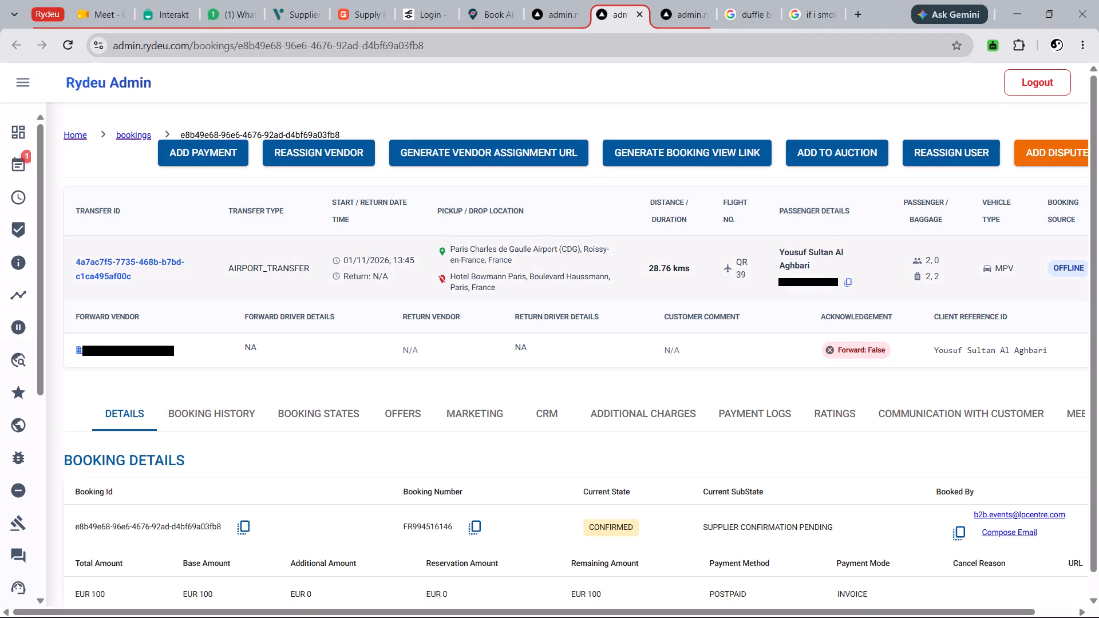
{"action": "left_click", "coordinate": [285, 0]}
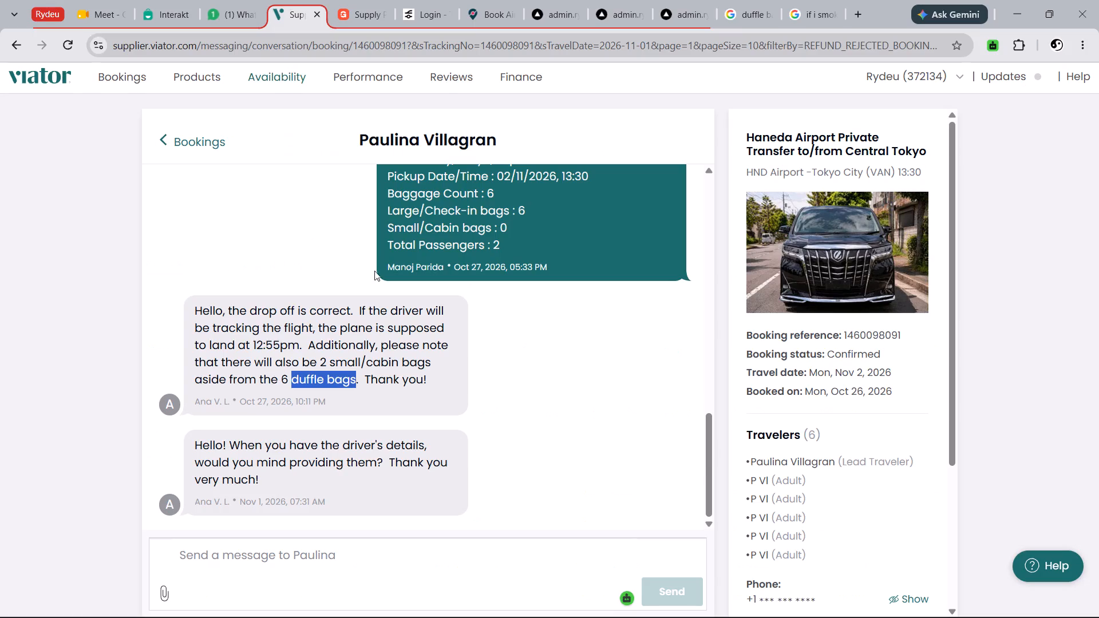
{"action": "left_click", "coordinate": [477, 322]}
{"action": "scroll", "coordinate": [453, 346], "scroll_direction": "up", "scroll_amount": 6}
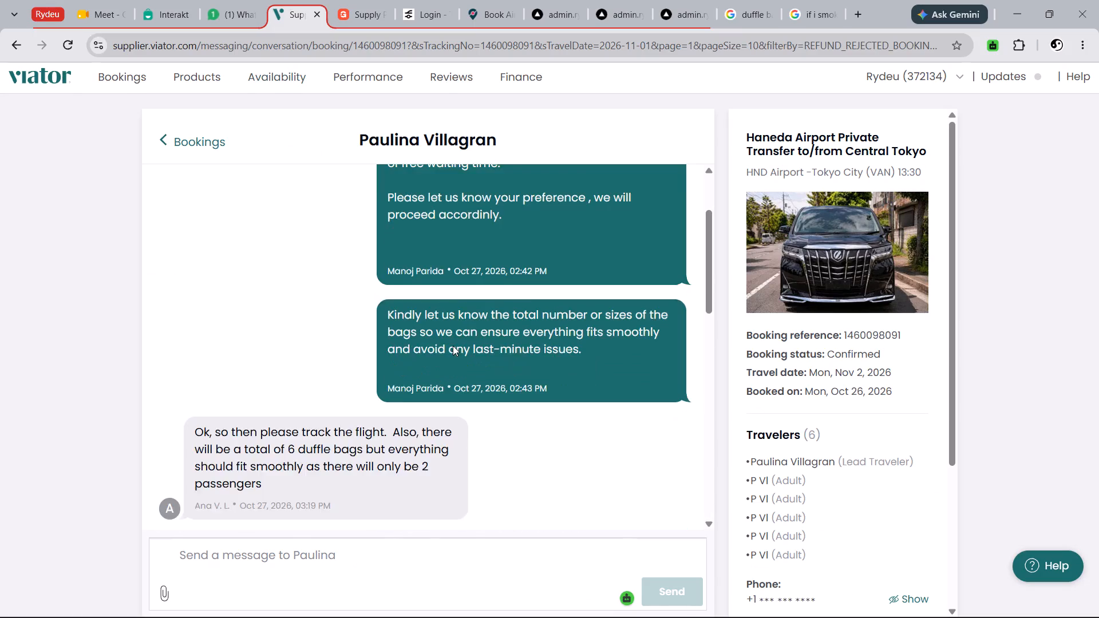
{"action": "scroll", "coordinate": [453, 339], "scroll_direction": "up", "scroll_amount": 13}
{"action": "scroll", "coordinate": [452, 338], "scroll_direction": "down", "scroll_amount": 20}
{"action": "scroll", "coordinate": [452, 338], "scroll_direction": "down", "scroll_amount": 4}
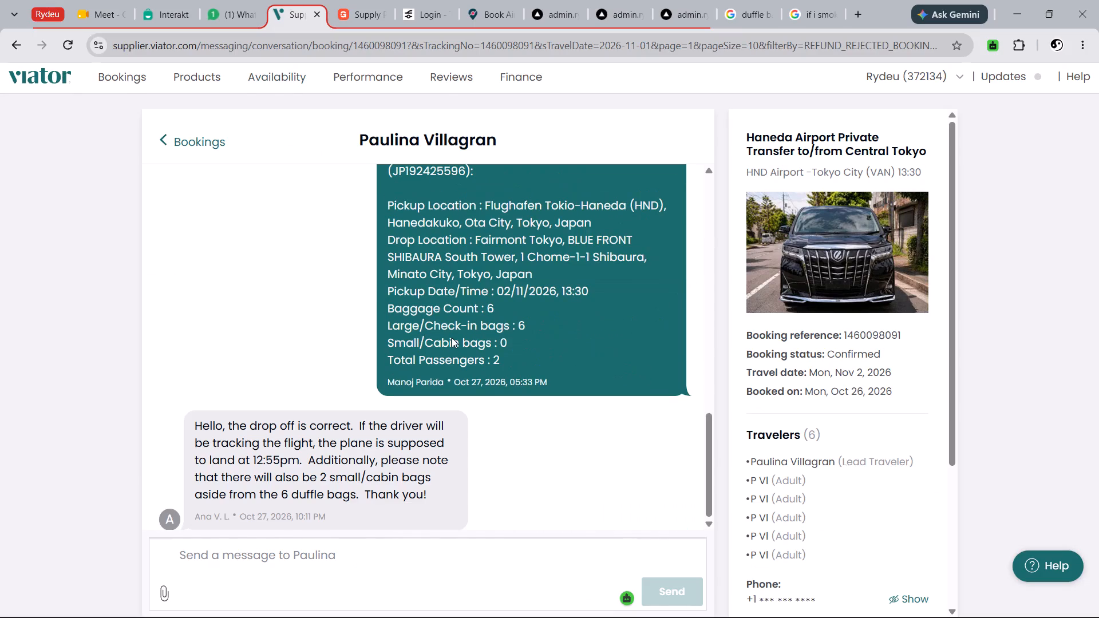
{"action": "scroll", "coordinate": [452, 338], "scroll_direction": "down", "scroll_amount": 1}
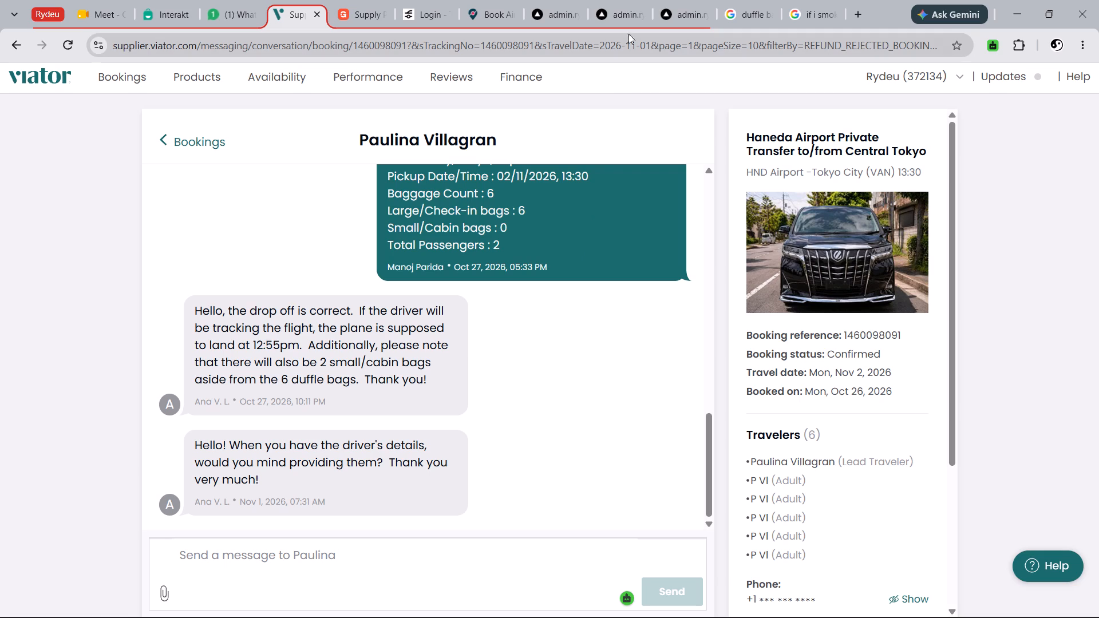
{"action": "left_click", "coordinate": [624, 0]}
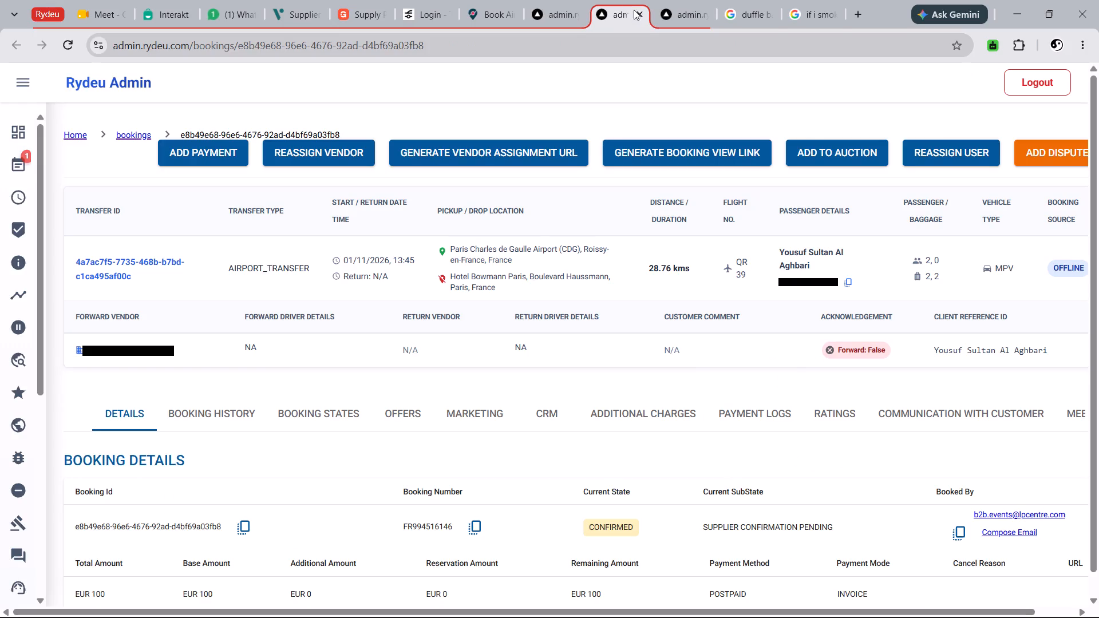
{"action": "left_click", "coordinate": [476, 517]}
{"action": "key", "text": "alt+Tab"}
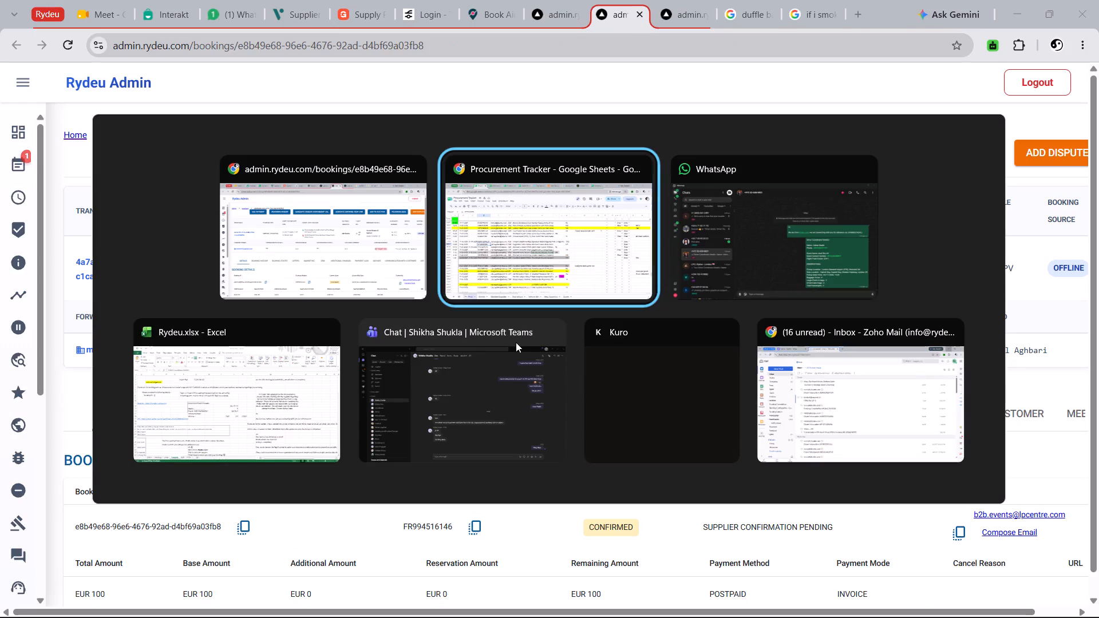
{"action": "key", "text": "alt+Tab"}
{"action": "left_click", "coordinate": [469, 274], "text": "alt"}
{"action": "left_click", "coordinate": [321, 295]}
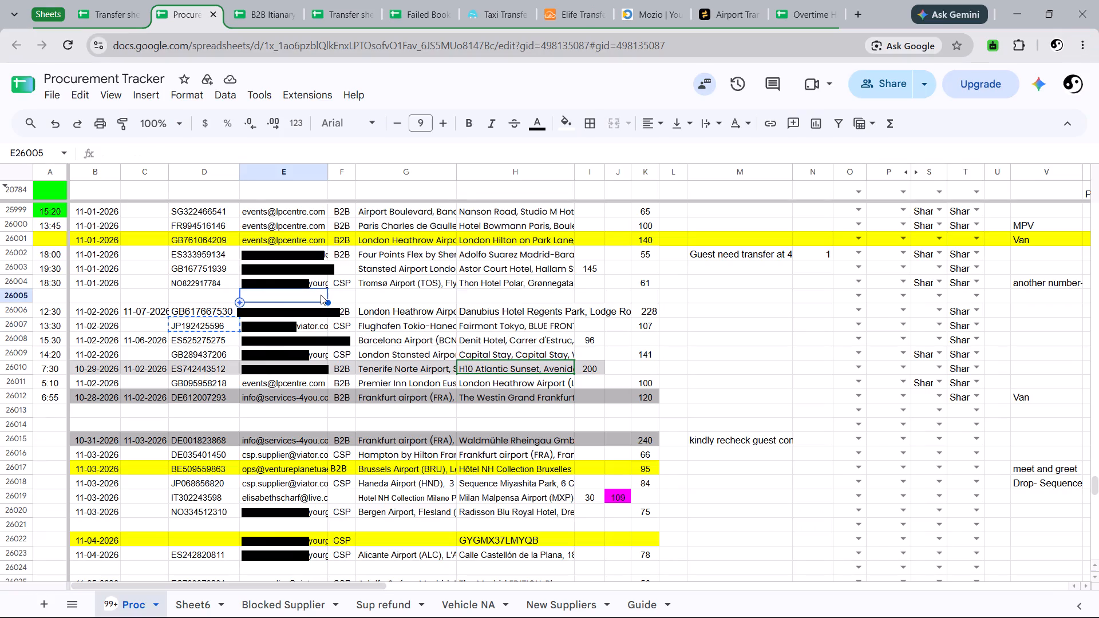
{"action": "key", "text": "ctrl+f"}
{"action": "key", "text": "ctrl+v"}
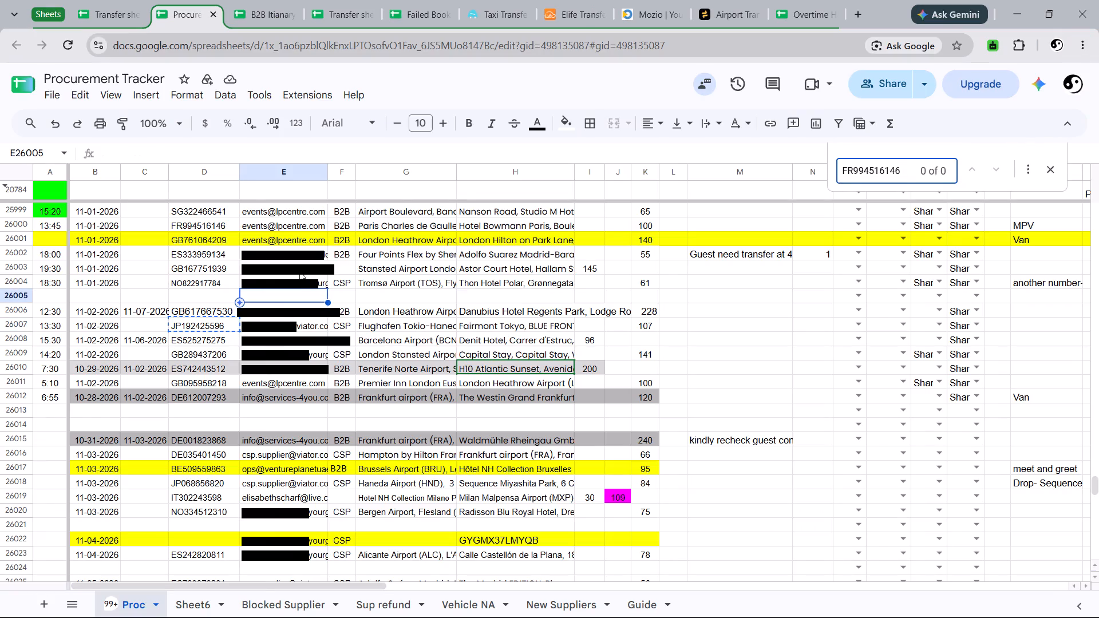
{"action": "scroll", "coordinate": [306, 277], "scroll_direction": "up", "scroll_amount": 1}
{"action": "scroll", "coordinate": [270, 306], "scroll_direction": "up", "scroll_amount": 1}
{"action": "scroll", "coordinate": [269, 306], "scroll_direction": "down", "scroll_amount": 1}
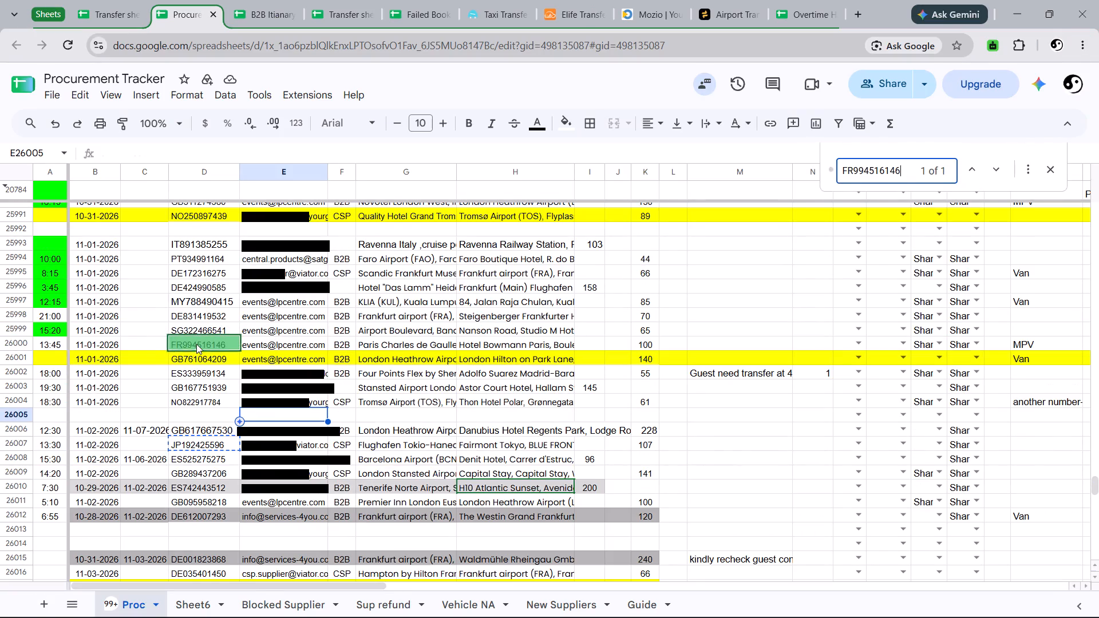
{"action": "left_click", "coordinate": [45, 347]}
{"action": "left_click", "coordinate": [570, 121]}
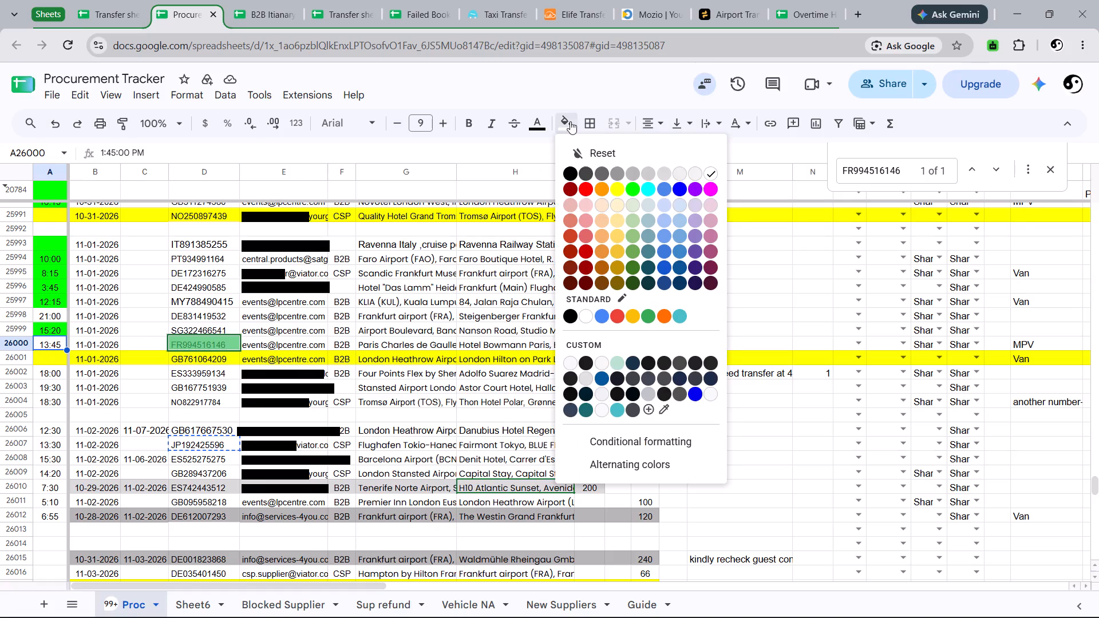
{"action": "left_click", "coordinate": [635, 189]}
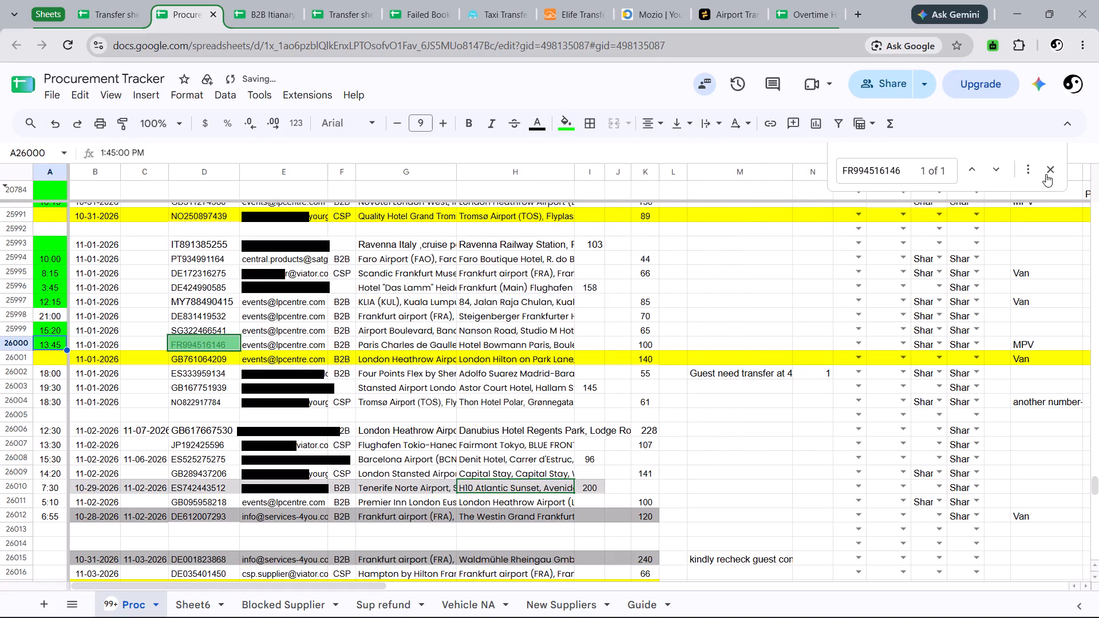
{"action": "left_click", "coordinate": [1052, 167]}
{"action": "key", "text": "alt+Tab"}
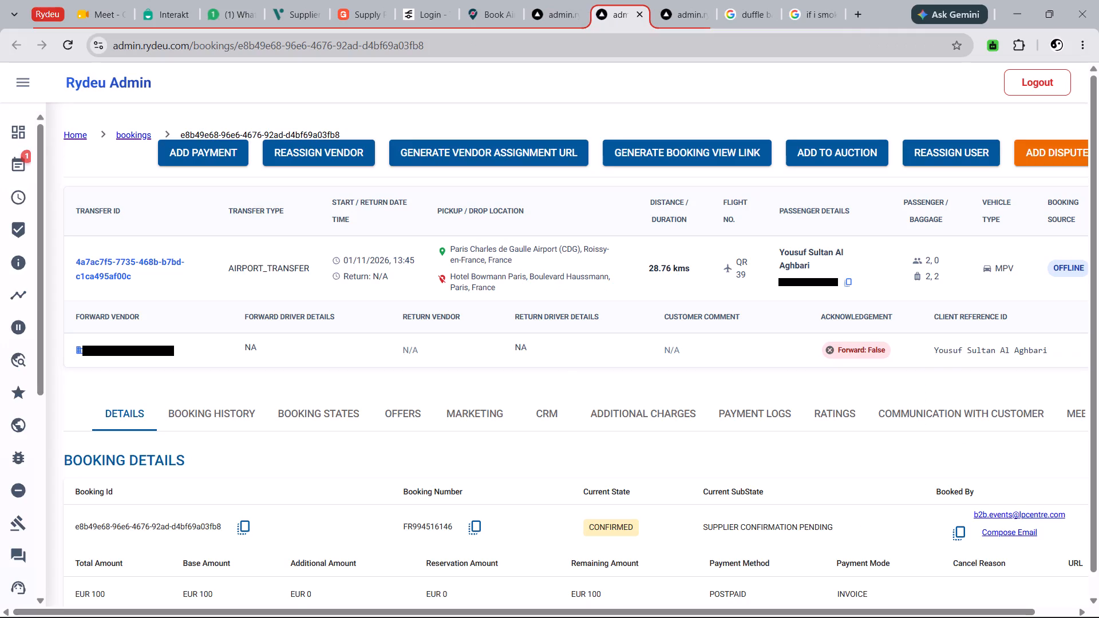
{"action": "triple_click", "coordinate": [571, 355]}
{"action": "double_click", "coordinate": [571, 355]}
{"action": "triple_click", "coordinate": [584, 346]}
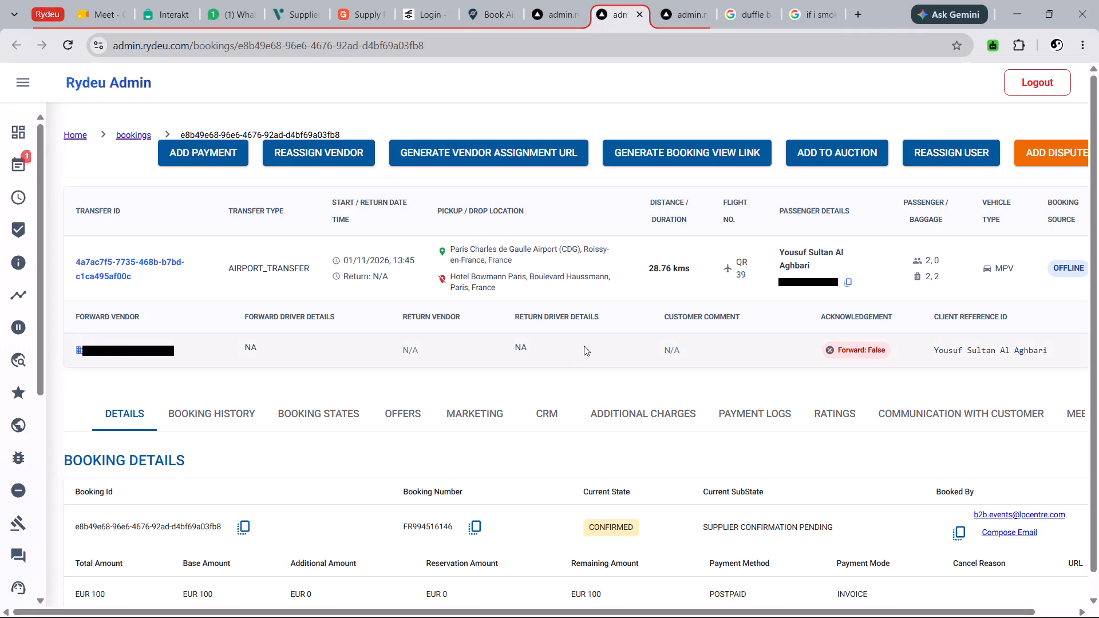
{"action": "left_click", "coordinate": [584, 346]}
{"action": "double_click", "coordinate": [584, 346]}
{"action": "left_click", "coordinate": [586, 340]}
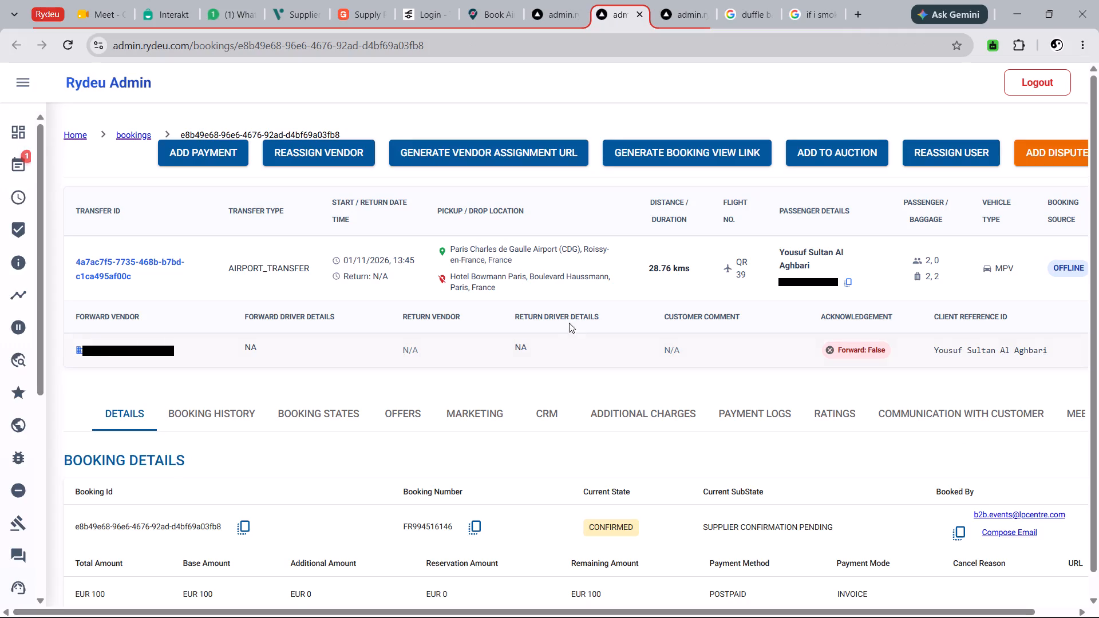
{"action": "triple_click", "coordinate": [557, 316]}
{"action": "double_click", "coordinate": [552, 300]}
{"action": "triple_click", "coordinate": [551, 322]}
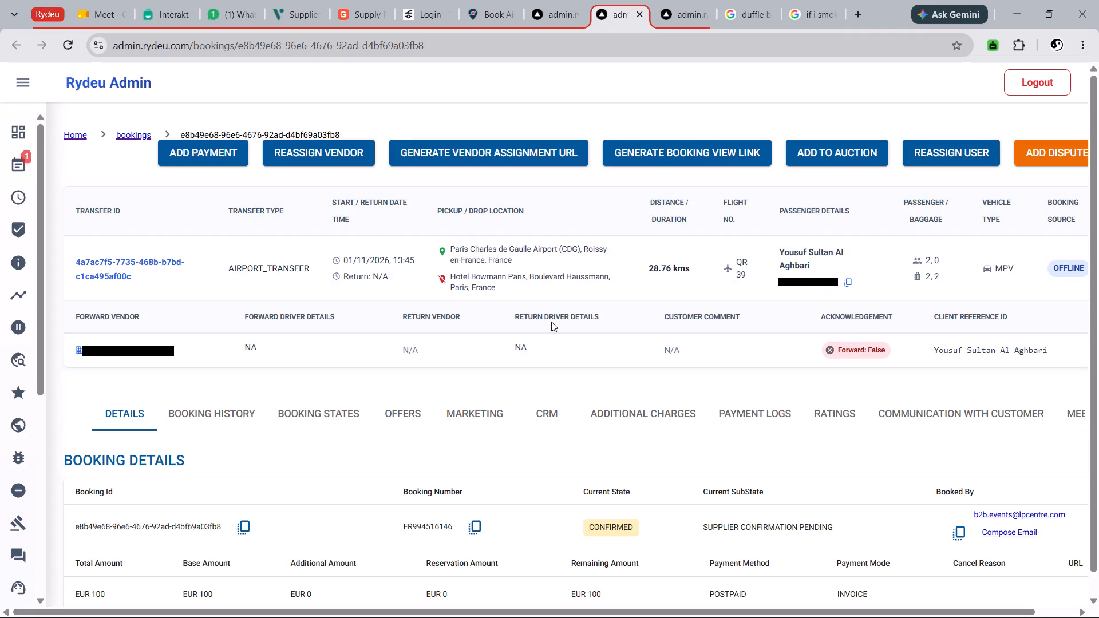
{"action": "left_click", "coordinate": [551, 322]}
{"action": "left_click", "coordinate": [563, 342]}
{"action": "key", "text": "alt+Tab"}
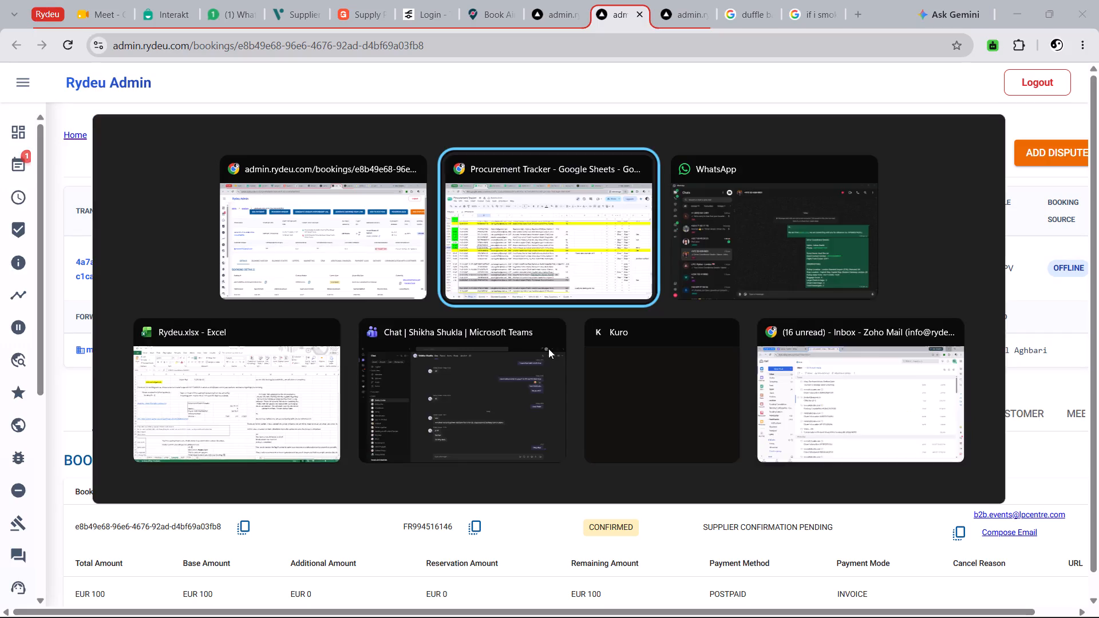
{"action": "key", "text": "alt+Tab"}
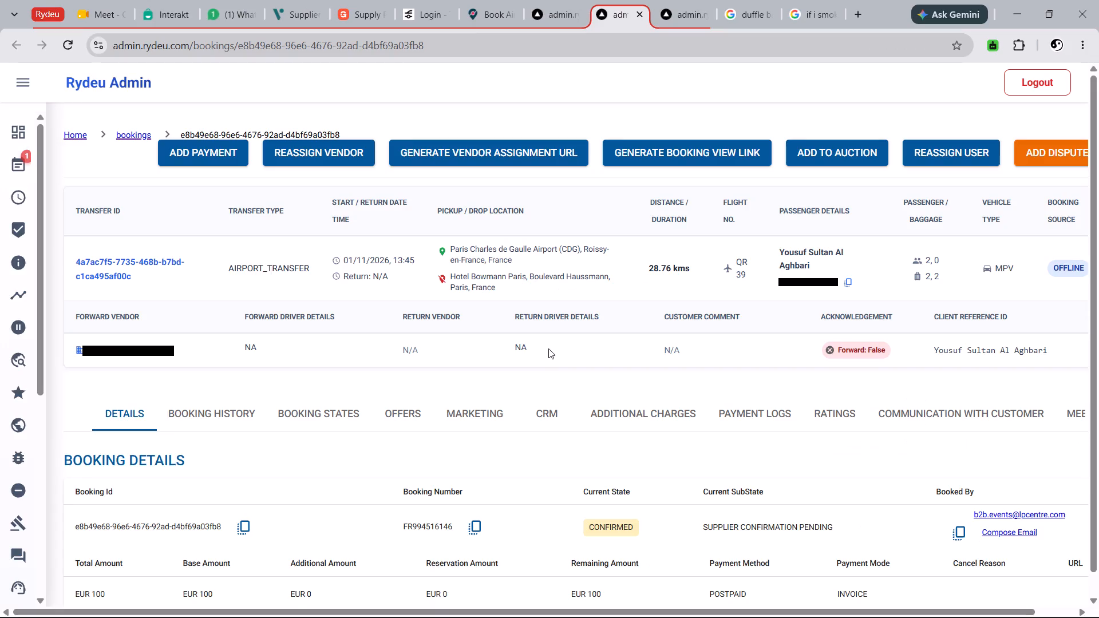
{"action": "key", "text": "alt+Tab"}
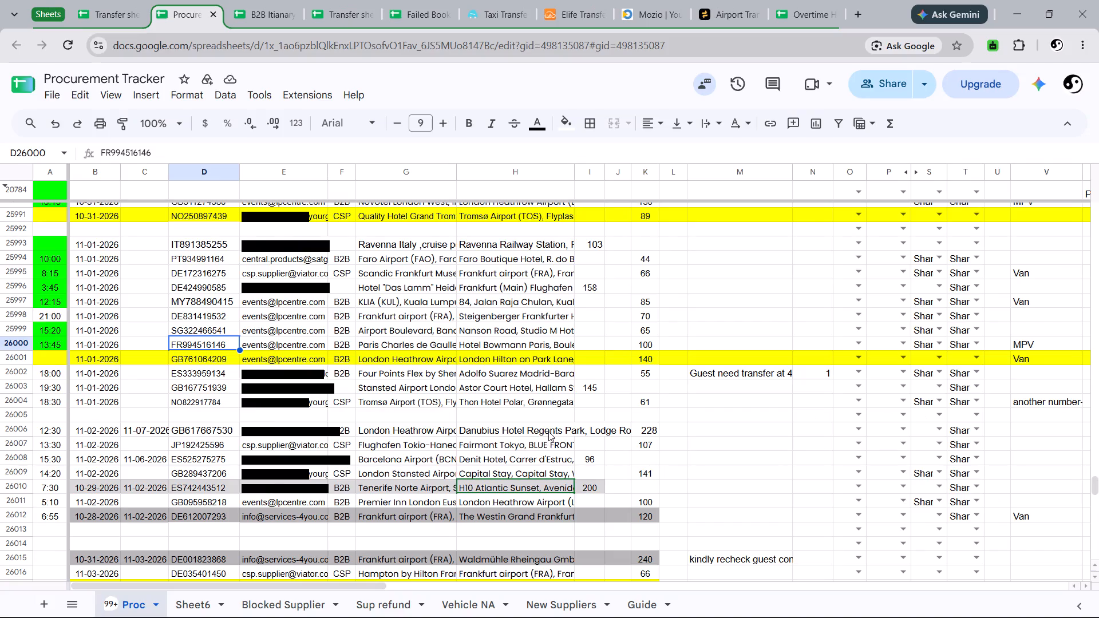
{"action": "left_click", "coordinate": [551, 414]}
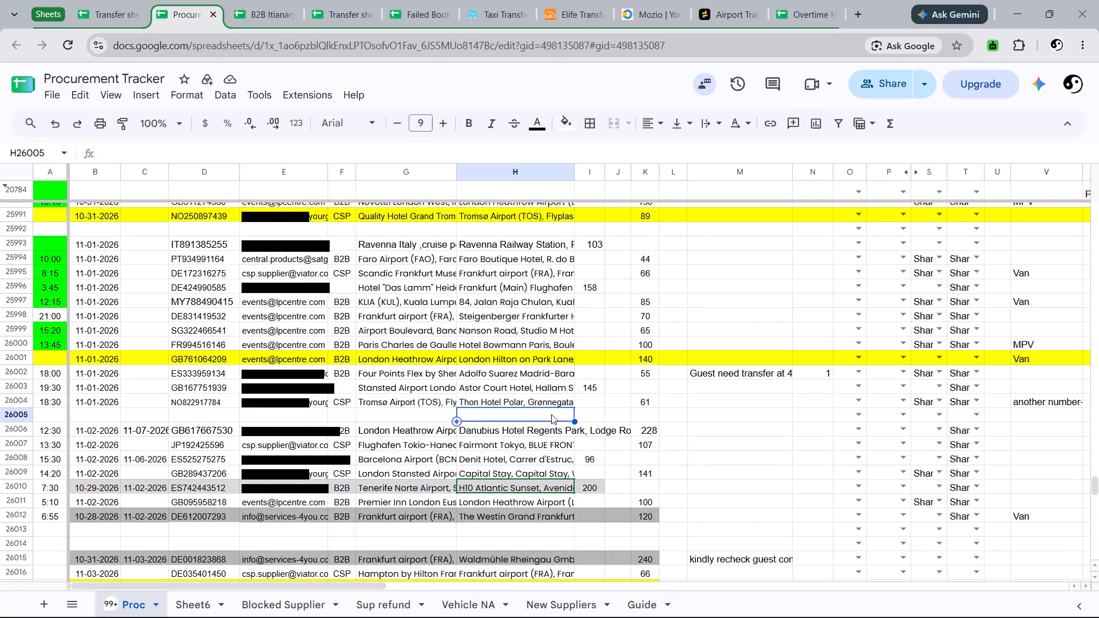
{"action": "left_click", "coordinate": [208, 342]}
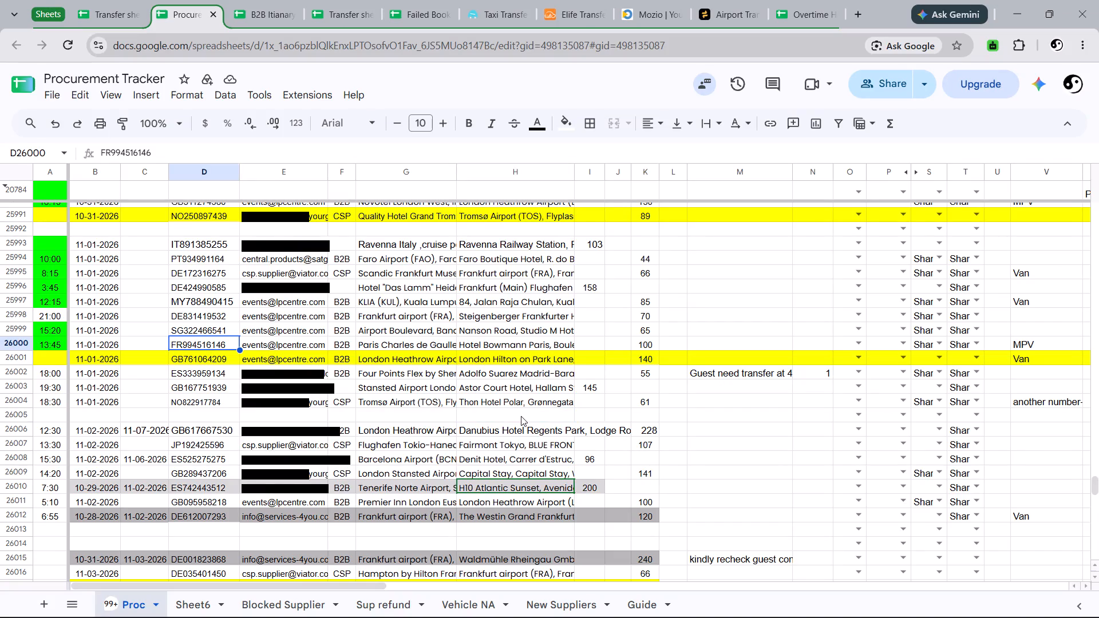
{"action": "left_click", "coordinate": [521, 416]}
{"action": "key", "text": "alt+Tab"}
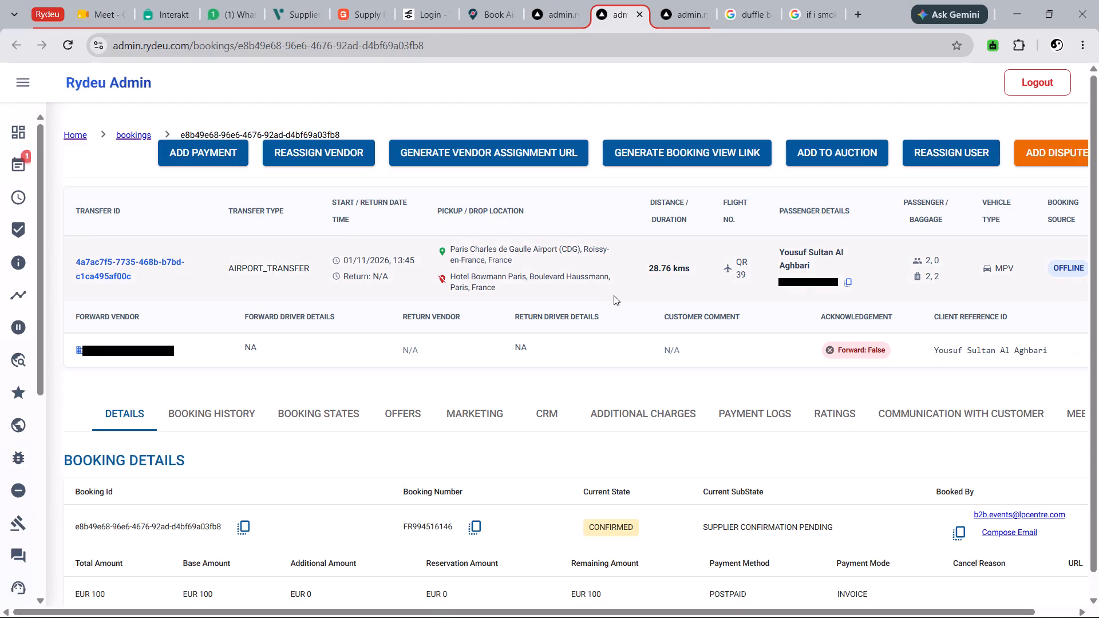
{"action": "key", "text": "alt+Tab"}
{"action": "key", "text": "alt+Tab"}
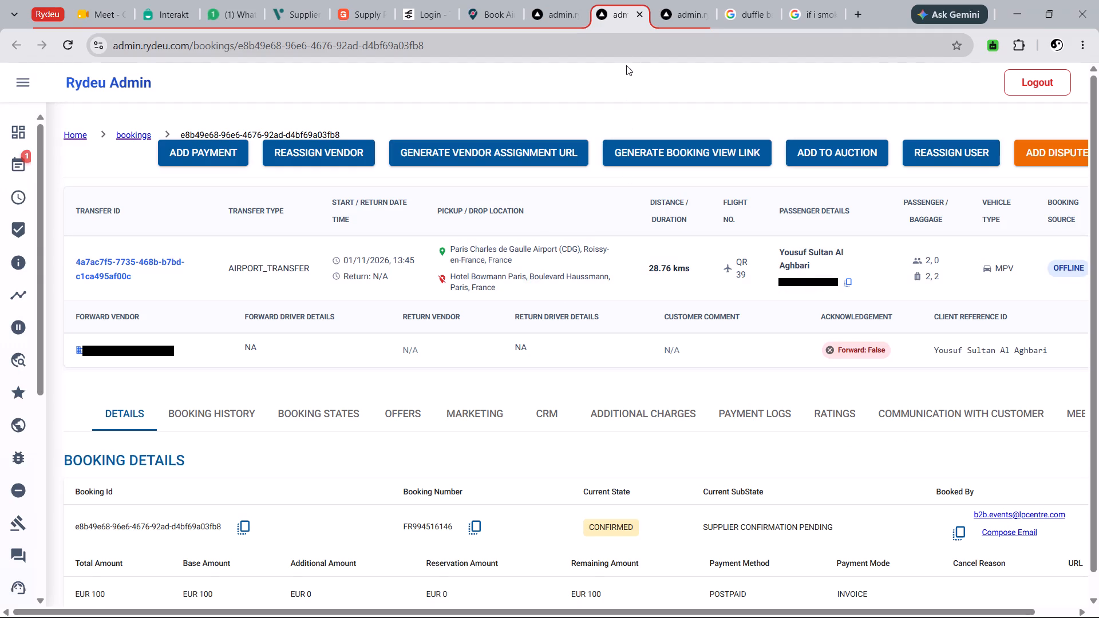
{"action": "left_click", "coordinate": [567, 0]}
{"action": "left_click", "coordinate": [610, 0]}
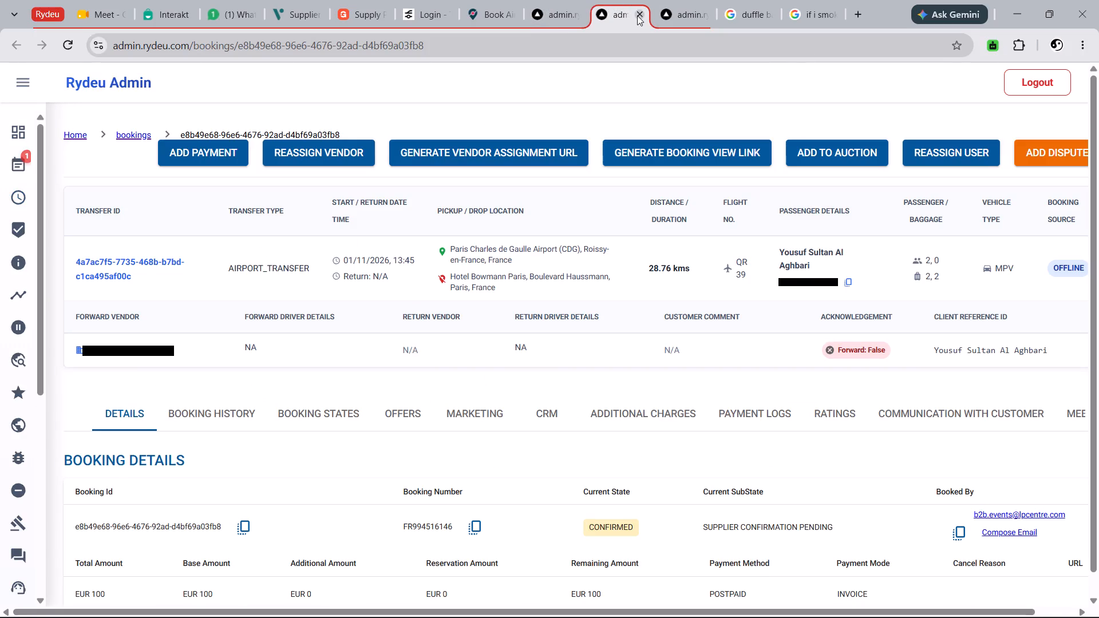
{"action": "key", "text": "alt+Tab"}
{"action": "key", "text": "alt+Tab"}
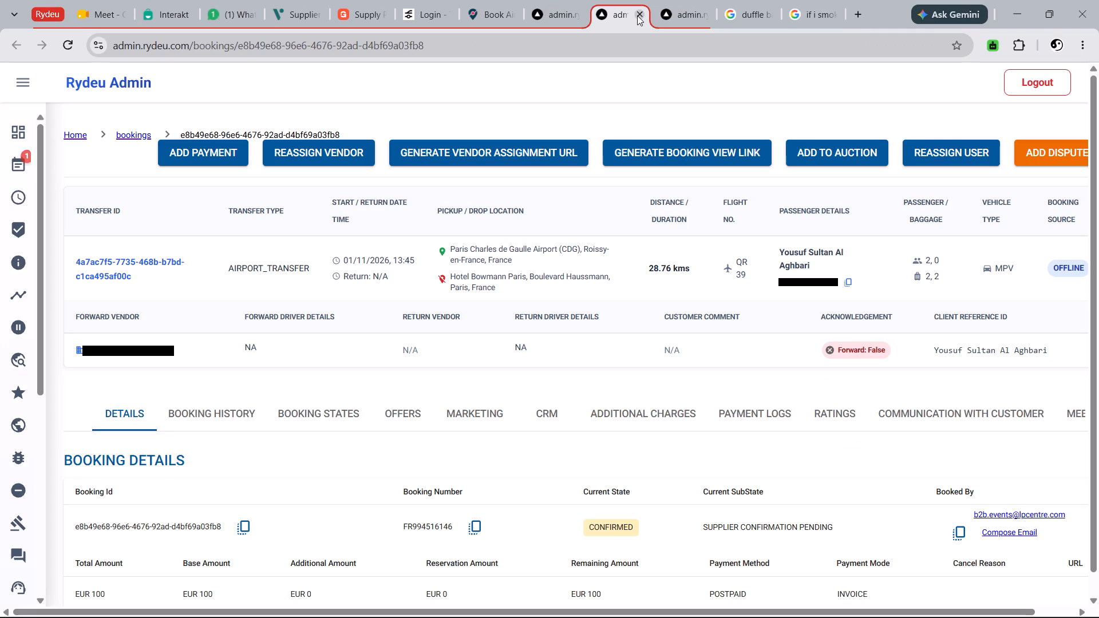
{"action": "key", "text": "alt+Tab"}
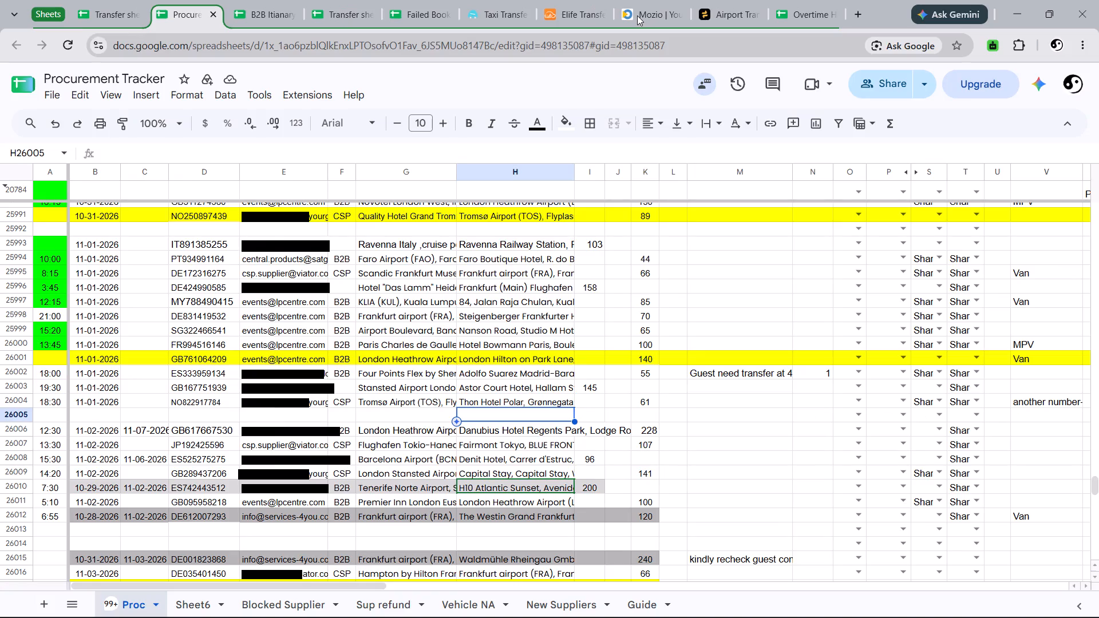
{"action": "key", "text": "alt+Tab"}
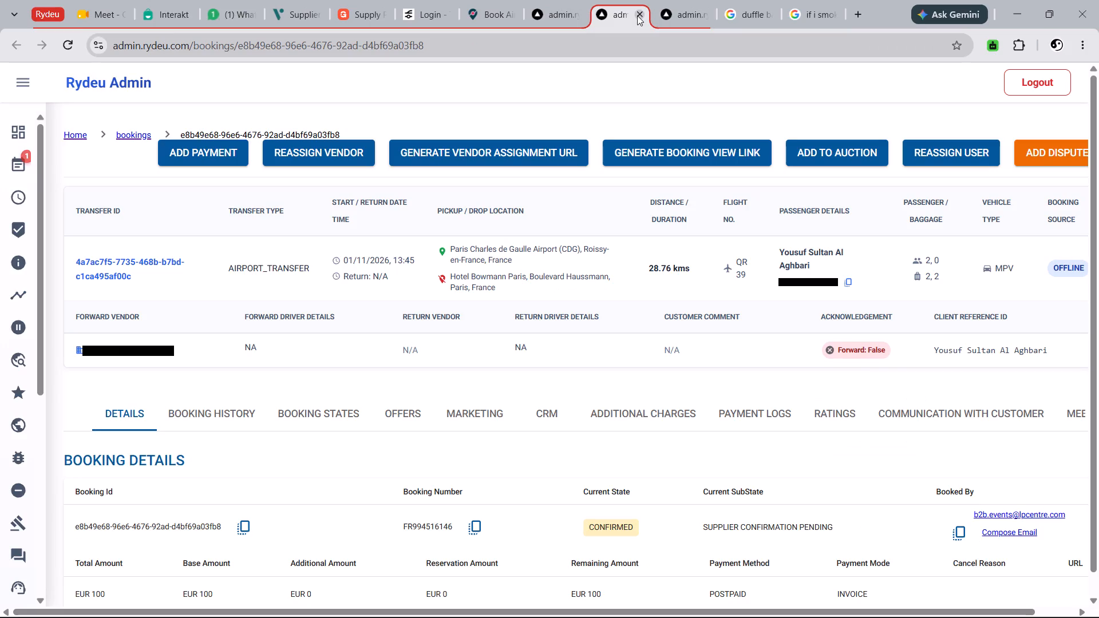
{"action": "left_click", "coordinate": [666, 3]}
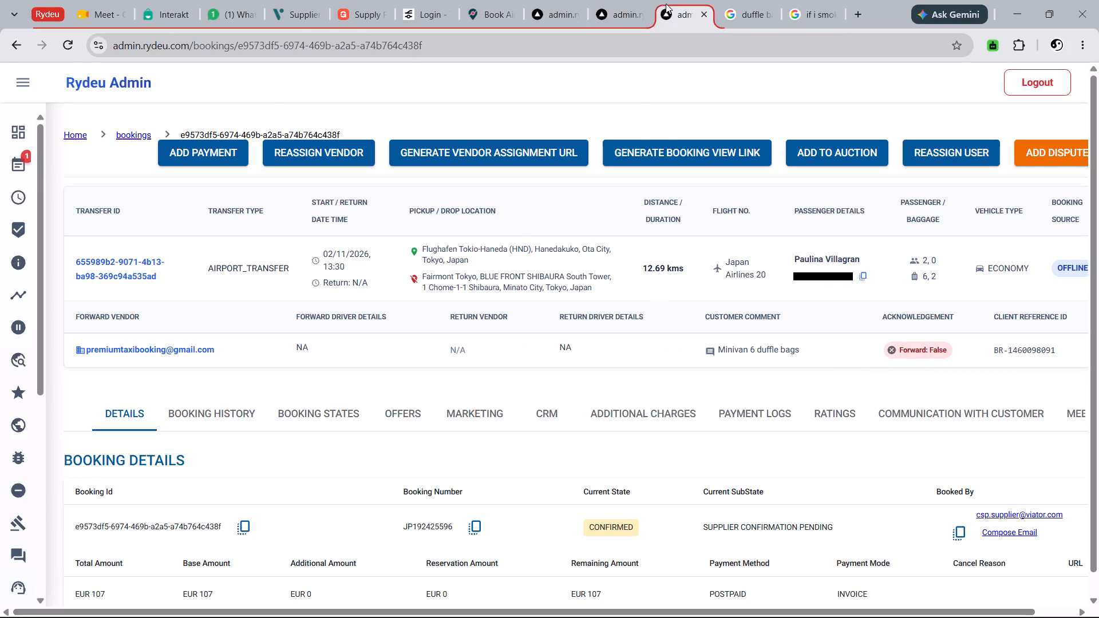
{"action": "left_click", "coordinate": [617, 0]}
{"action": "key", "text": "alt+Tab"}
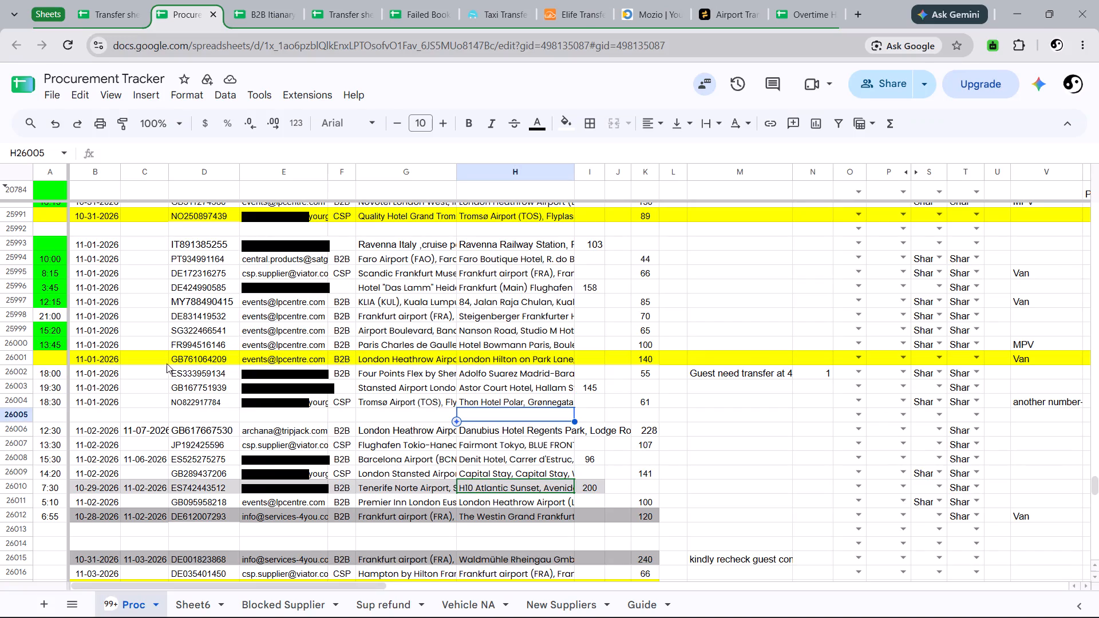
{"action": "left_click", "coordinate": [195, 340]}
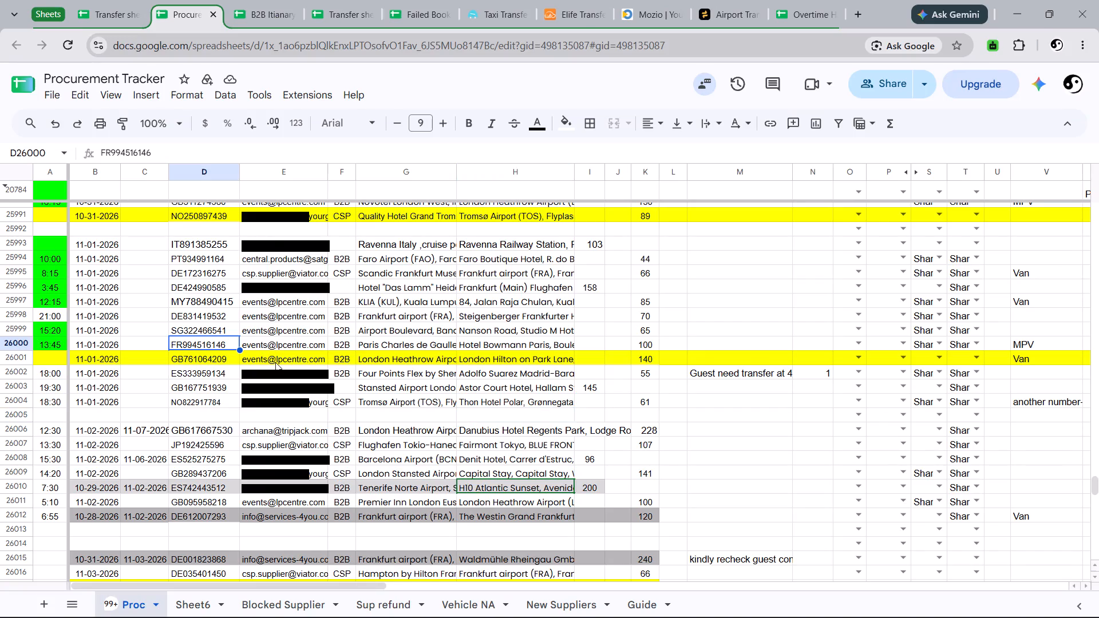
{"action": "key", "text": "alt+Tab"}
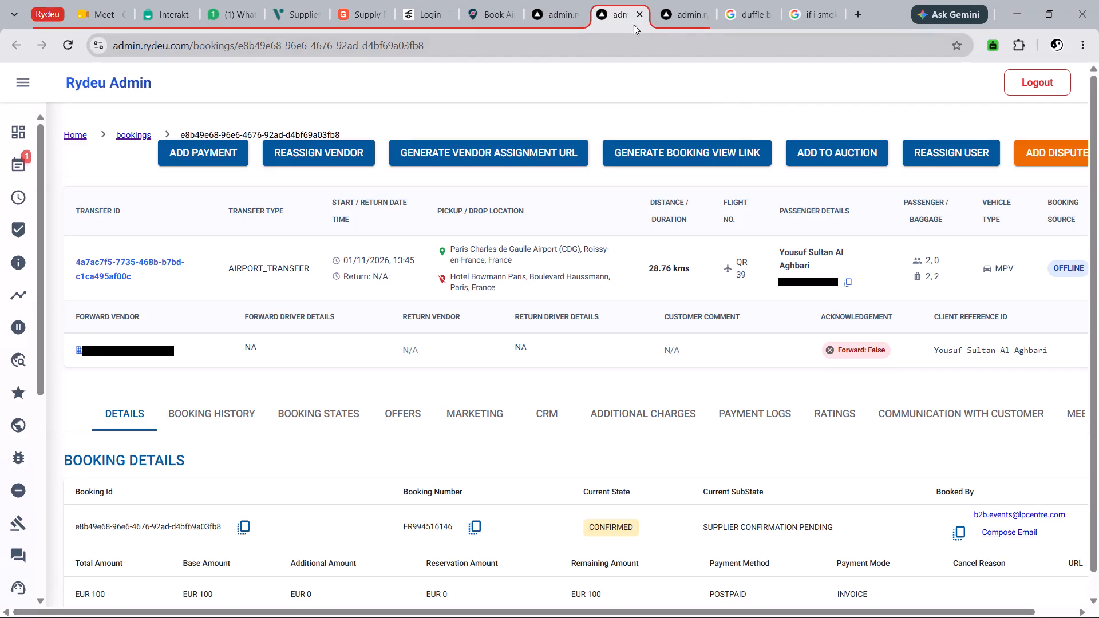
{"action": "left_click", "coordinate": [639, 18]}
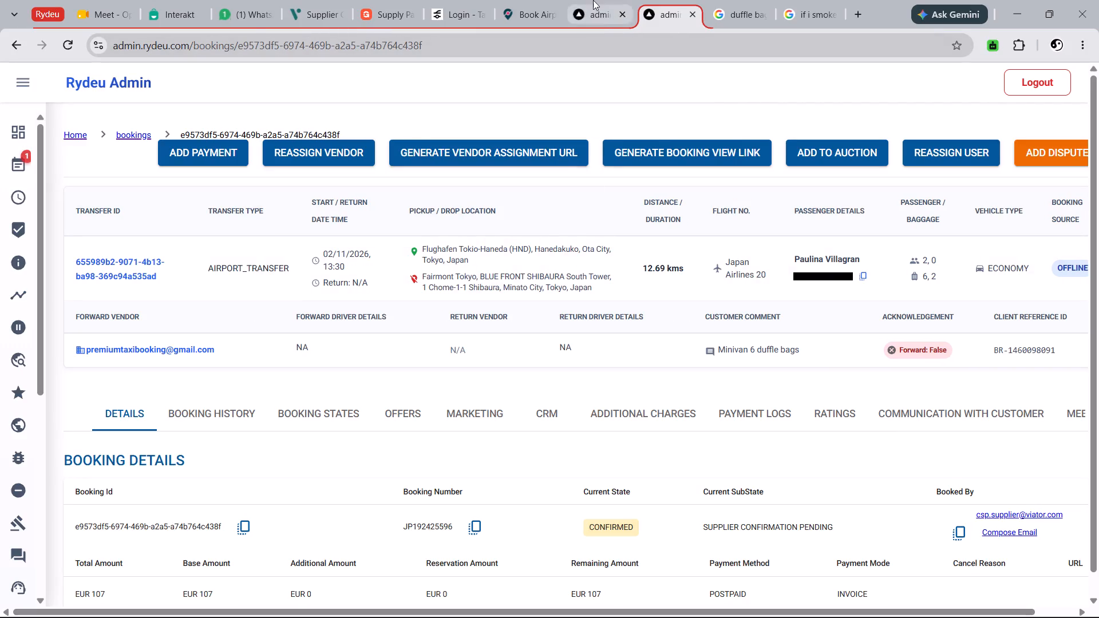
Reapply the Pickup Planner filter and review the upcoming trips listed for 1 and 2 November 2026.
{"action": "left_click", "coordinate": [593, 0]}
{"action": "scroll", "coordinate": [1009, 141], "scroll_direction": "up", "scroll_amount": 6}
{"action": "left_click", "coordinate": [988, 223]}
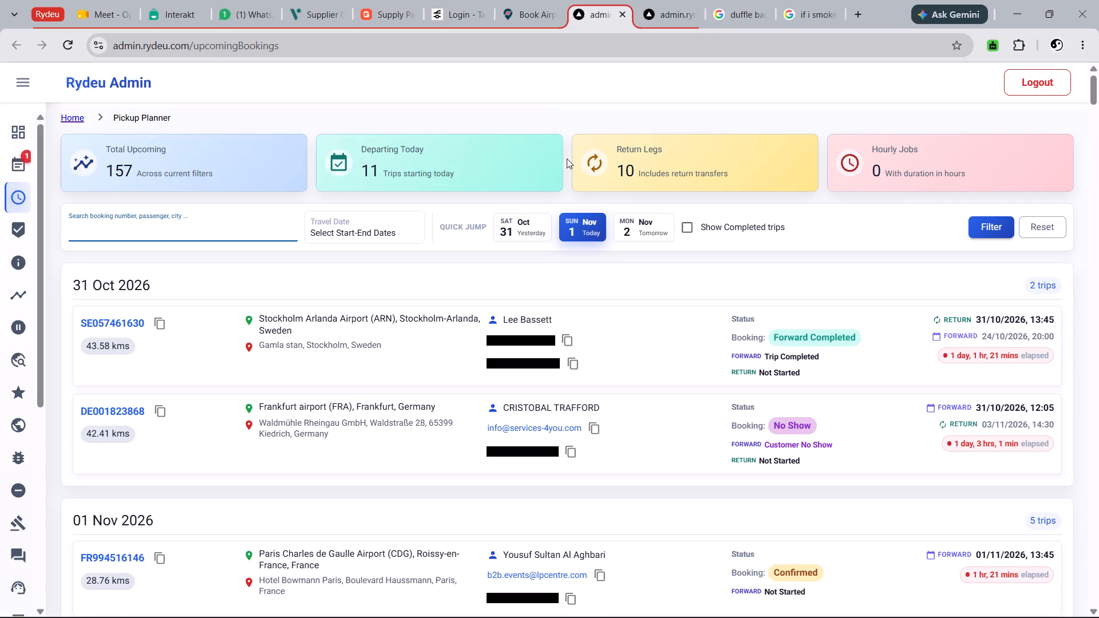
{"action": "scroll", "coordinate": [562, 298], "scroll_direction": "down", "scroll_amount": 4}
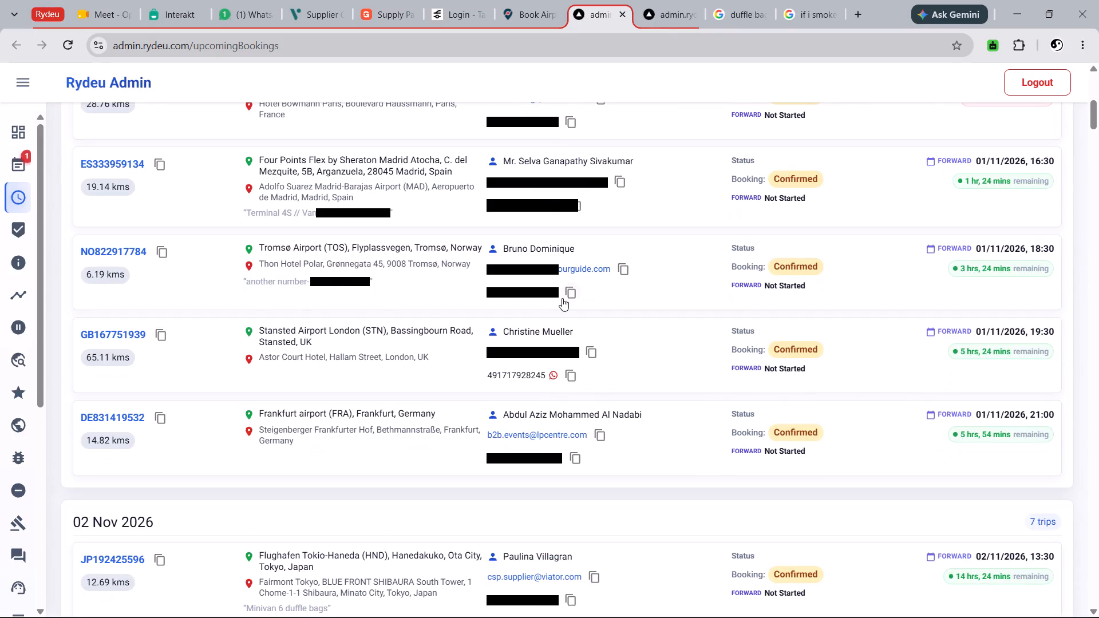
{"action": "scroll", "coordinate": [562, 297], "scroll_direction": "up", "scroll_amount": 1}
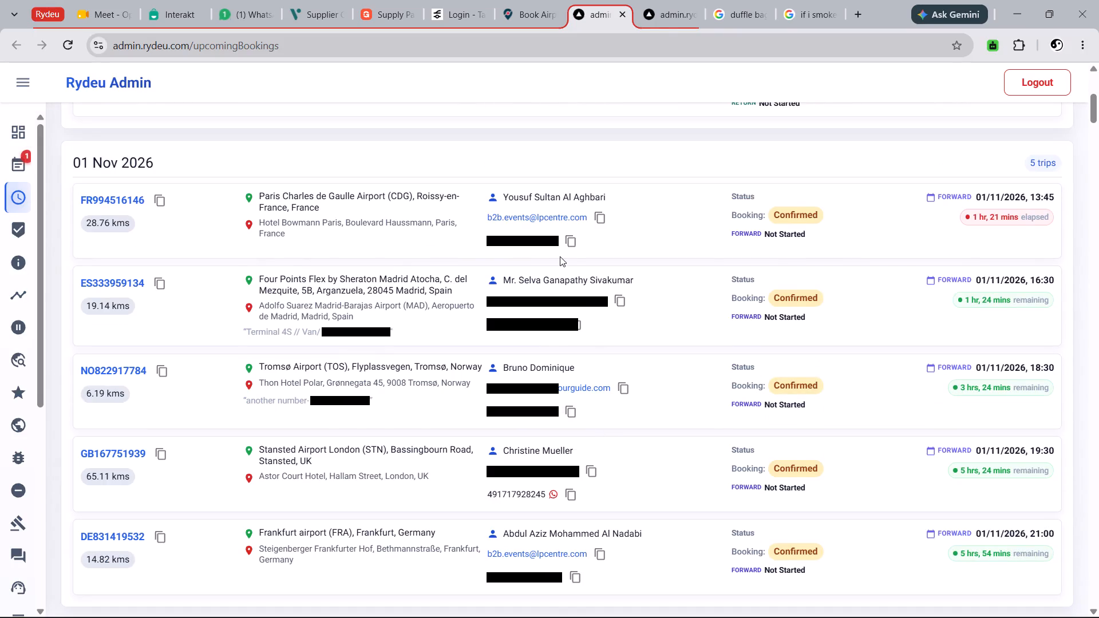
{"action": "scroll", "coordinate": [560, 256], "scroll_direction": "down", "scroll_amount": 1}
{"action": "scroll", "coordinate": [560, 256], "scroll_direction": "up", "scroll_amount": 1}
{"action": "left_click", "coordinate": [639, 0]}
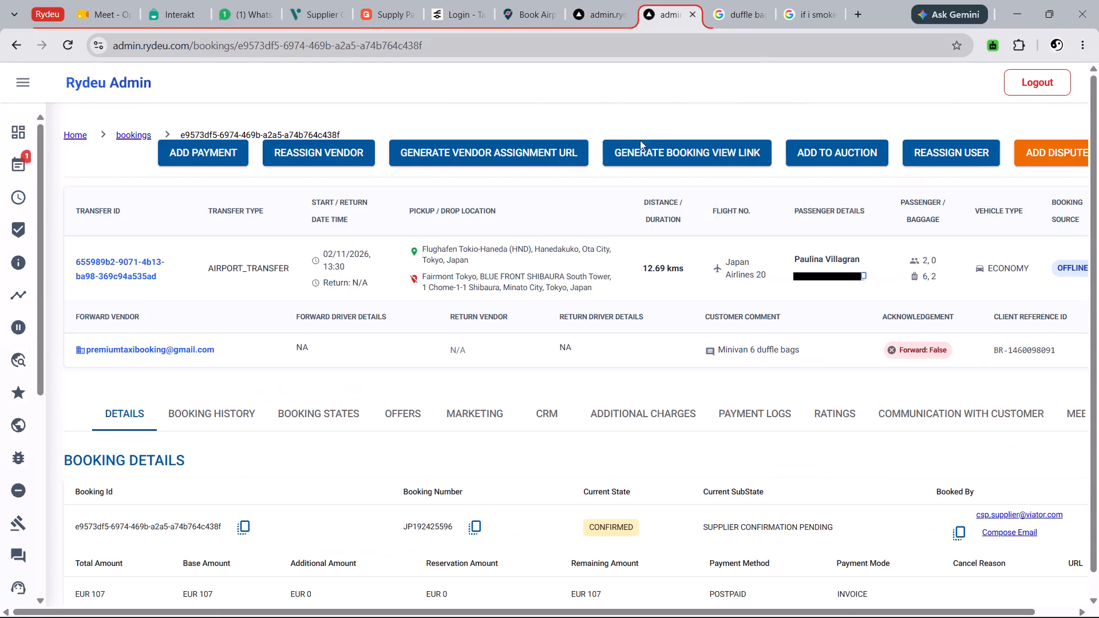
{"action": "scroll", "coordinate": [571, 300], "scroll_direction": "down", "scroll_amount": 5}
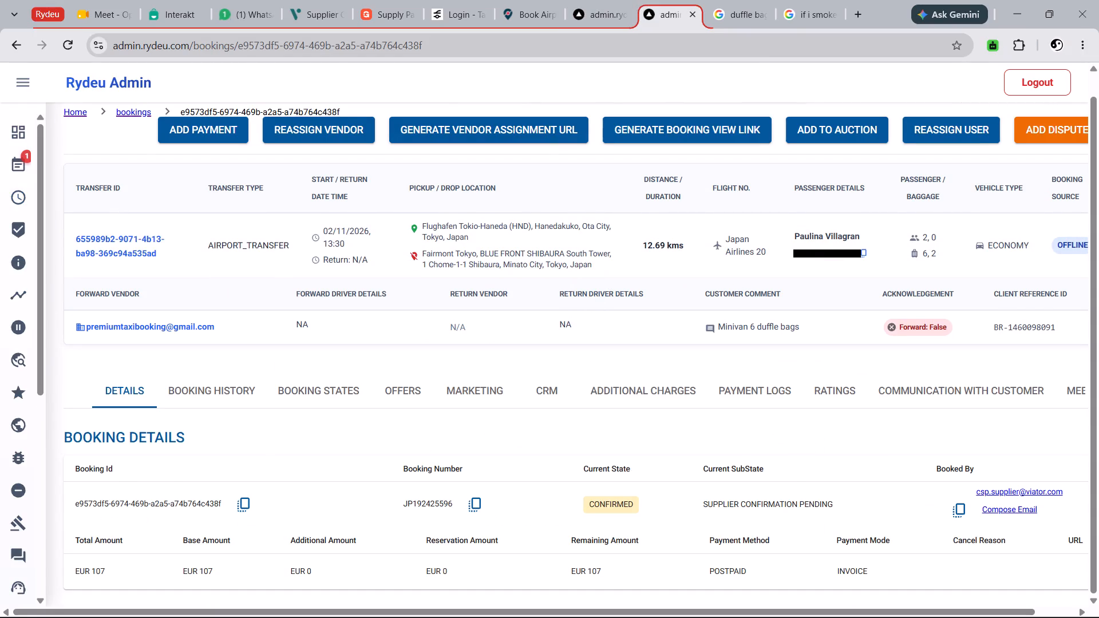
{"action": "left_click", "coordinate": [335, 397]}
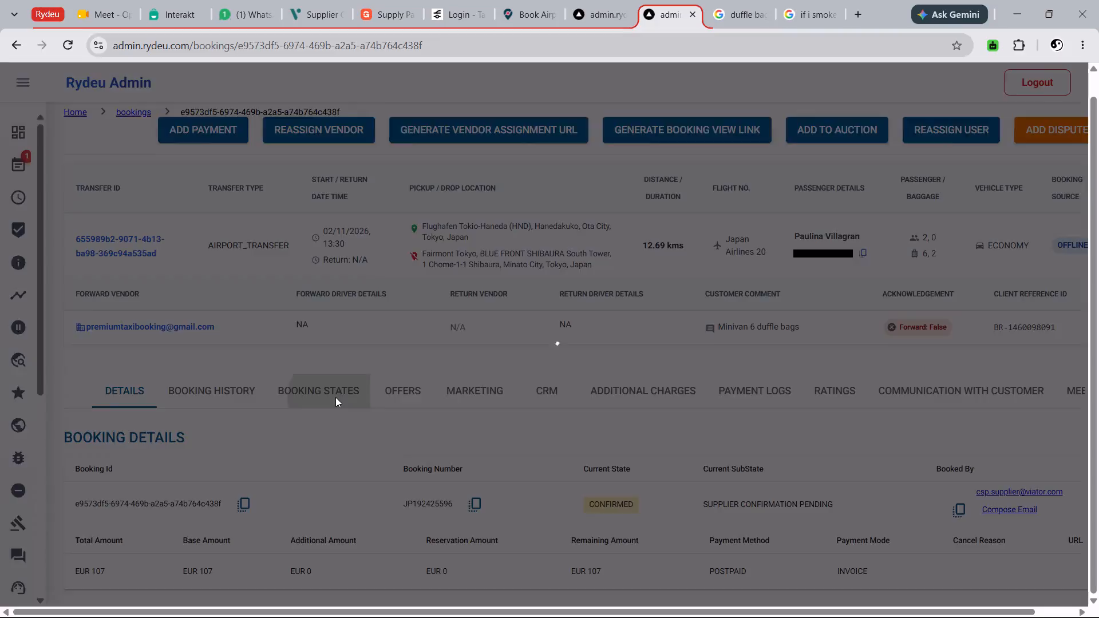
{"action": "scroll", "coordinate": [302, 442], "scroll_direction": "down", "scroll_amount": 6}
{"action": "left_click", "coordinate": [136, 409]}
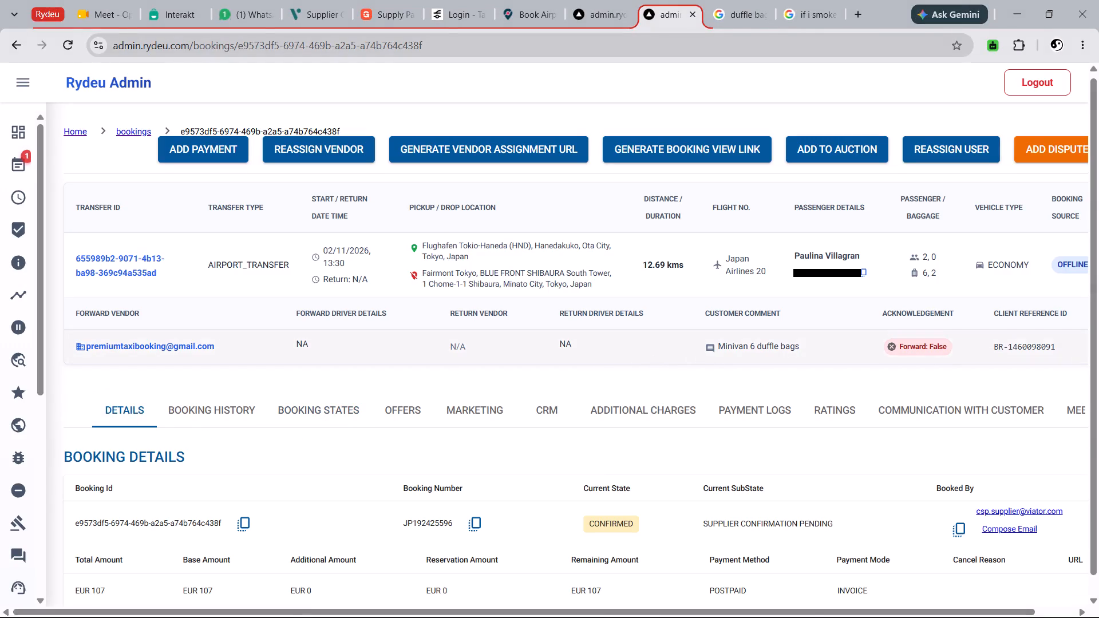
{"action": "left_click", "coordinate": [476, 516]}
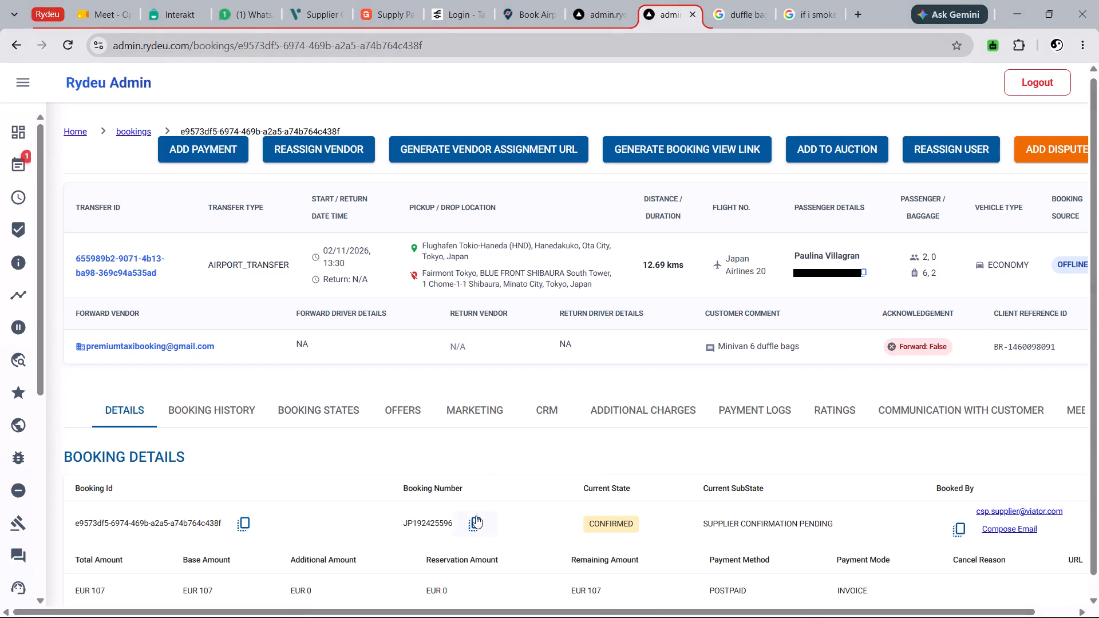
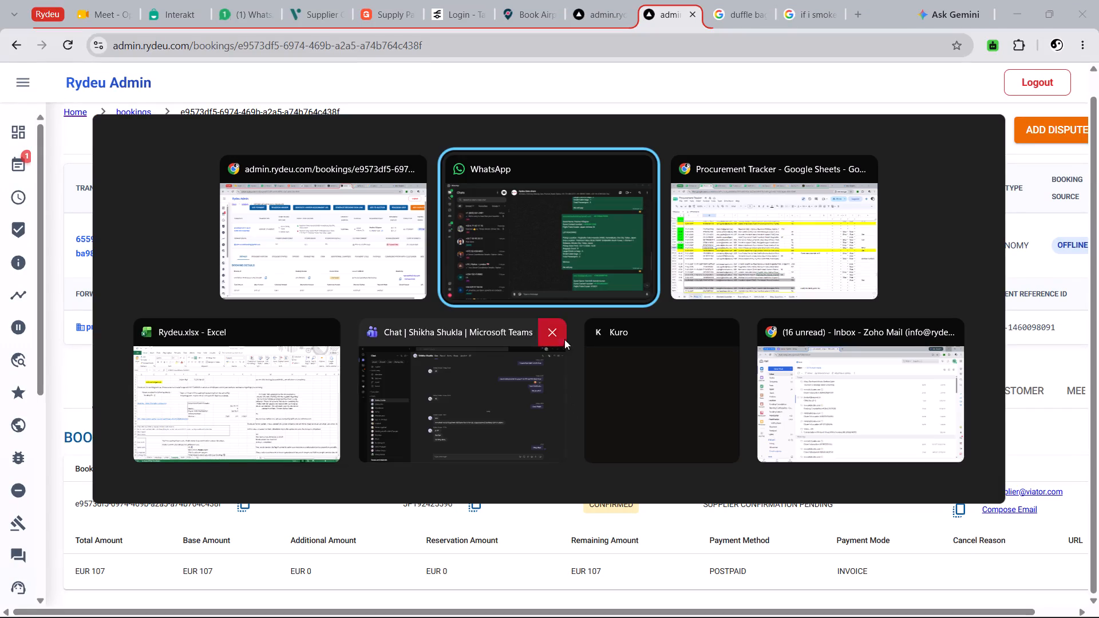
{"action": "left_click", "coordinate": [322, 243], "text": "alt"}
{"action": "left_click", "coordinate": [476, 510]}
{"action": "key", "text": "alt+Tab"}
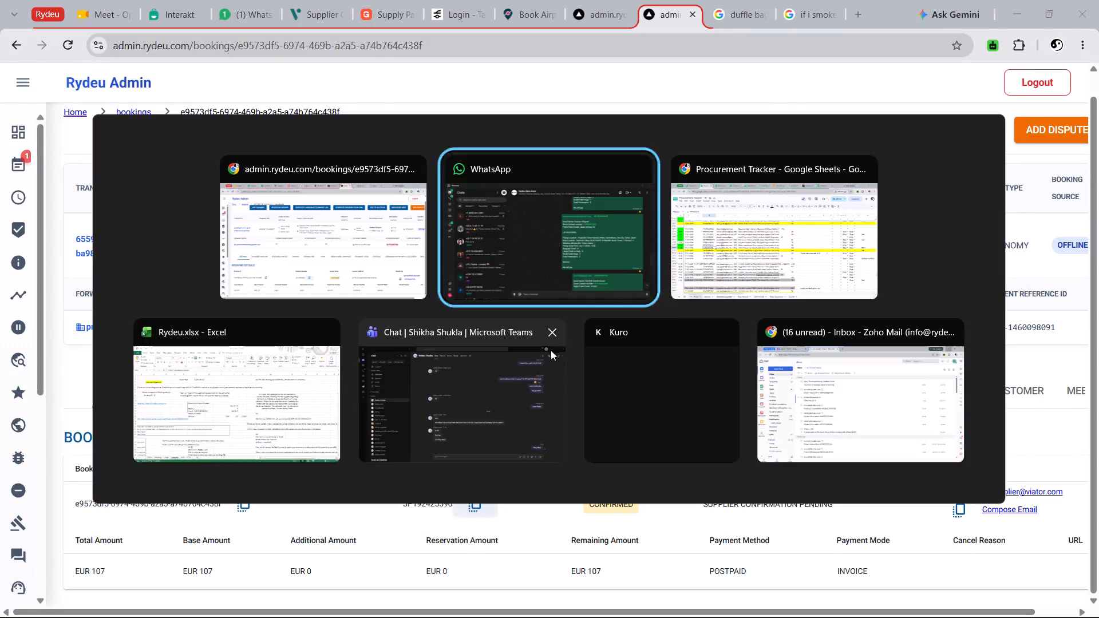
{"action": "key", "text": "alt+Tab"}
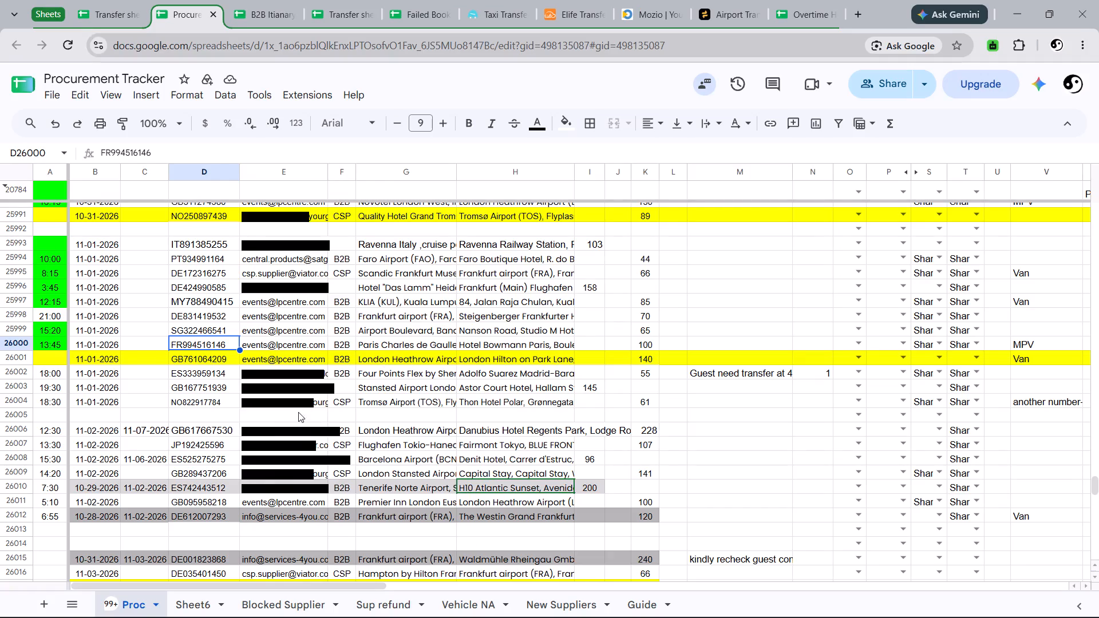
{"action": "left_click", "coordinate": [299, 414]}
{"action": "key", "text": "ctrl+f"}
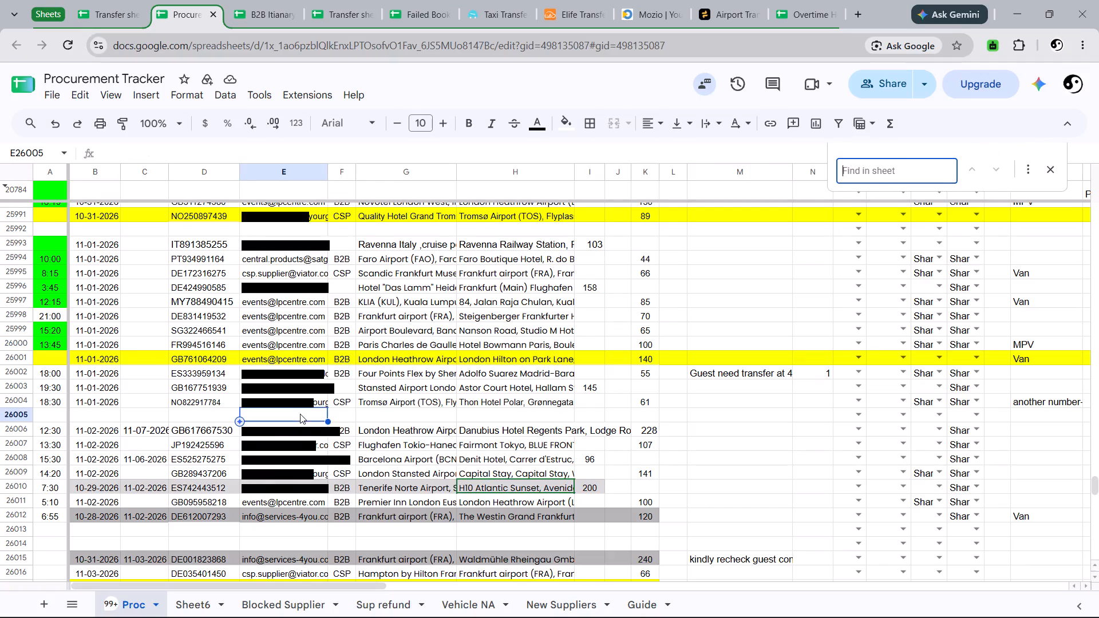
{"action": "key", "text": "ctrl+v"}
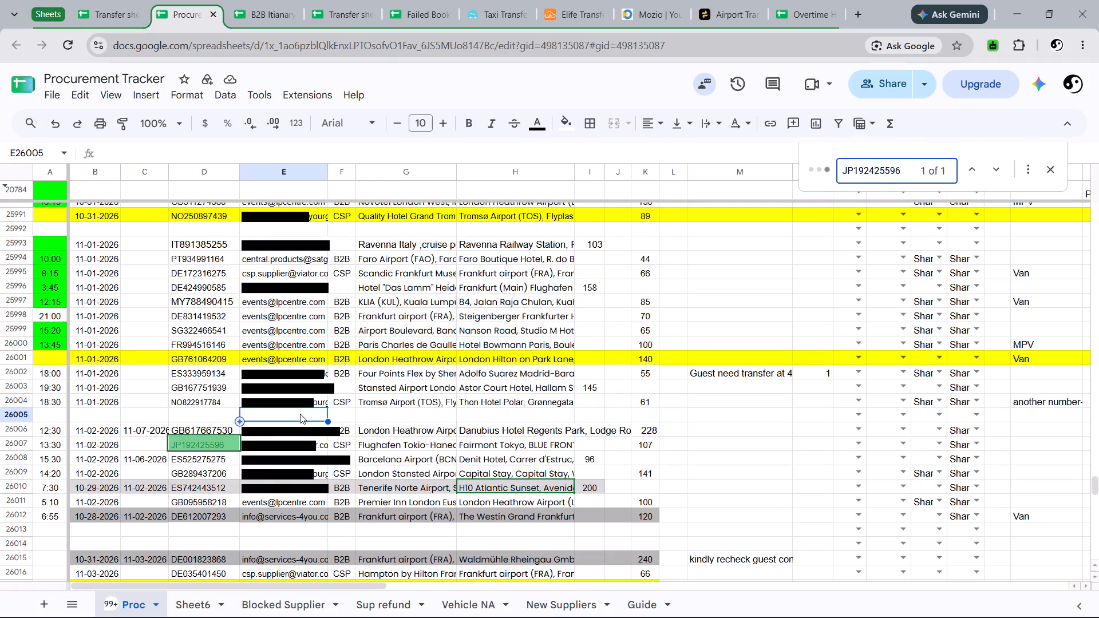
{"action": "key", "text": "Escape"}
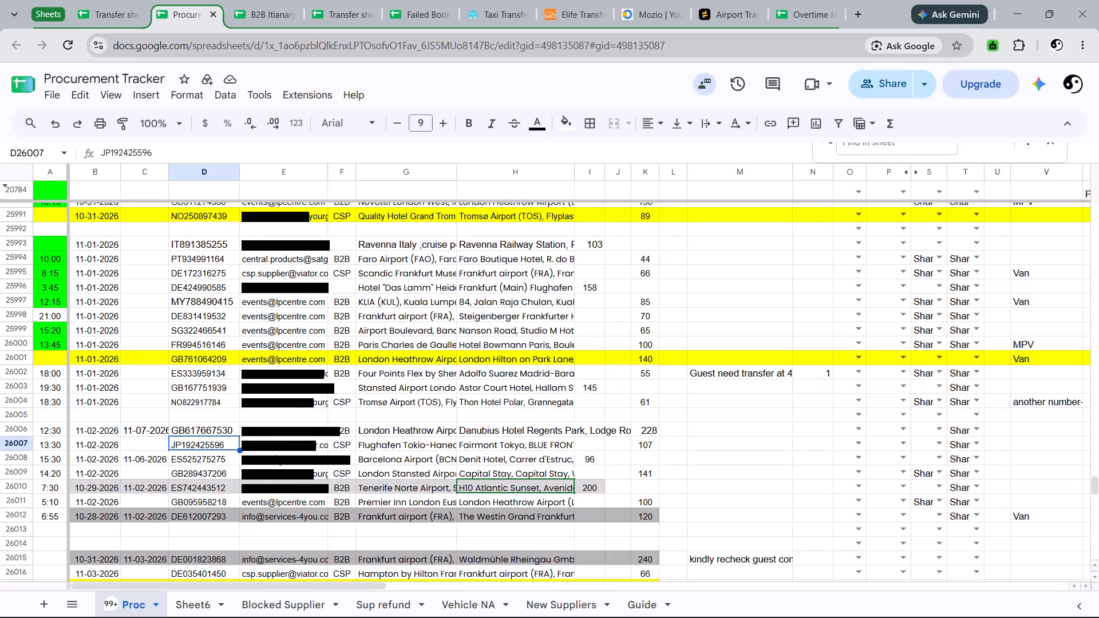
{"action": "left_click", "coordinate": [265, 445]}
{"action": "key", "text": "Right"}
{"action": "key", "text": "Right"}
{"action": "key", "text": "Right"}
{"action": "key", "text": "Right"}
{"action": "key", "text": "Right"}
{"action": "key", "text": "Right"}
{"action": "key", "text": "Right"}
{"action": "key", "text": "Right"}
{"action": "key", "text": "Right"}
{"action": "key", "text": "Right"}
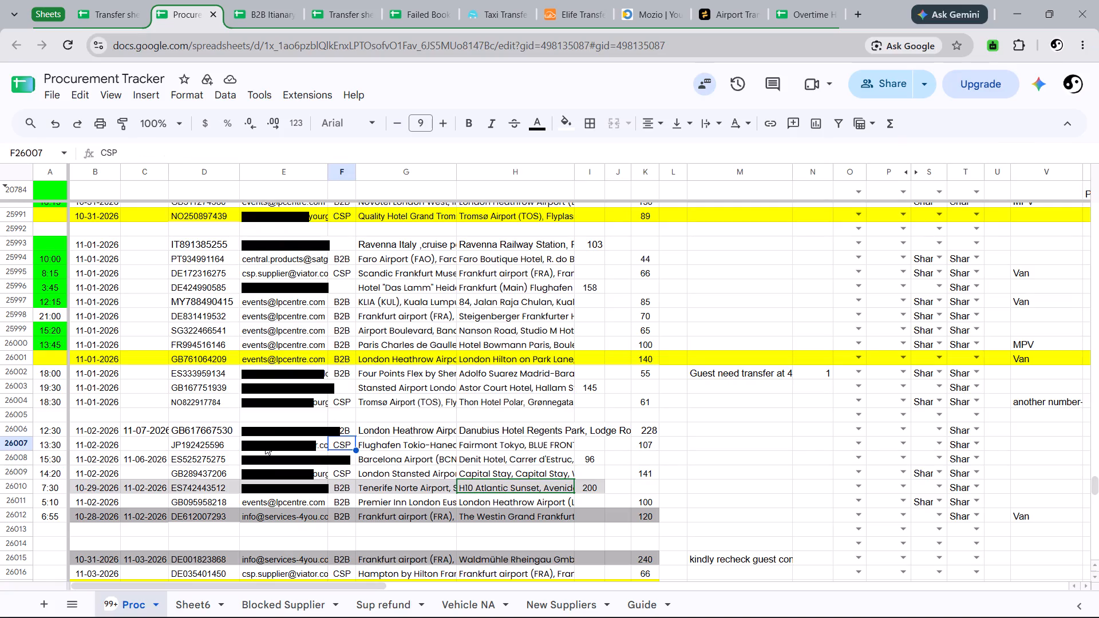
{"action": "key", "text": "Right"}
{"action": "key", "text": "Right"}
{"action": "key", "text": "Return"}
{"action": "key", "text": "Down"}
{"action": "key", "text": "Return"}
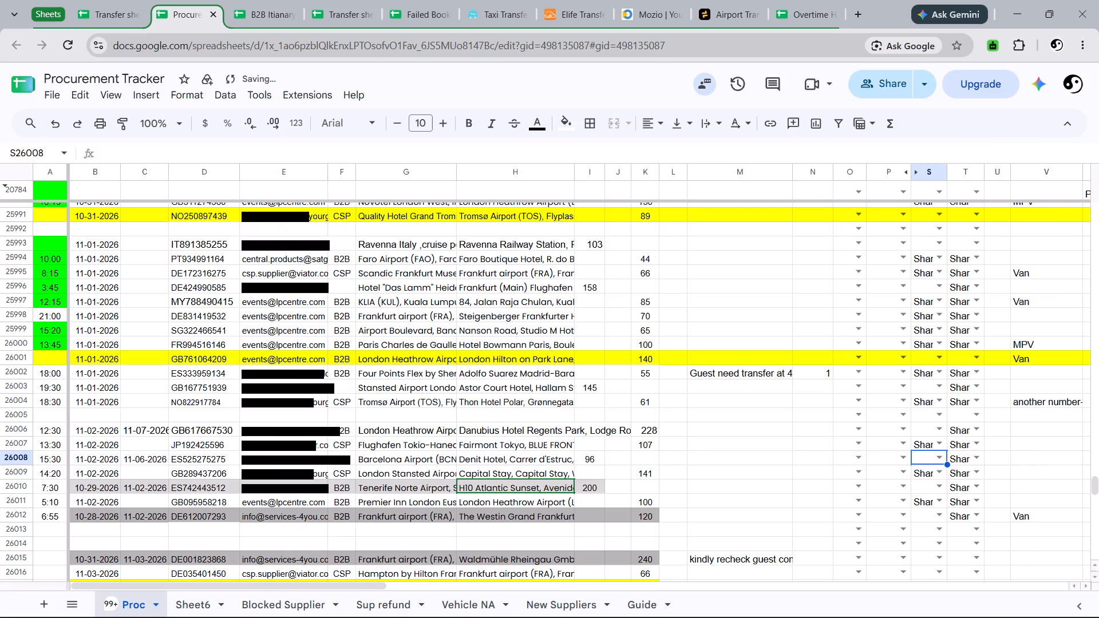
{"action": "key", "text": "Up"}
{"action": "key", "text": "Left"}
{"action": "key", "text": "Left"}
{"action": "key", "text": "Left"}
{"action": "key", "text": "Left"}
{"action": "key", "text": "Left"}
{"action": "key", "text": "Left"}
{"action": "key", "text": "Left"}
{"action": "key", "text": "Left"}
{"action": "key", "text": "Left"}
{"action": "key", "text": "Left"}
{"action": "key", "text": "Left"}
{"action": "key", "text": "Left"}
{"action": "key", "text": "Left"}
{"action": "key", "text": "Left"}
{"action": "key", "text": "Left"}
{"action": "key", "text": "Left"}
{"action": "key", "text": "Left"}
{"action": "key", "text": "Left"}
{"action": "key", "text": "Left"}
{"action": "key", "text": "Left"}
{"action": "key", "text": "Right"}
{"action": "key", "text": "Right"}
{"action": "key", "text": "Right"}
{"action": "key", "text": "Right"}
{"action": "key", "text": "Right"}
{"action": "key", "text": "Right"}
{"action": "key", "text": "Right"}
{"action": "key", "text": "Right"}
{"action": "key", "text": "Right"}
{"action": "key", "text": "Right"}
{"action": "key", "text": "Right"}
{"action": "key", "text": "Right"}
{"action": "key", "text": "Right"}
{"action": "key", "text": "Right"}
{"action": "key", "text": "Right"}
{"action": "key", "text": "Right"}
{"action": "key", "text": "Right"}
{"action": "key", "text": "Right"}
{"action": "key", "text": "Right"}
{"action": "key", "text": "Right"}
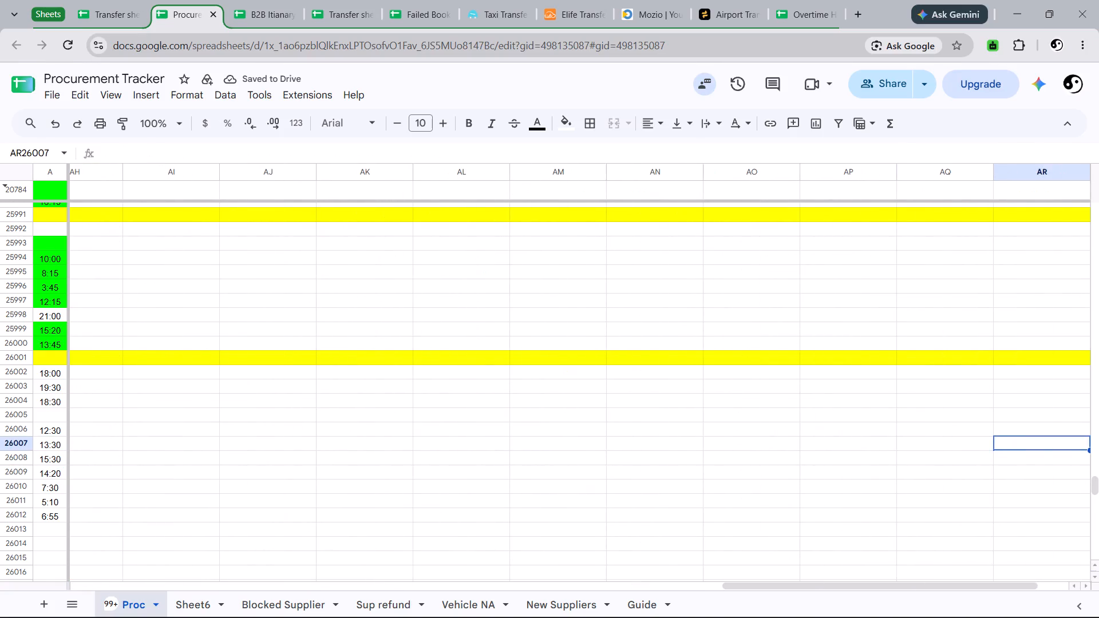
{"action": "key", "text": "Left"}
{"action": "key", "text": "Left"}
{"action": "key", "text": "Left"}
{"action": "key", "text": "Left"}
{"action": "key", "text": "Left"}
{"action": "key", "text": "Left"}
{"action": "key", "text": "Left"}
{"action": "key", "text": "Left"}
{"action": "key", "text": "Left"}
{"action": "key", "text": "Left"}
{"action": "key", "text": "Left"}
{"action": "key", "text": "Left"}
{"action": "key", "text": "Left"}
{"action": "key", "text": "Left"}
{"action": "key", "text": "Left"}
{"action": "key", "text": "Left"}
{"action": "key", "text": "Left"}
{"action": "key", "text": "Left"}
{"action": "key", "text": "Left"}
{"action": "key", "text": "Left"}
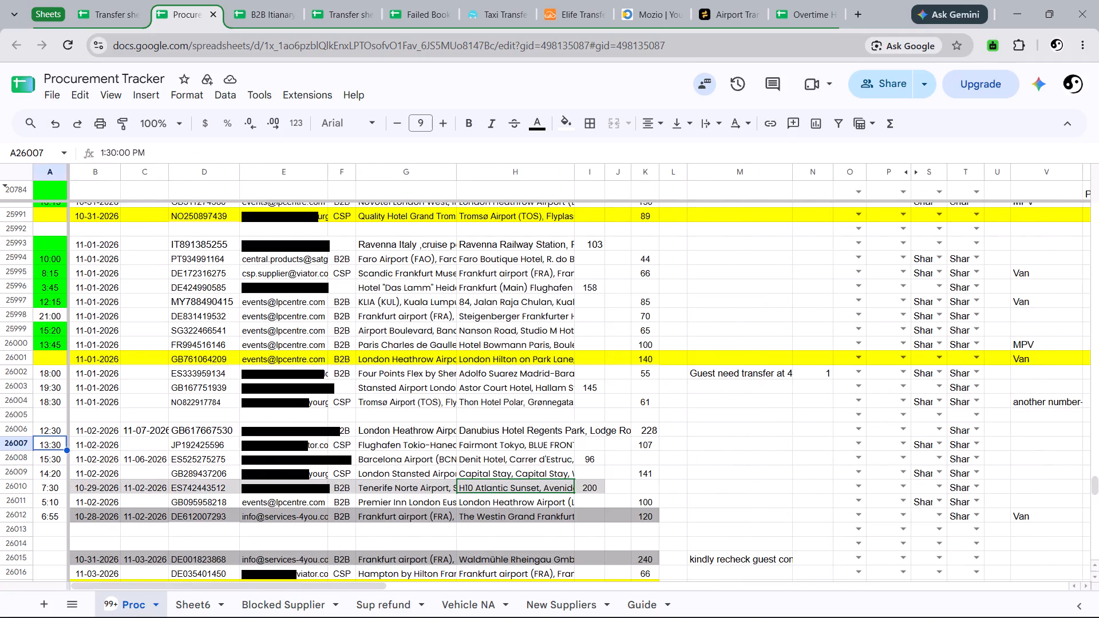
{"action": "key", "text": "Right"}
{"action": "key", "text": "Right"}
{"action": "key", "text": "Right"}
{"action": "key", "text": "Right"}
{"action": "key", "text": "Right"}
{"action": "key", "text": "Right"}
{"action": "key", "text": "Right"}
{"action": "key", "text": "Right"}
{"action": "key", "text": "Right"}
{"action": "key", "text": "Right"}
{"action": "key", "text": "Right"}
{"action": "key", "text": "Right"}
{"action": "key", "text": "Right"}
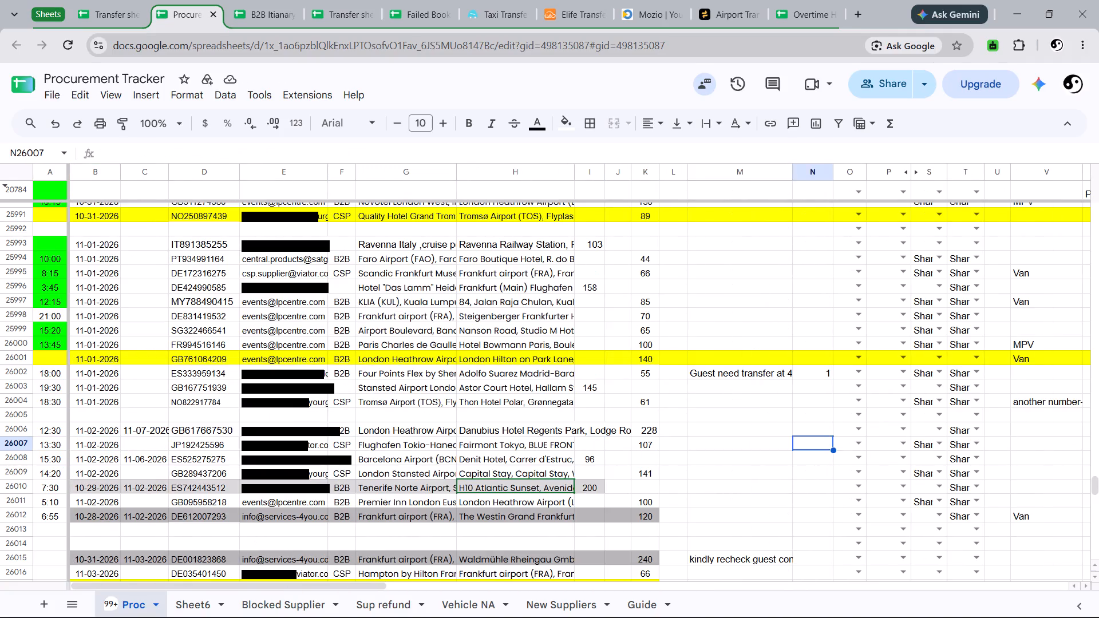
{"action": "key", "text": "Left"}
{"action": "key", "text": "Left"}
{"action": "key", "text": "Left"}
{"action": "key", "text": "Left"}
{"action": "key", "text": "Left"}
{"action": "key", "text": "Left"}
{"action": "key", "text": "Up"}
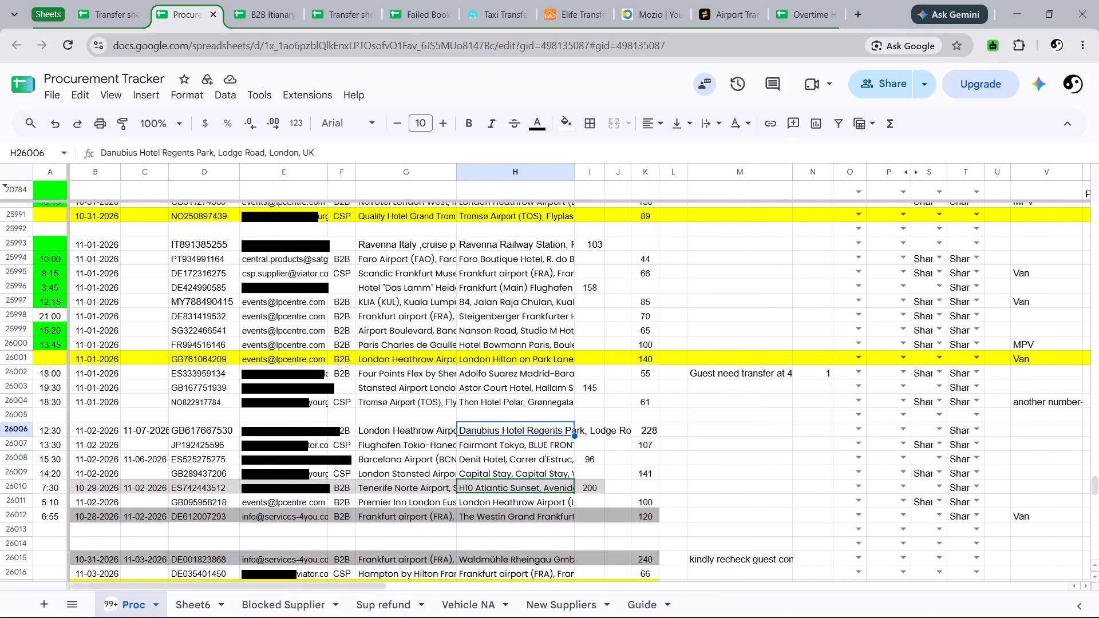
{"action": "left_click", "coordinate": [175, 99]}
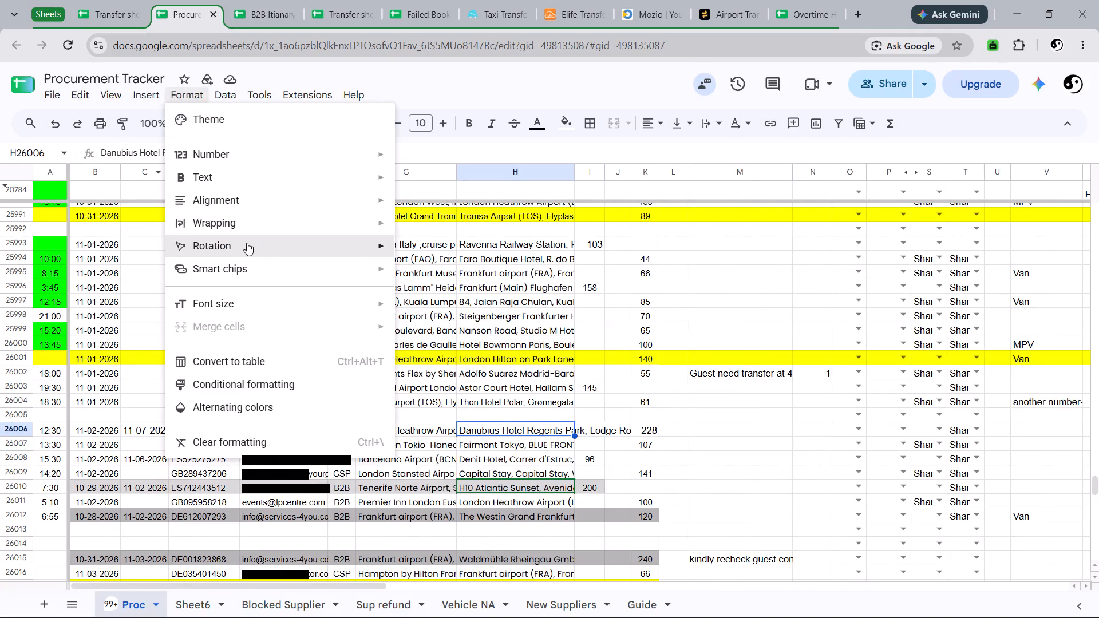
{"action": "left_click", "coordinate": [477, 274]}
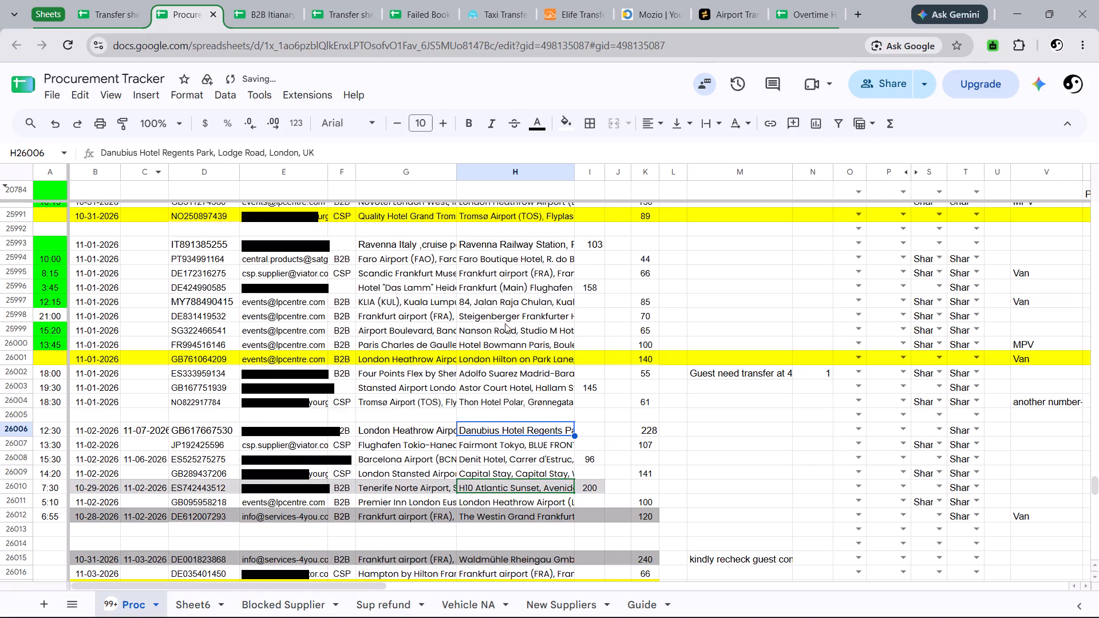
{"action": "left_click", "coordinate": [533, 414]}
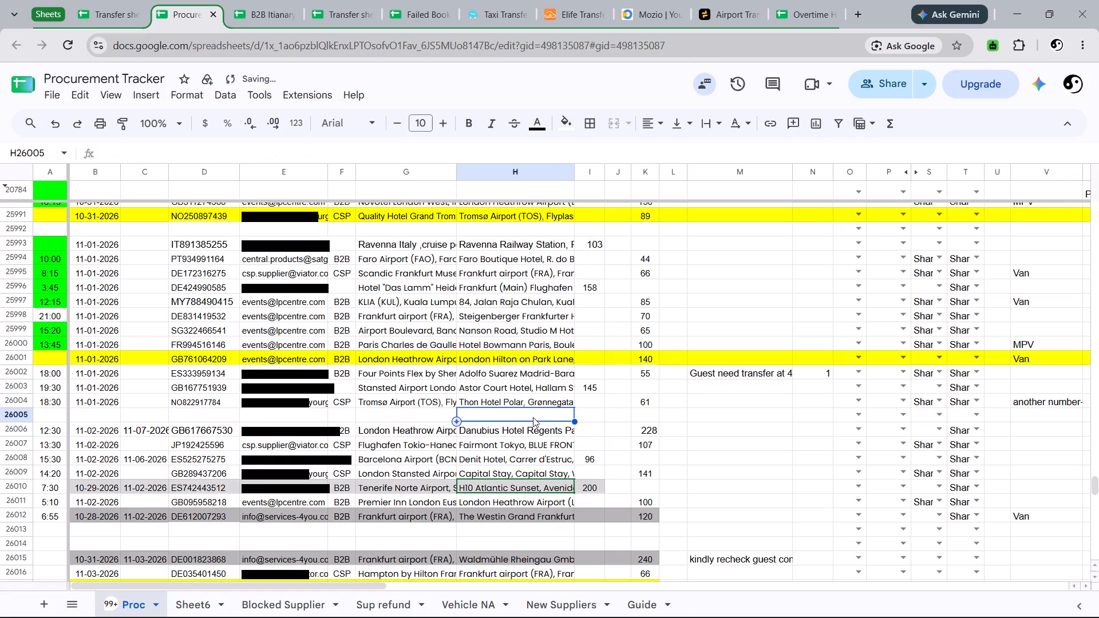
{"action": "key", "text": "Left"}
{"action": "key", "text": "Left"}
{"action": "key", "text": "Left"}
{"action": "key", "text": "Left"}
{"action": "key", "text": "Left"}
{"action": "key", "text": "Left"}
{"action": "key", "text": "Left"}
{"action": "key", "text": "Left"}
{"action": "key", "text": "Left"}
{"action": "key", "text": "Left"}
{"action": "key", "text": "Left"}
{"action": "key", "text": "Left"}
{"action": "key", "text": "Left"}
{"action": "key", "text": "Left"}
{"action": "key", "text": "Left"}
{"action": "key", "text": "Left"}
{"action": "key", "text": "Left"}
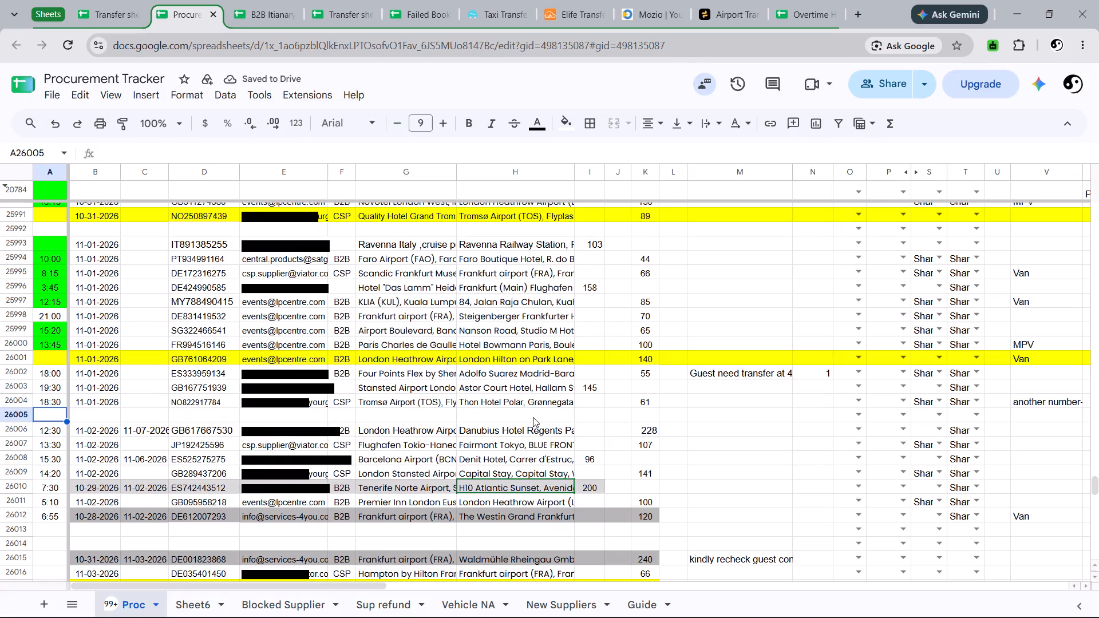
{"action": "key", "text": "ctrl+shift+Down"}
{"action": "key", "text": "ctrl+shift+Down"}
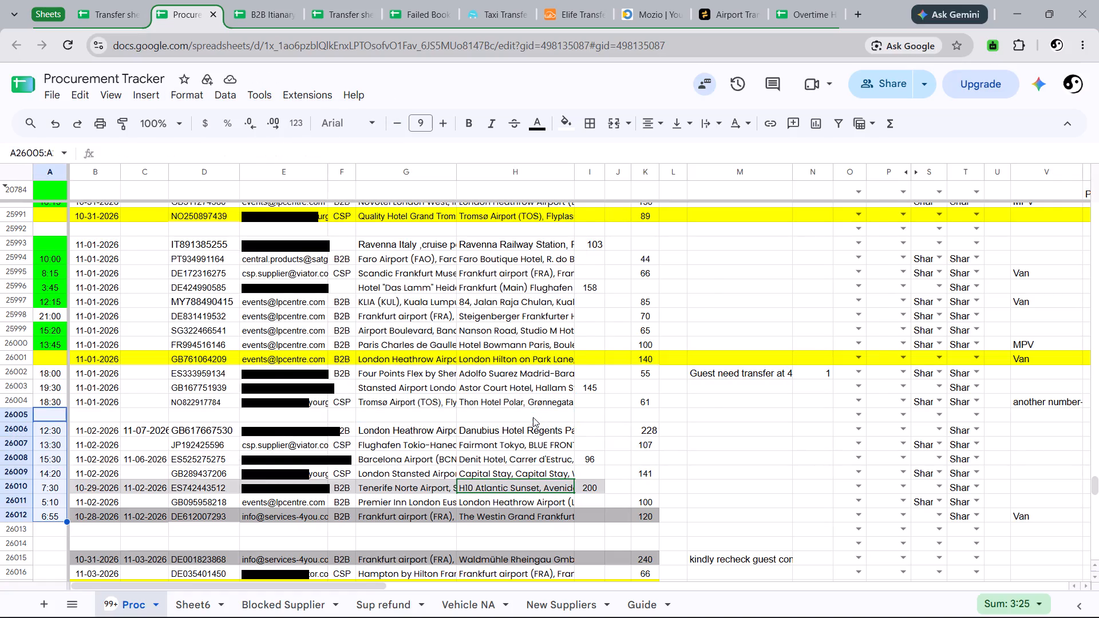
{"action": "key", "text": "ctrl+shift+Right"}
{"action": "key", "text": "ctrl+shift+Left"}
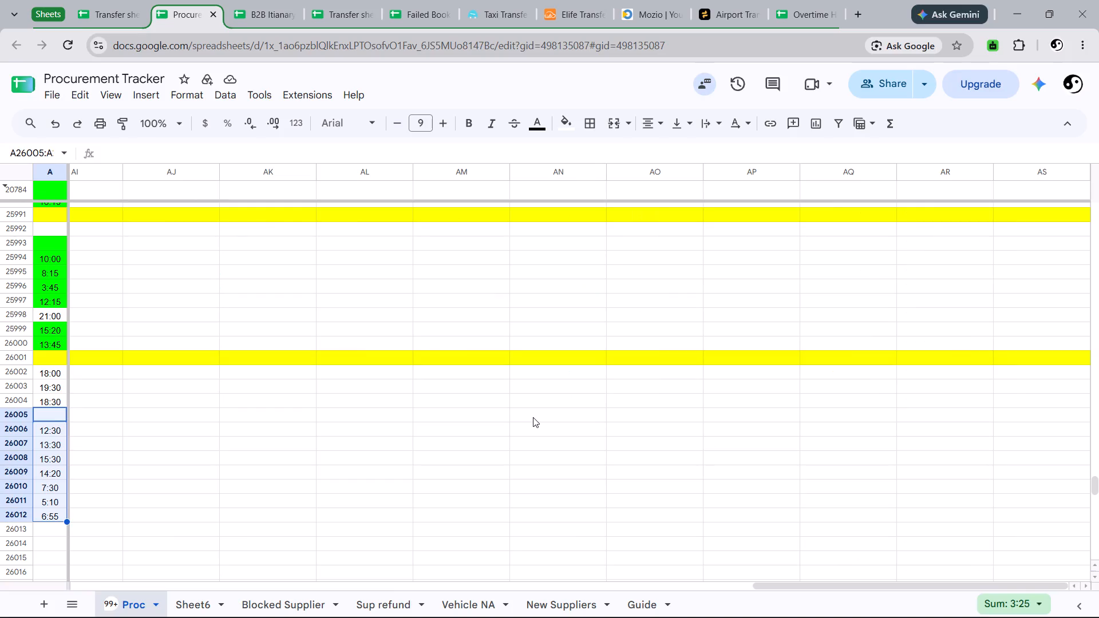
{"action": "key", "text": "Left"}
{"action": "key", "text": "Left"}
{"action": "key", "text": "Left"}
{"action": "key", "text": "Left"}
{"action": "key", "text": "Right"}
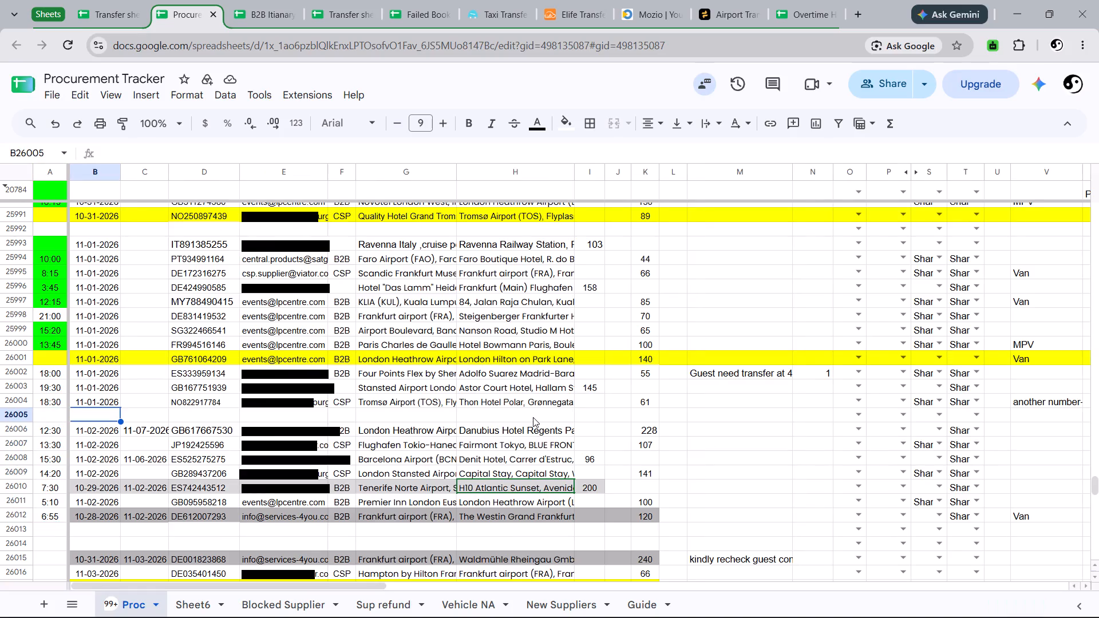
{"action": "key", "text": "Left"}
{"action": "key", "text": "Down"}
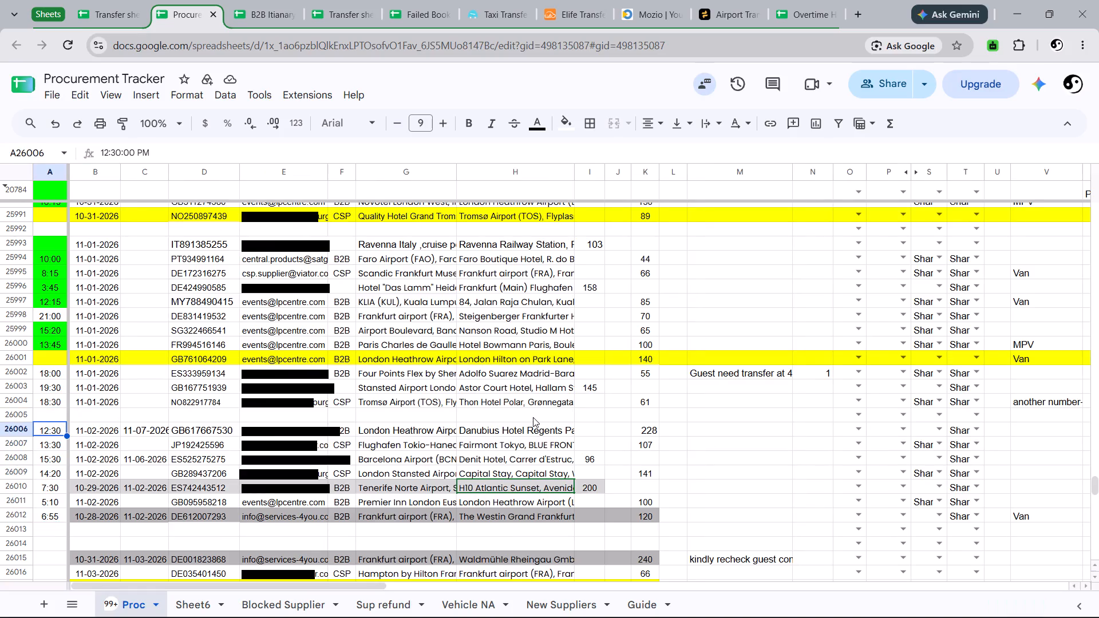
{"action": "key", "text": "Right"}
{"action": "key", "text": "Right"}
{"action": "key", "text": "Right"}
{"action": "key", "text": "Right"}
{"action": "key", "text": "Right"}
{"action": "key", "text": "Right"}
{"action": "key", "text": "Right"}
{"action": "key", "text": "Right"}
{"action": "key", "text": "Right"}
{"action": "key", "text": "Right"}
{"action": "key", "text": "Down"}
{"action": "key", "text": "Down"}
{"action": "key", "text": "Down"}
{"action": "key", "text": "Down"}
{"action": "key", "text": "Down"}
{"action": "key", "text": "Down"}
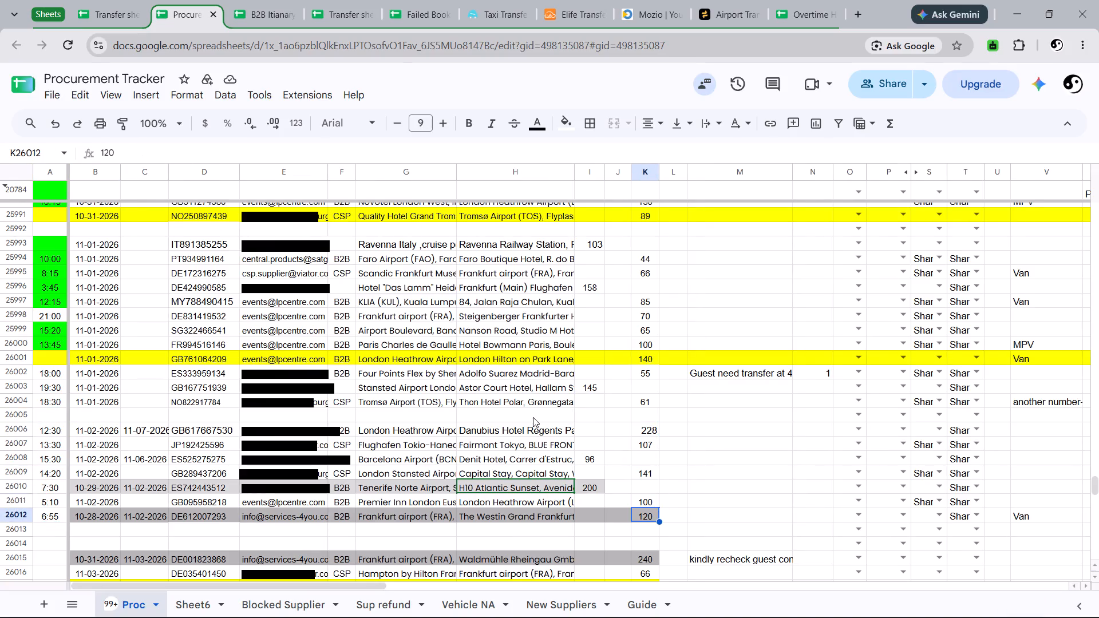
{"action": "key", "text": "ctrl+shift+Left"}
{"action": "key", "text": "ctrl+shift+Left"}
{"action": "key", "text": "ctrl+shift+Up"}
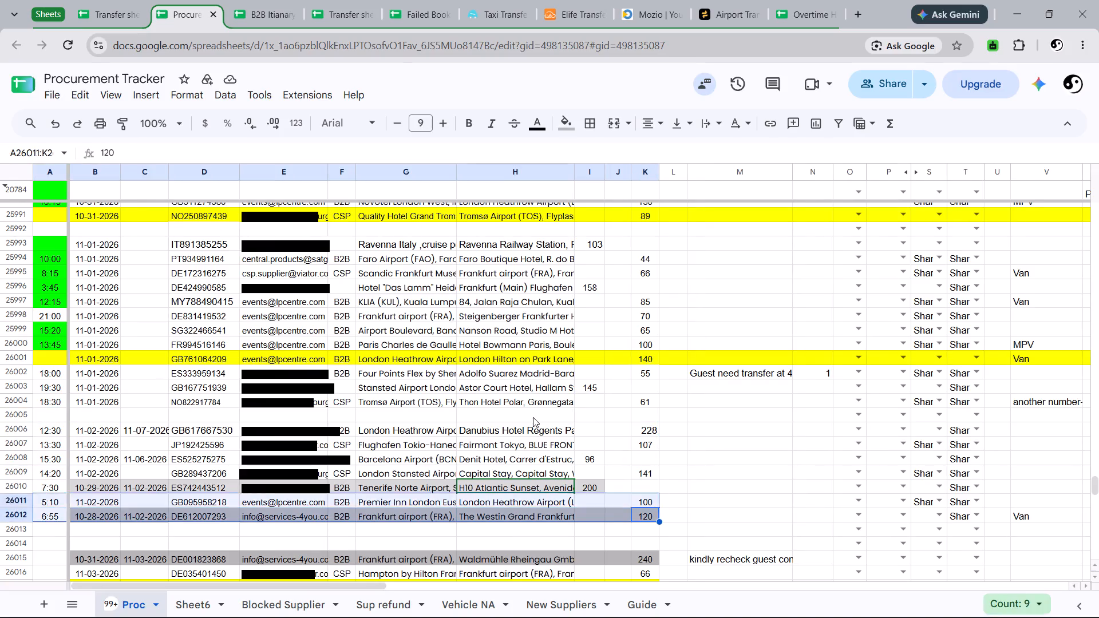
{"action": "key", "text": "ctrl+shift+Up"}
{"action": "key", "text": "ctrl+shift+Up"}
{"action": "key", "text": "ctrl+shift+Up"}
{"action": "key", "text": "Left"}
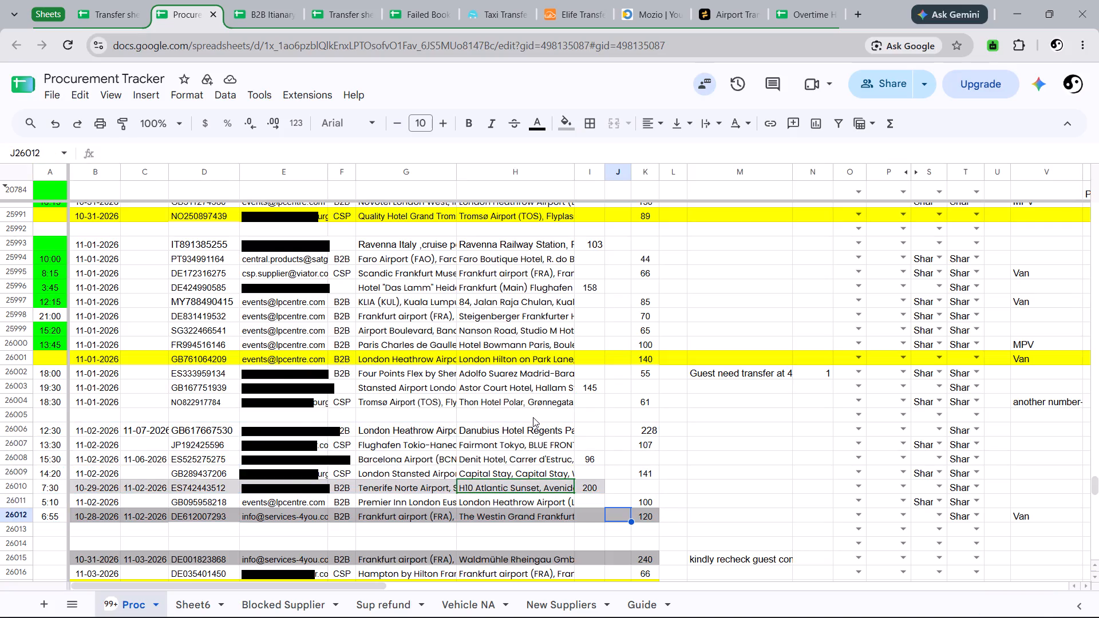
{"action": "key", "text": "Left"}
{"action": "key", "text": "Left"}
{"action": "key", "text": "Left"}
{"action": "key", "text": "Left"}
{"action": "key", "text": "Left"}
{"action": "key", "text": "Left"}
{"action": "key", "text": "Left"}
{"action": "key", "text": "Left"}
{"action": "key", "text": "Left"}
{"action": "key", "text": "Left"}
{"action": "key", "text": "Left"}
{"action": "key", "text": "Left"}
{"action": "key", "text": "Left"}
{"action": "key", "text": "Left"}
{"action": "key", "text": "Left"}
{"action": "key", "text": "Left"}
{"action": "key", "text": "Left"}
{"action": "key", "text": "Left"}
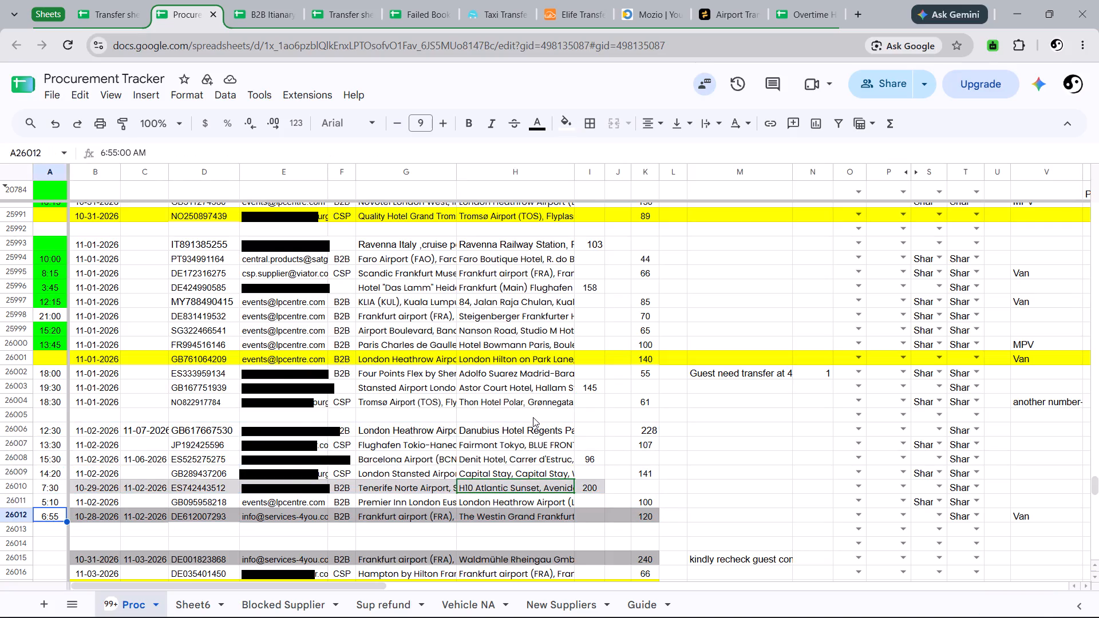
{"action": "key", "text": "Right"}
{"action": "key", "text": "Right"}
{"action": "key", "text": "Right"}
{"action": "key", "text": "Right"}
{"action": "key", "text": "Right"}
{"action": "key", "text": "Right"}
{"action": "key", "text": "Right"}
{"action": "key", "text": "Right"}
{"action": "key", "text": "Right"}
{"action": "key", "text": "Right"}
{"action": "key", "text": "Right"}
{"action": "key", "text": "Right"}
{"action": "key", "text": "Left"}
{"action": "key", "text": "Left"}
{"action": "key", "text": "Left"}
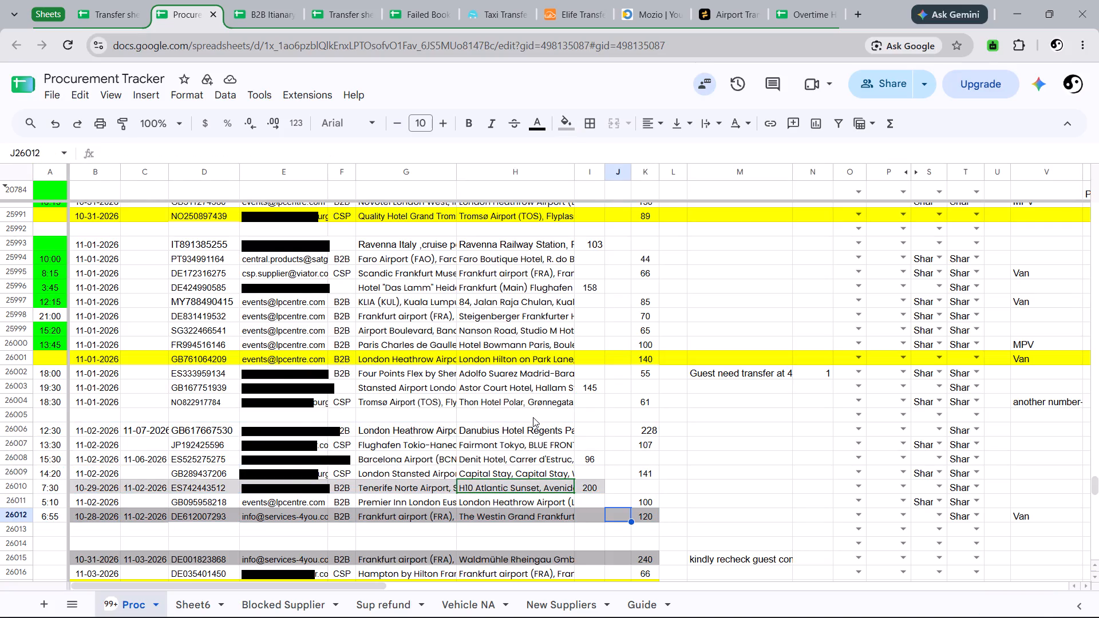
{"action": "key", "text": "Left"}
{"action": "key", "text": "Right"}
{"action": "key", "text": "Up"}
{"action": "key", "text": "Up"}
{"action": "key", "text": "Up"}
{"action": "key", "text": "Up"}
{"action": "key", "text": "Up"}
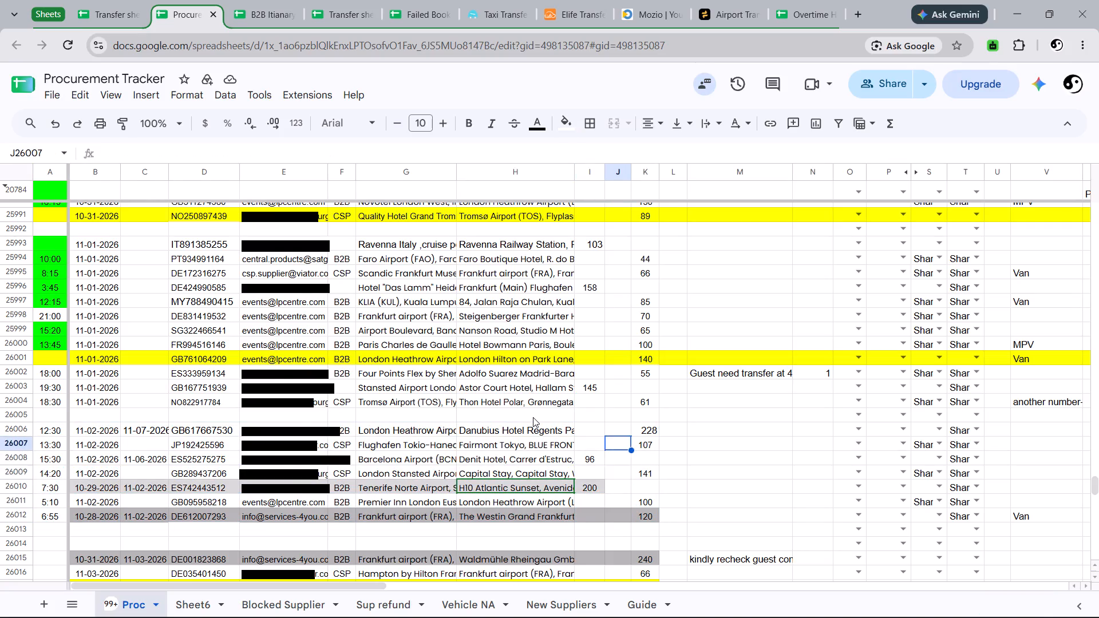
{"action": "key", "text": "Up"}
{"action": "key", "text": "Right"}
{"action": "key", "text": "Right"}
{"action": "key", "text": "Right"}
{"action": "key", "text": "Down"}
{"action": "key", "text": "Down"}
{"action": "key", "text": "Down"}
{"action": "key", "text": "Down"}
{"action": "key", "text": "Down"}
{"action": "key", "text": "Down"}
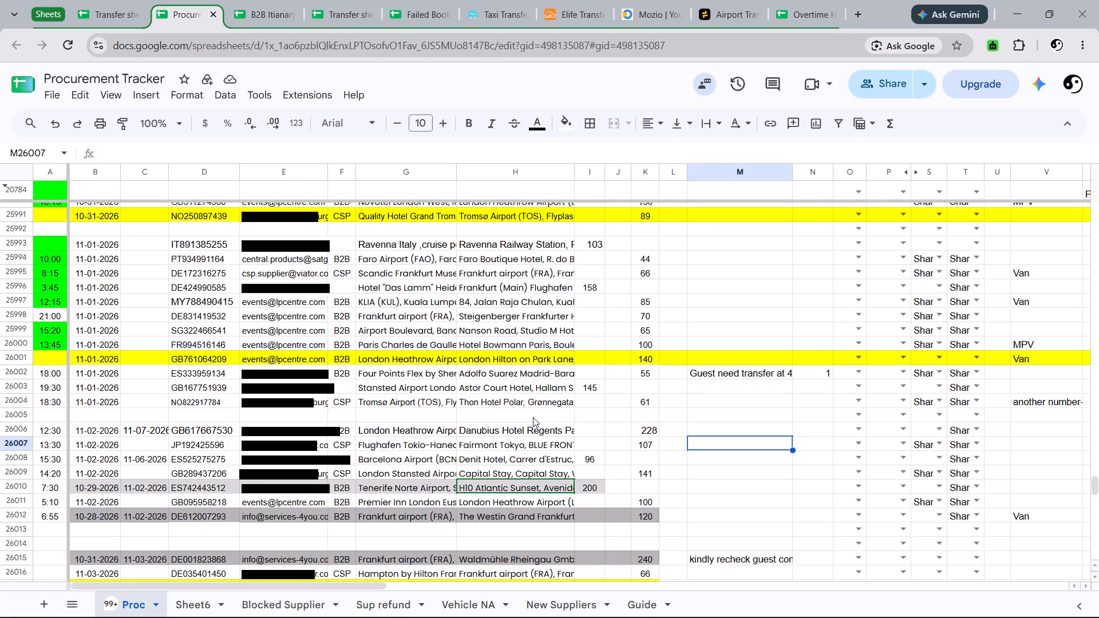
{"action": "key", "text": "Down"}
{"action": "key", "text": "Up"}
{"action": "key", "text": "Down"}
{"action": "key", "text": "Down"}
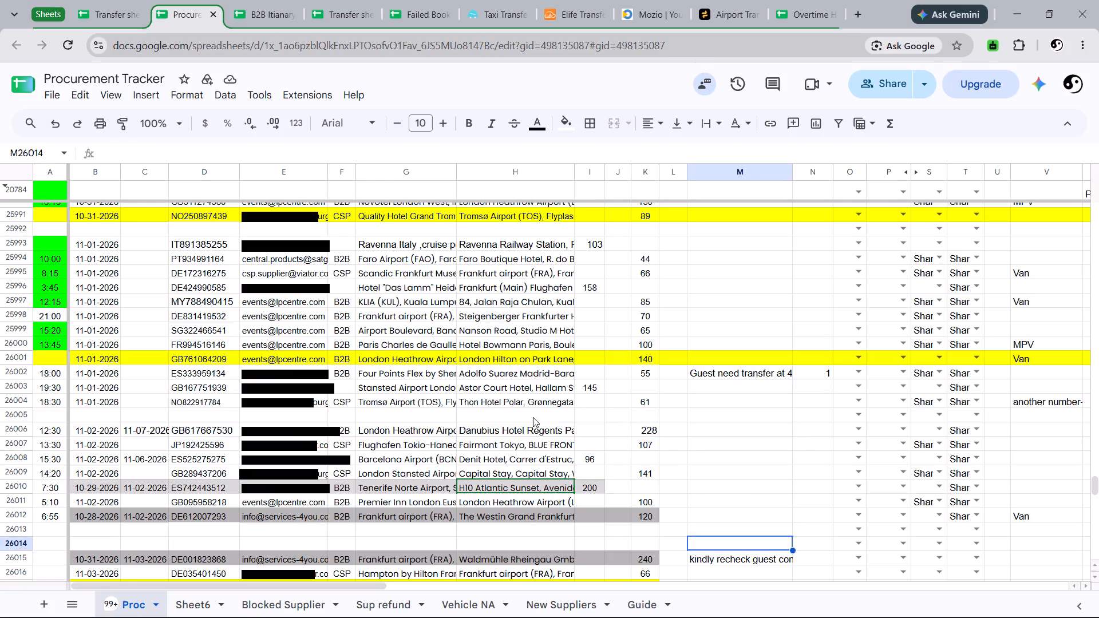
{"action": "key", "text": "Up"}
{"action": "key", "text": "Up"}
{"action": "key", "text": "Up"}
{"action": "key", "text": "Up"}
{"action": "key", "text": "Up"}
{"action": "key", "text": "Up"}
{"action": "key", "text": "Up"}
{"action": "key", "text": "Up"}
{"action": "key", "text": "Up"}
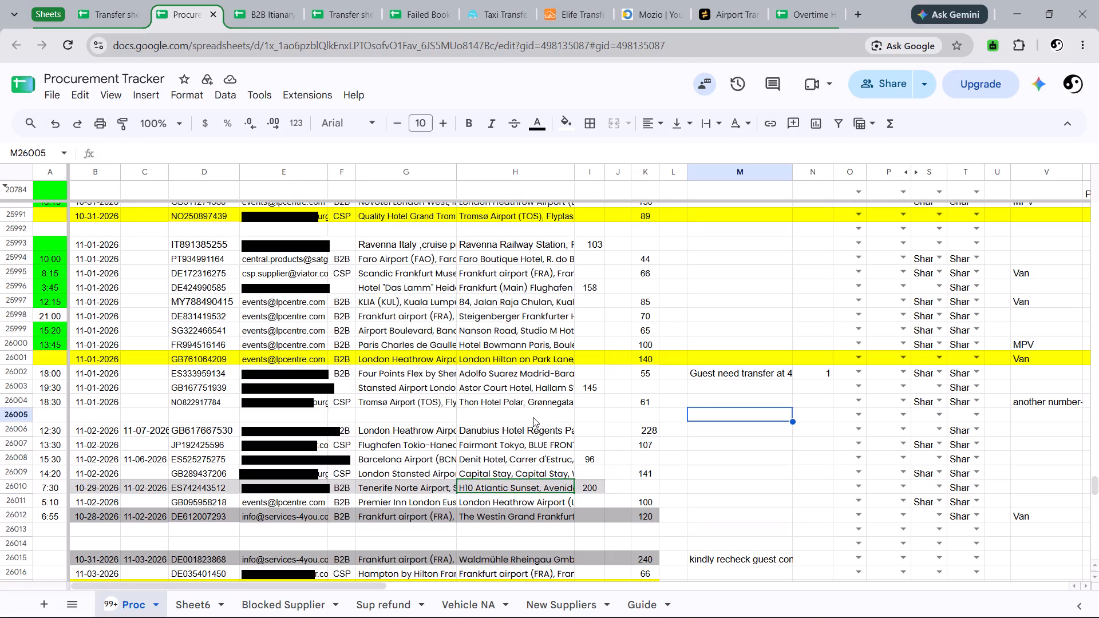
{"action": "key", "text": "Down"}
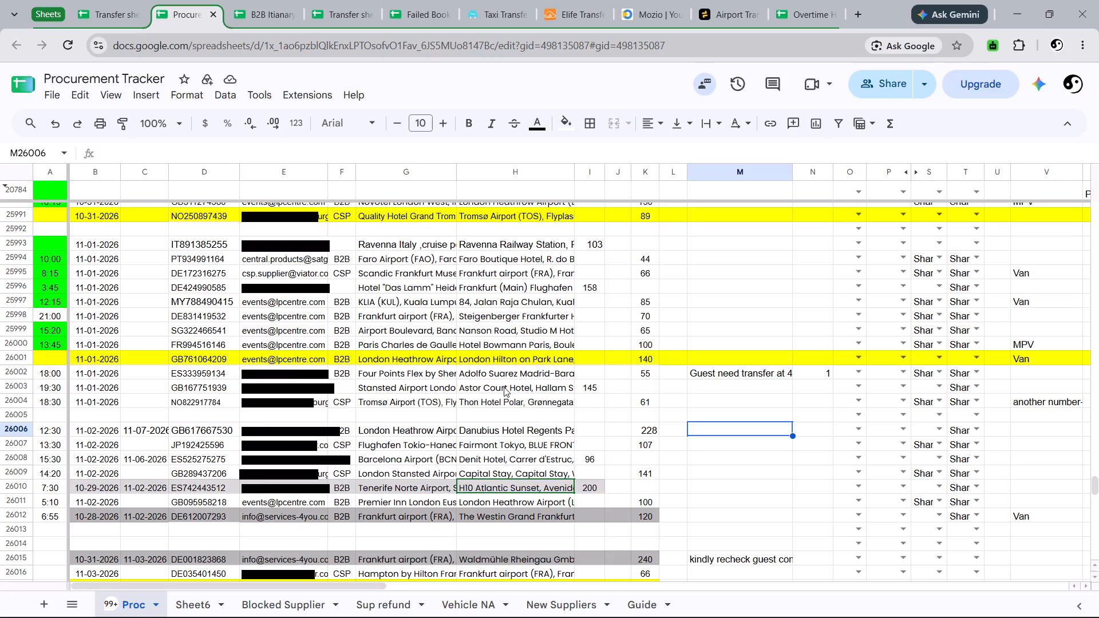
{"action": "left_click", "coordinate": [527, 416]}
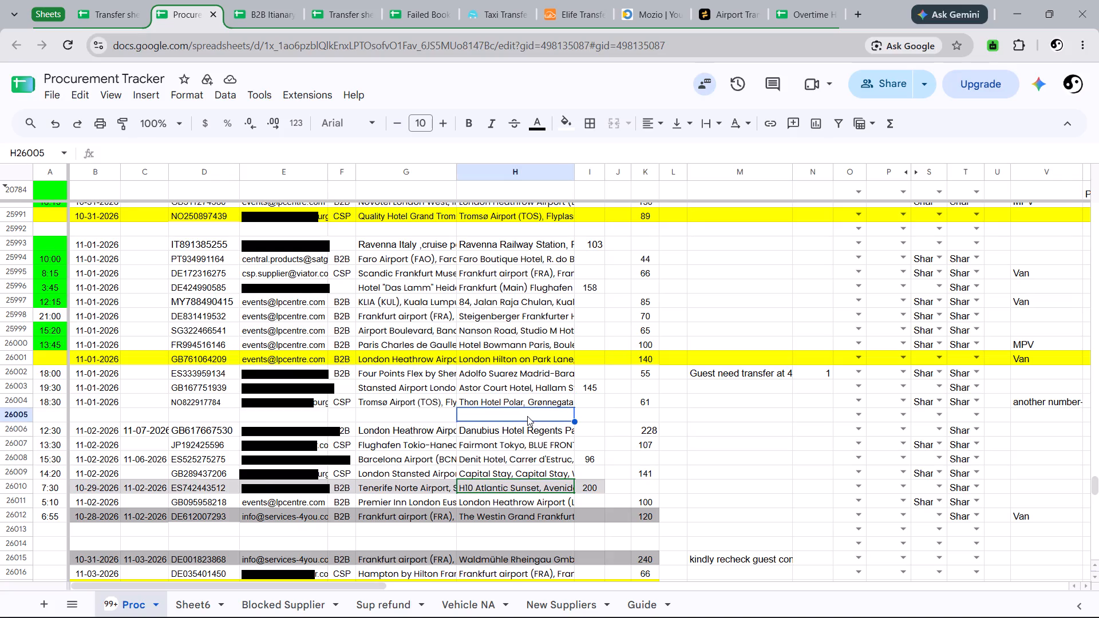
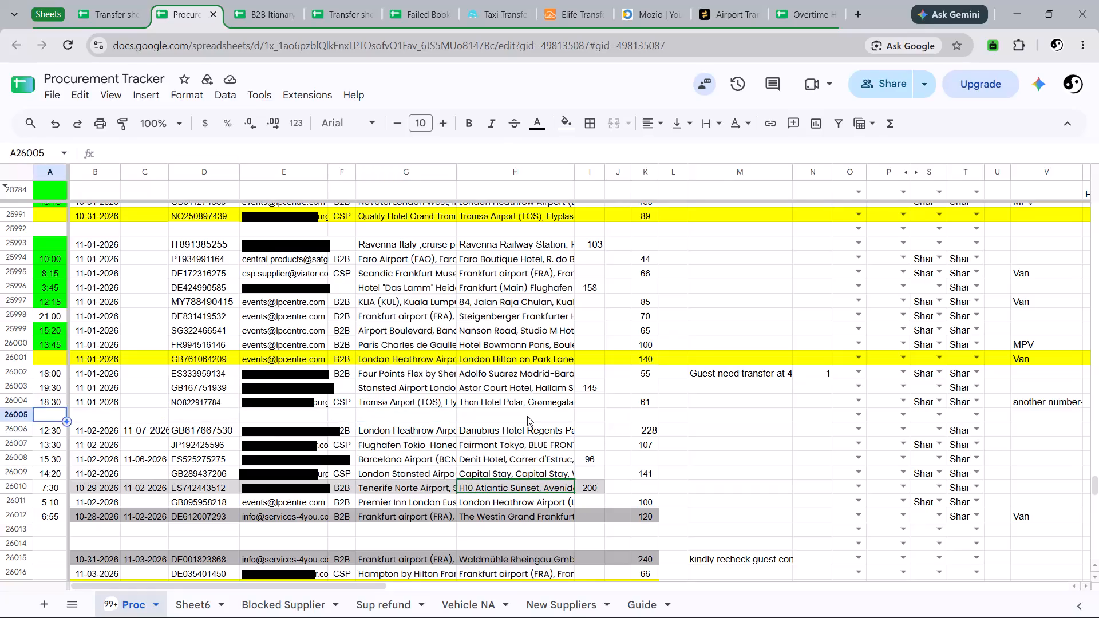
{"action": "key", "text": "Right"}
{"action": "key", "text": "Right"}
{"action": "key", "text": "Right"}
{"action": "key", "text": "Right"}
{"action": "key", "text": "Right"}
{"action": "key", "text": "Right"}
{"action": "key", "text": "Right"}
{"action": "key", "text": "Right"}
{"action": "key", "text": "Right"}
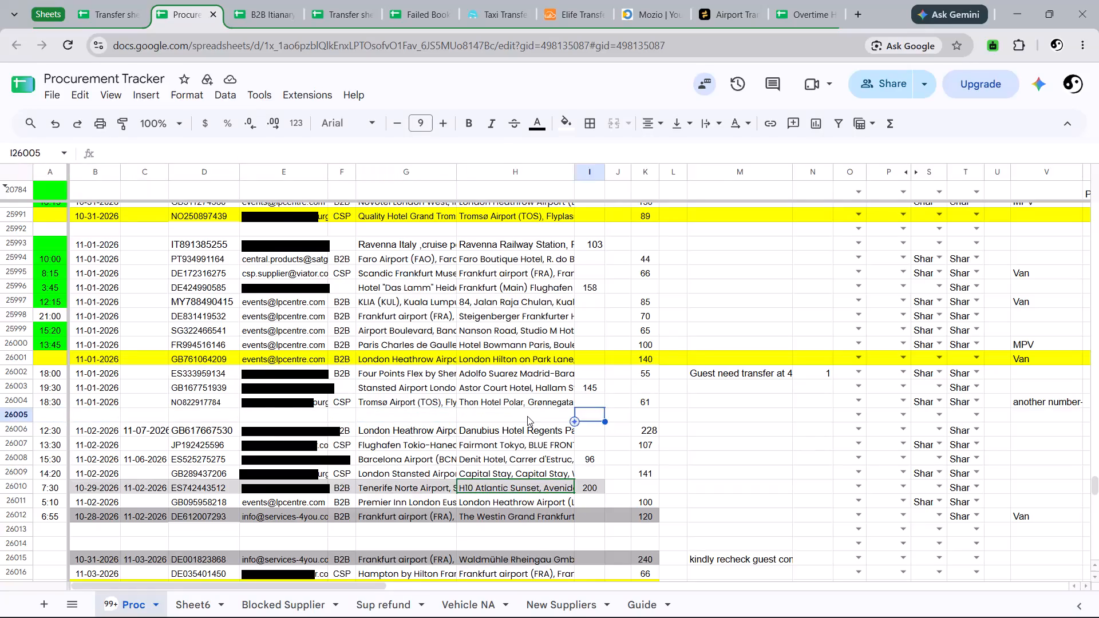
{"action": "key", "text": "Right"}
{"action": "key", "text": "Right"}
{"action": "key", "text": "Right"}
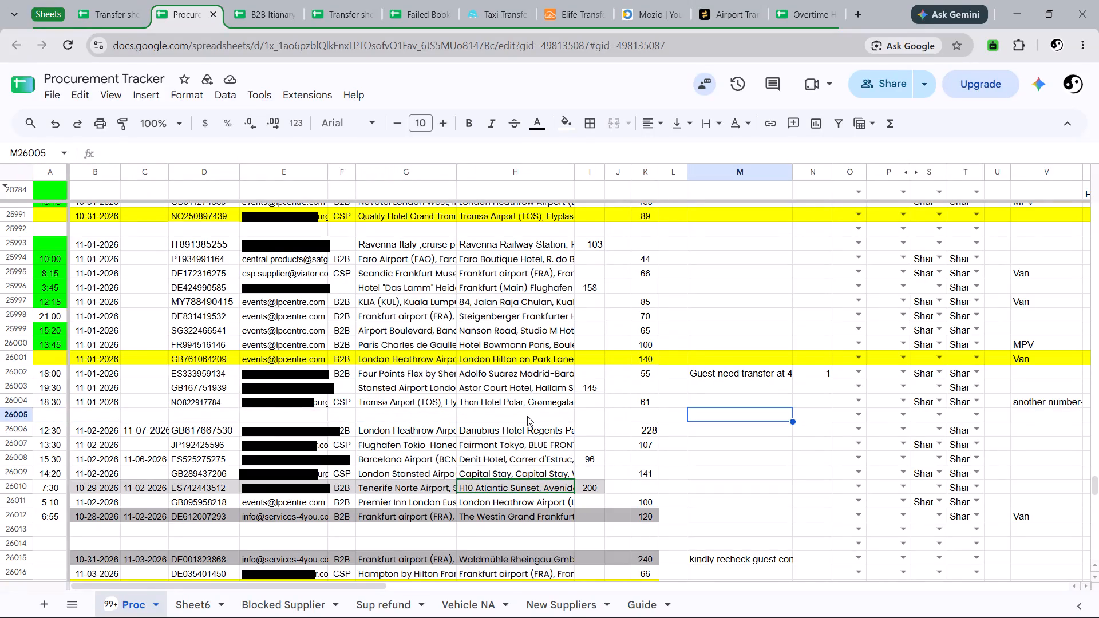
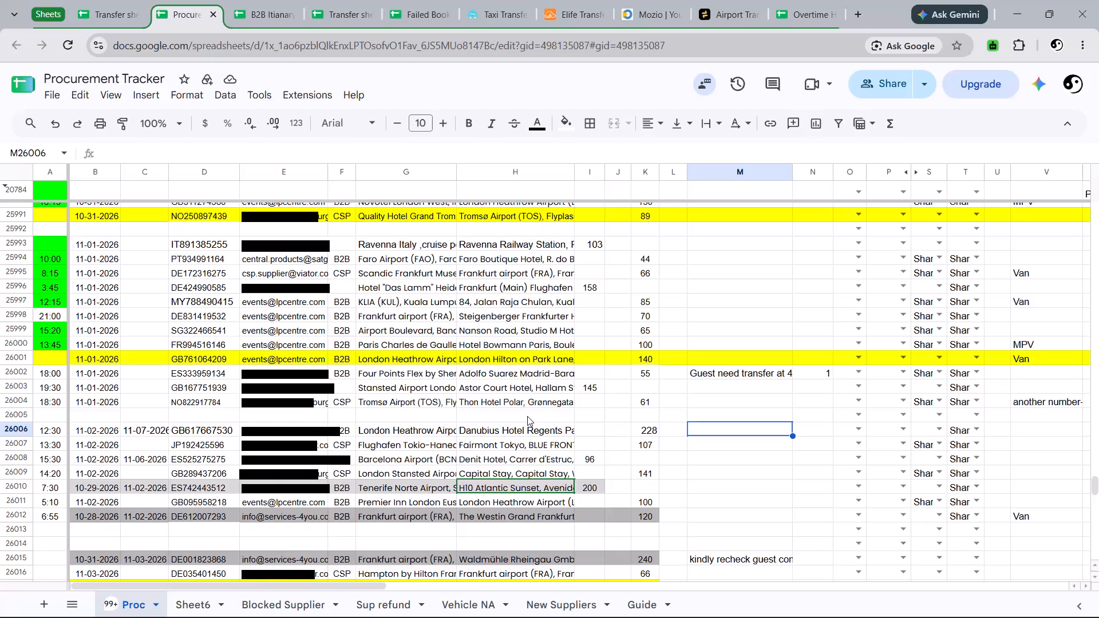
{"action": "key", "text": "Down"}
{"action": "key", "text": "Right"}
{"action": "key", "text": "Right"}
{"action": "key", "text": "Right"}
{"action": "key", "text": "Right"}
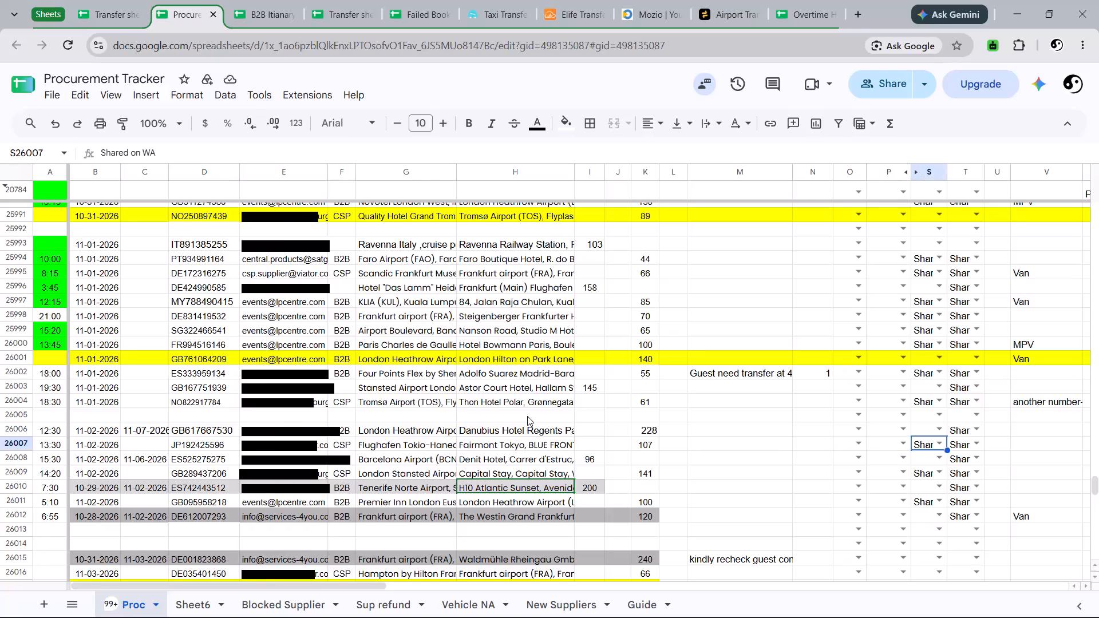
{"action": "key", "text": "Left"}
{"action": "key", "text": "Left"}
{"action": "key", "text": "Left"}
{"action": "key", "text": "Left"}
{"action": "key", "text": "Left"}
{"action": "key", "text": "Left"}
{"action": "key", "text": "Left"}
{"action": "key", "text": "Left"}
{"action": "key", "text": "Left"}
{"action": "key", "text": "Left"}
{"action": "key", "text": "Left"}
{"action": "key", "text": "Left"}
{"action": "key", "text": "Left"}
{"action": "key", "text": "Left"}
{"action": "key", "text": "Left"}
{"action": "key", "text": "Left"}
{"action": "key", "text": "Left"}
{"action": "key", "text": "Left"}
{"action": "key", "text": "Left"}
{"action": "key", "text": "Left"}
{"action": "key", "text": "Right"}
{"action": "key", "text": "Right"}
{"action": "key", "text": "Right"}
{"action": "key", "text": "Right"}
{"action": "key", "text": "Right"}
{"action": "key", "text": "Right"}
{"action": "key", "text": "Right"}
{"action": "key", "text": "Right"}
{"action": "key", "text": "Right"}
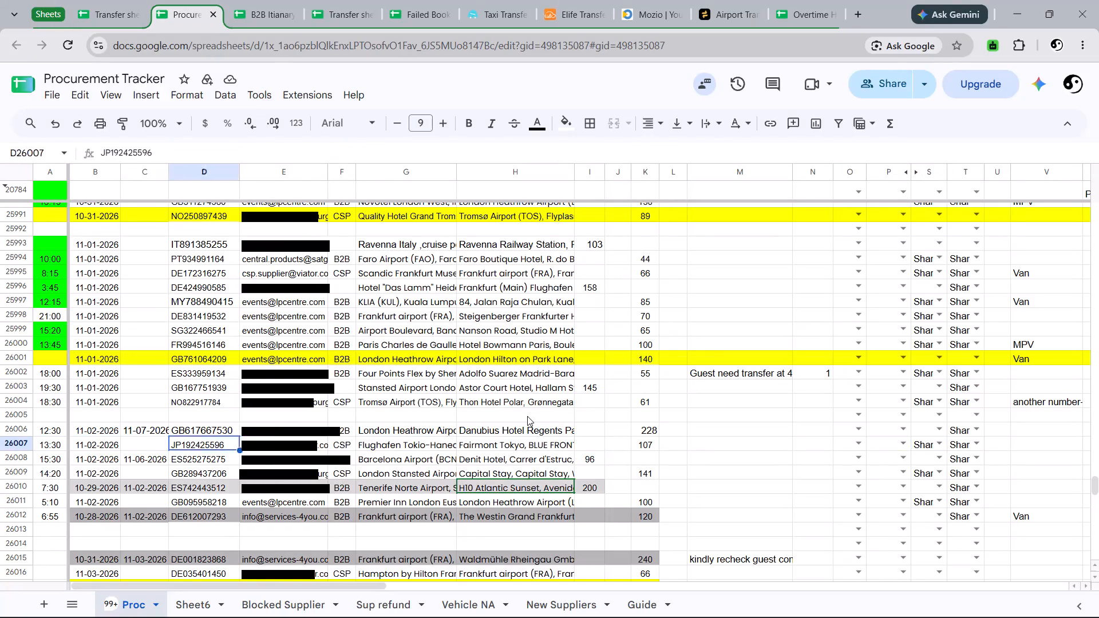
{"action": "key", "text": "Right"}
{"action": "key", "text": "Right"}
{"action": "key", "text": "Right"}
{"action": "key", "text": "Right"}
{"action": "key", "text": "Right"}
{"action": "key", "text": "Right"}
{"action": "key", "text": "Right"}
{"action": "key", "text": "Right"}
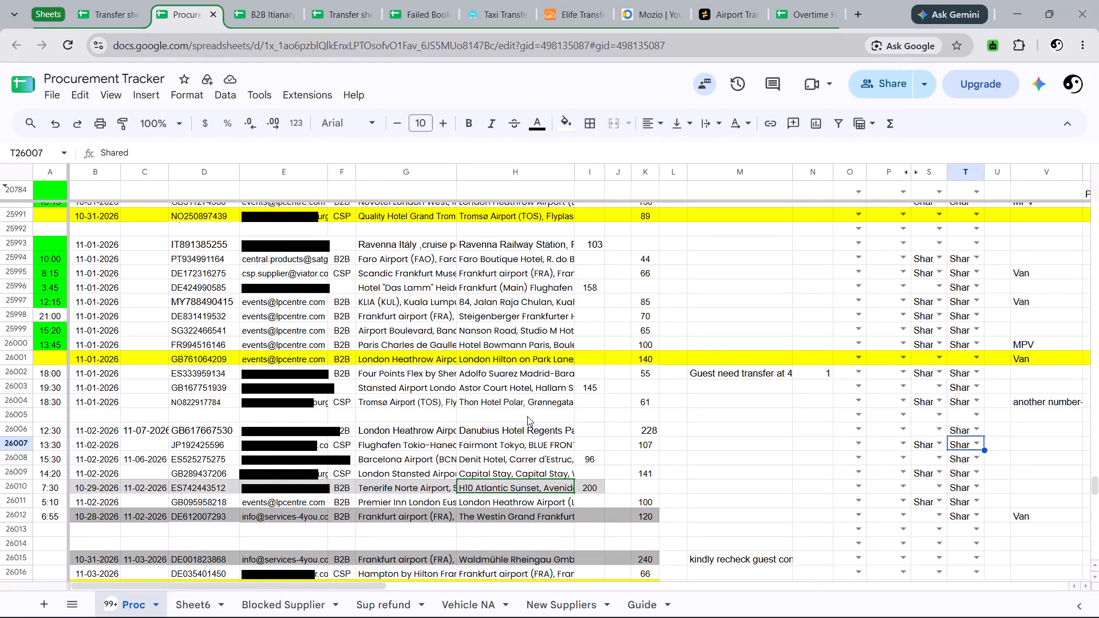
{"action": "key", "text": "Left"}
{"action": "key", "text": "Left"}
{"action": "key", "text": "Down"}
{"action": "key", "text": "Down"}
{"action": "key", "text": "Down"}
{"action": "key", "text": "Down"}
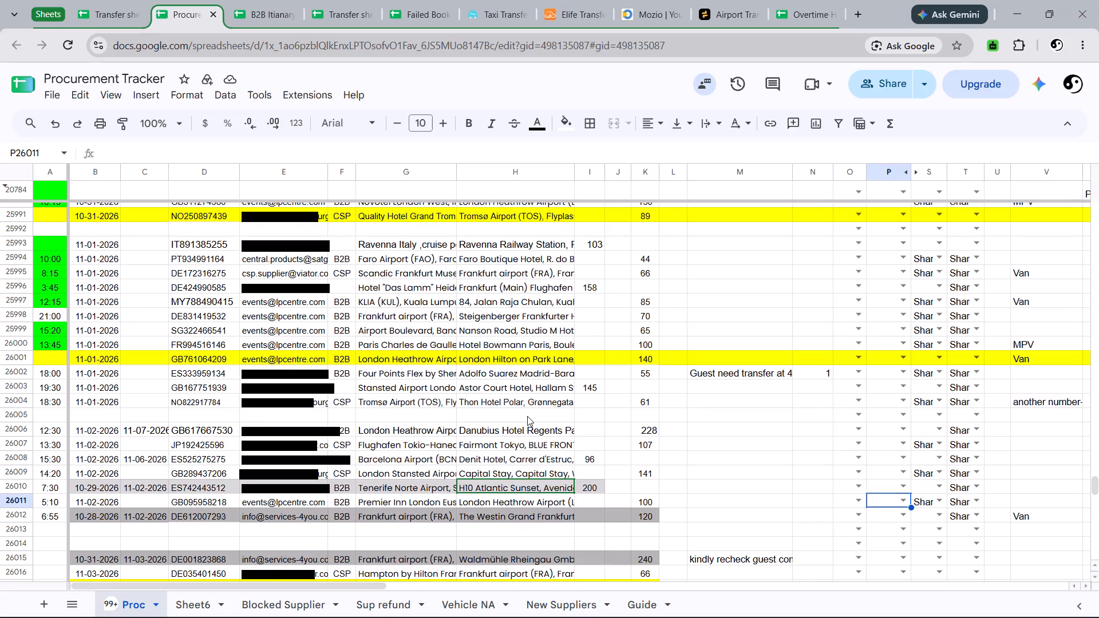
{"action": "key", "text": "Right"}
{"action": "key", "text": "Right"}
{"action": "key", "text": "Left"}
{"action": "key", "text": "Left"}
{"action": "key", "text": "Left"}
{"action": "key", "text": "Left"}
{"action": "key", "text": "Left"}
{"action": "key", "text": "Left"}
{"action": "key", "text": "Left"}
{"action": "key", "text": "Left"}
{"action": "key", "text": "Left"}
{"action": "key", "text": "Left"}
{"action": "key", "text": "Left"}
{"action": "key", "text": "Left"}
{"action": "key", "text": "Left"}
{"action": "key", "text": "Left"}
{"action": "key", "text": "Left"}
{"action": "key", "text": "Left"}
{"action": "key", "text": "Left"}
{"action": "key", "text": "Left"}
{"action": "key", "text": "Left"}
{"action": "key", "text": "Left"}
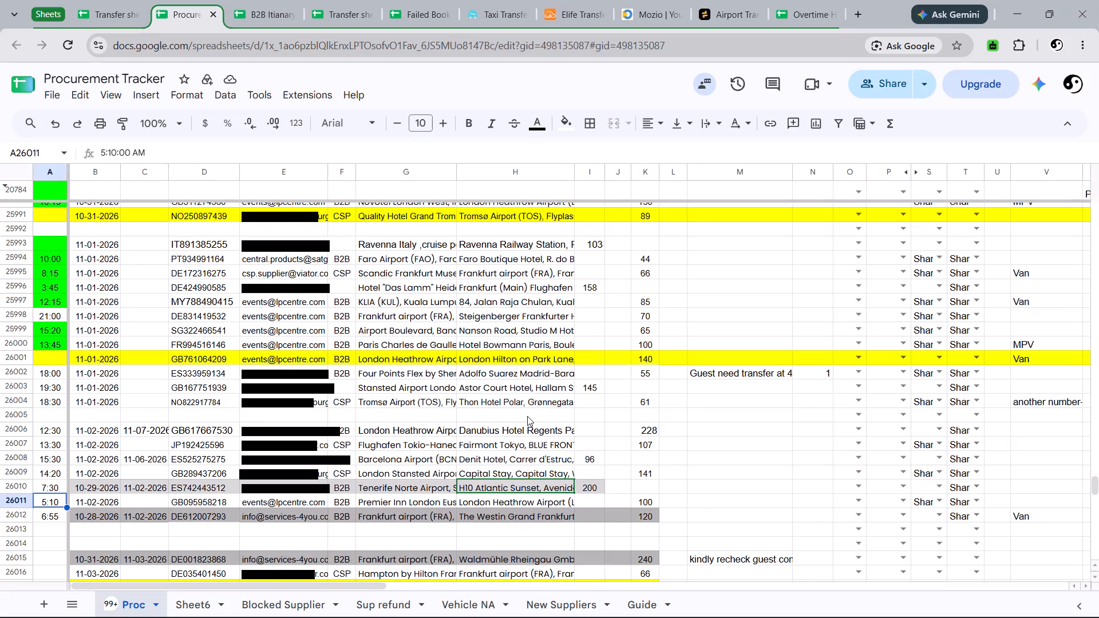
{"action": "key", "text": "Right"}
{"action": "key", "text": "Right"}
{"action": "key", "text": "Right"}
{"action": "key", "text": "Right"}
{"action": "key", "text": "Right"}
{"action": "key", "text": "Right"}
{"action": "key", "text": "Right"}
{"action": "key", "text": "Right"}
{"action": "key", "text": "Right"}
{"action": "key", "text": "Right"}
{"action": "key", "text": "Right"}
{"action": "key", "text": "Right"}
{"action": "key", "text": "Right"}
{"action": "key", "text": "Right"}
{"action": "key", "text": "Right"}
{"action": "key", "text": "Right"}
{"action": "key", "text": "Right"}
{"action": "key", "text": "Right"}
{"action": "key", "text": "Left"}
{"action": "key", "text": "Left"}
{"action": "key", "text": "Left"}
{"action": "key", "text": "Left"}
{"action": "key", "text": "Left"}
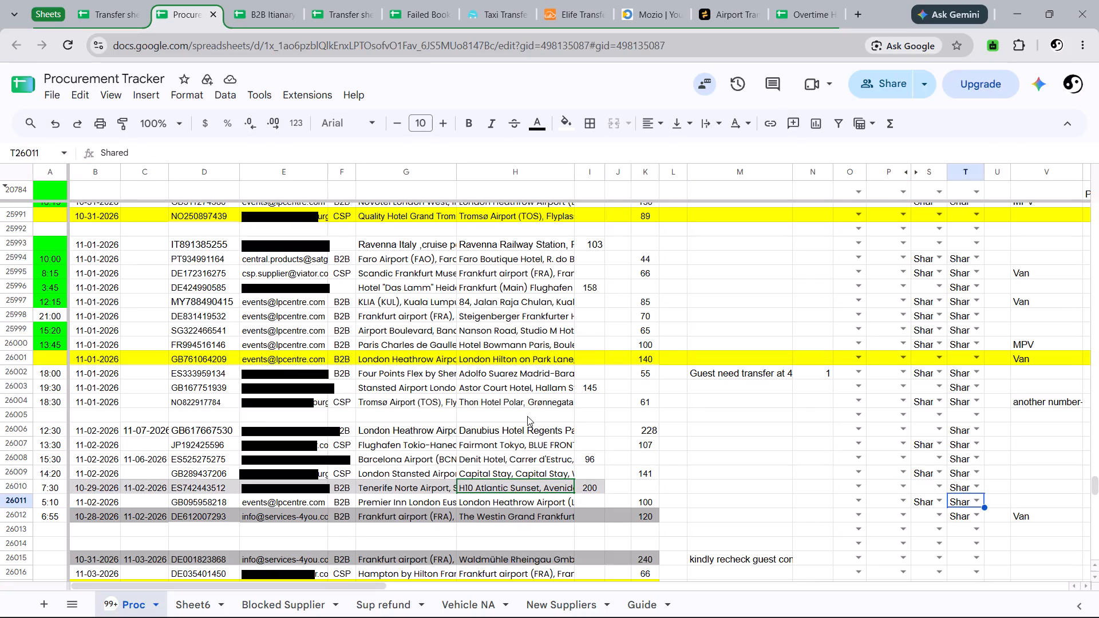
{"action": "key", "text": "Left"}
Look through the block of 11-02-2026 bookings, from row 26006 to row 26012.
{"action": "key", "text": "Up"}
{"action": "key", "text": "Up"}
{"action": "key", "text": "Up"}
{"action": "key", "text": "Up"}
{"action": "key", "text": "Up"}
{"action": "key", "text": "Up"}
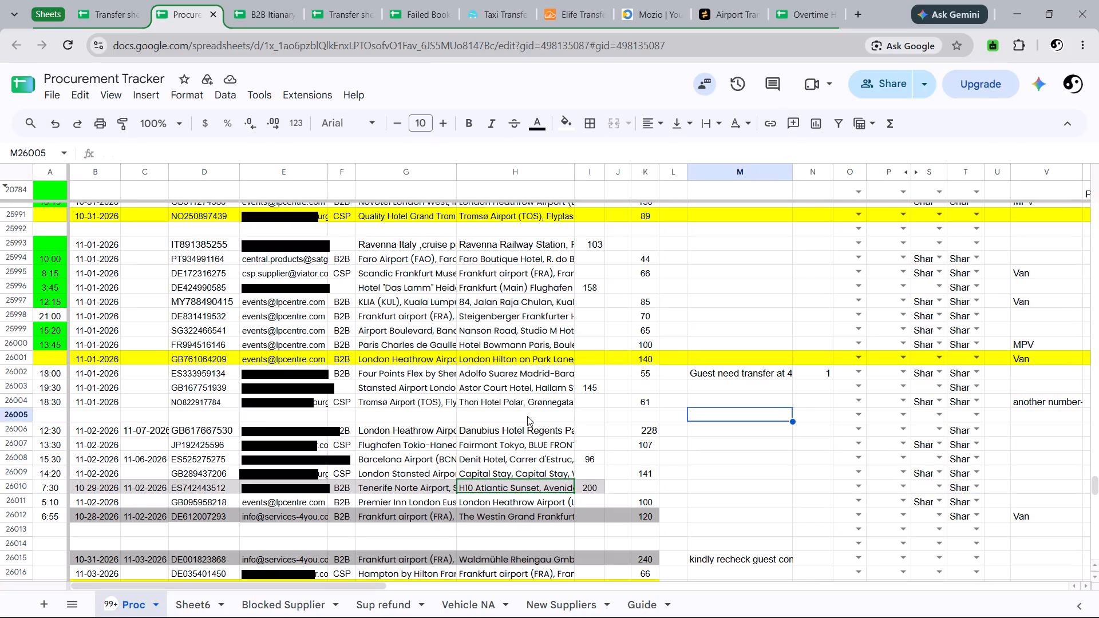
{"action": "key", "text": "Down"}
{"action": "key", "text": "Down"}
{"action": "key", "text": "Down"}
{"action": "key", "text": "Down"}
{"action": "key", "text": "Down"}
{"action": "key", "text": "Down"}
{"action": "key", "text": "Down"}
{"action": "key", "text": "Down"}
{"action": "key", "text": "Up"}
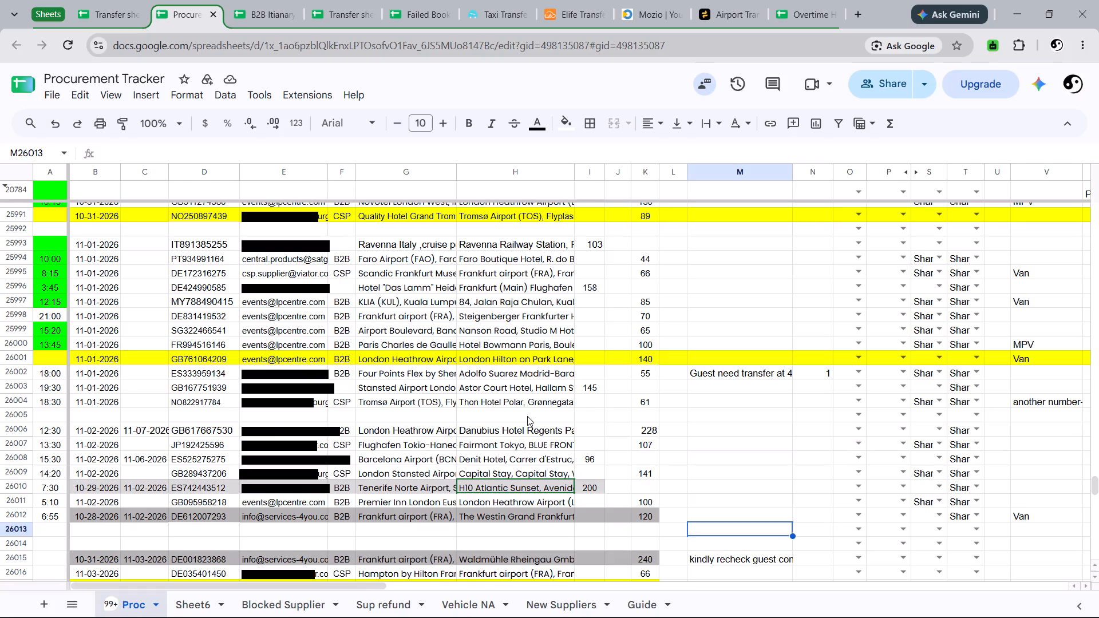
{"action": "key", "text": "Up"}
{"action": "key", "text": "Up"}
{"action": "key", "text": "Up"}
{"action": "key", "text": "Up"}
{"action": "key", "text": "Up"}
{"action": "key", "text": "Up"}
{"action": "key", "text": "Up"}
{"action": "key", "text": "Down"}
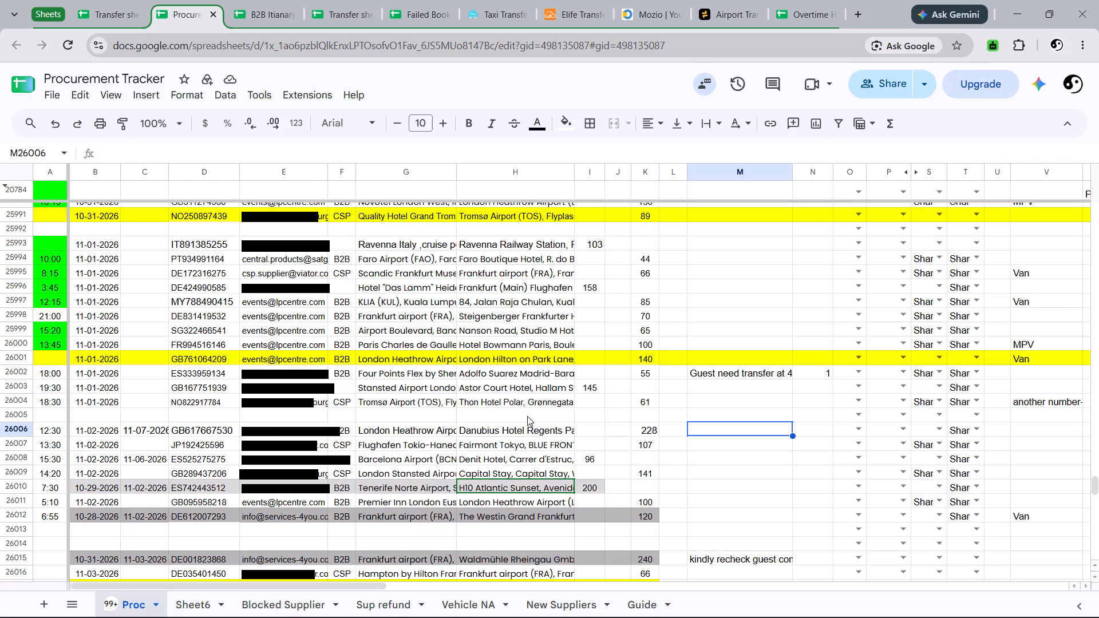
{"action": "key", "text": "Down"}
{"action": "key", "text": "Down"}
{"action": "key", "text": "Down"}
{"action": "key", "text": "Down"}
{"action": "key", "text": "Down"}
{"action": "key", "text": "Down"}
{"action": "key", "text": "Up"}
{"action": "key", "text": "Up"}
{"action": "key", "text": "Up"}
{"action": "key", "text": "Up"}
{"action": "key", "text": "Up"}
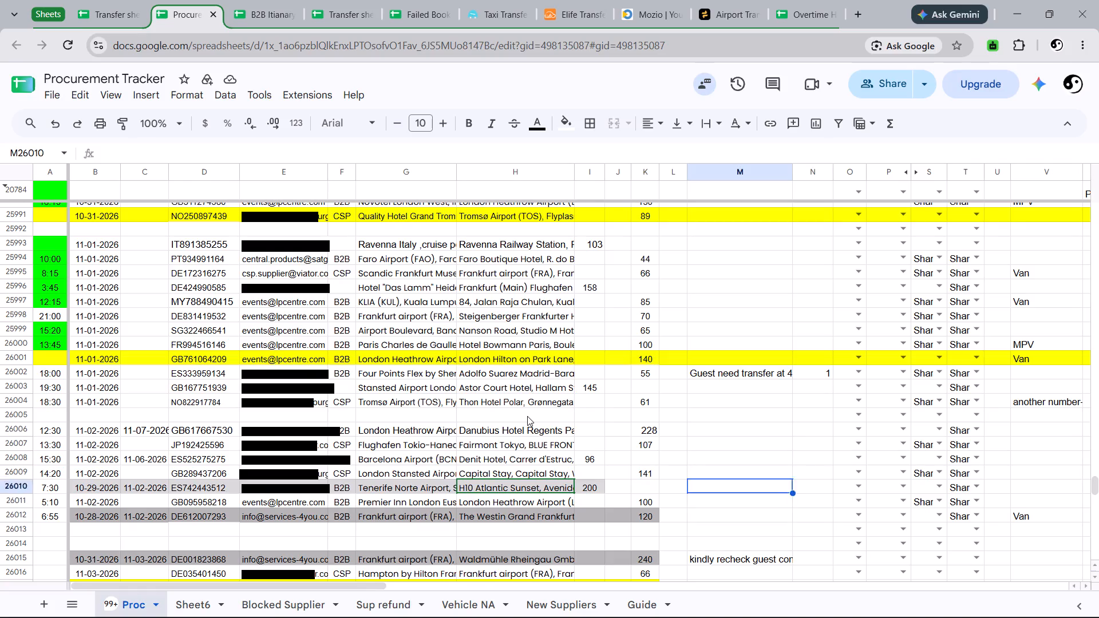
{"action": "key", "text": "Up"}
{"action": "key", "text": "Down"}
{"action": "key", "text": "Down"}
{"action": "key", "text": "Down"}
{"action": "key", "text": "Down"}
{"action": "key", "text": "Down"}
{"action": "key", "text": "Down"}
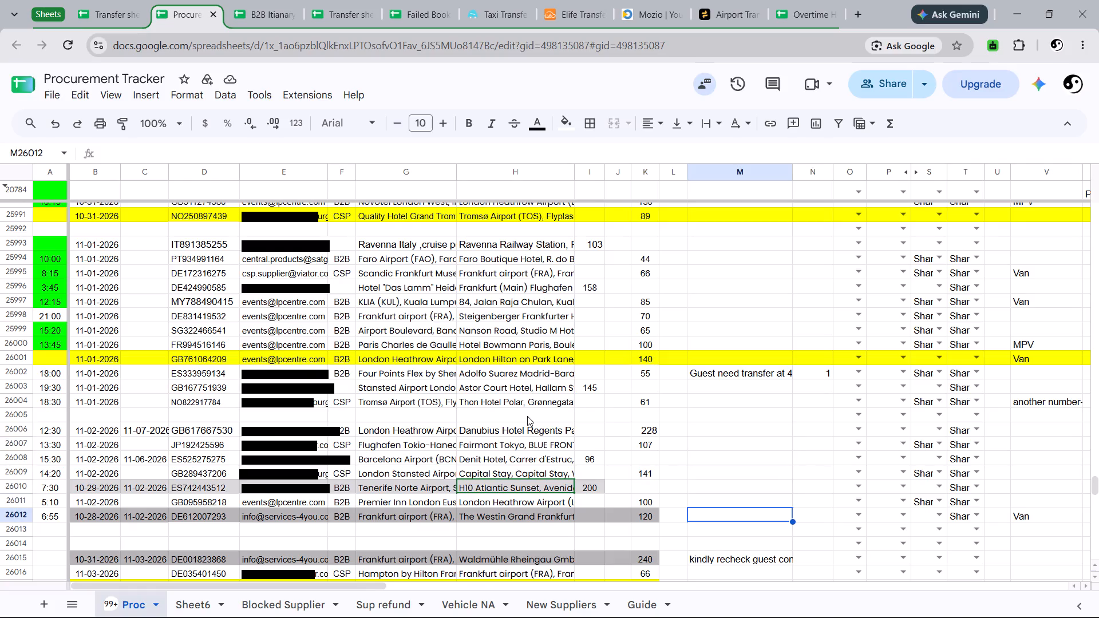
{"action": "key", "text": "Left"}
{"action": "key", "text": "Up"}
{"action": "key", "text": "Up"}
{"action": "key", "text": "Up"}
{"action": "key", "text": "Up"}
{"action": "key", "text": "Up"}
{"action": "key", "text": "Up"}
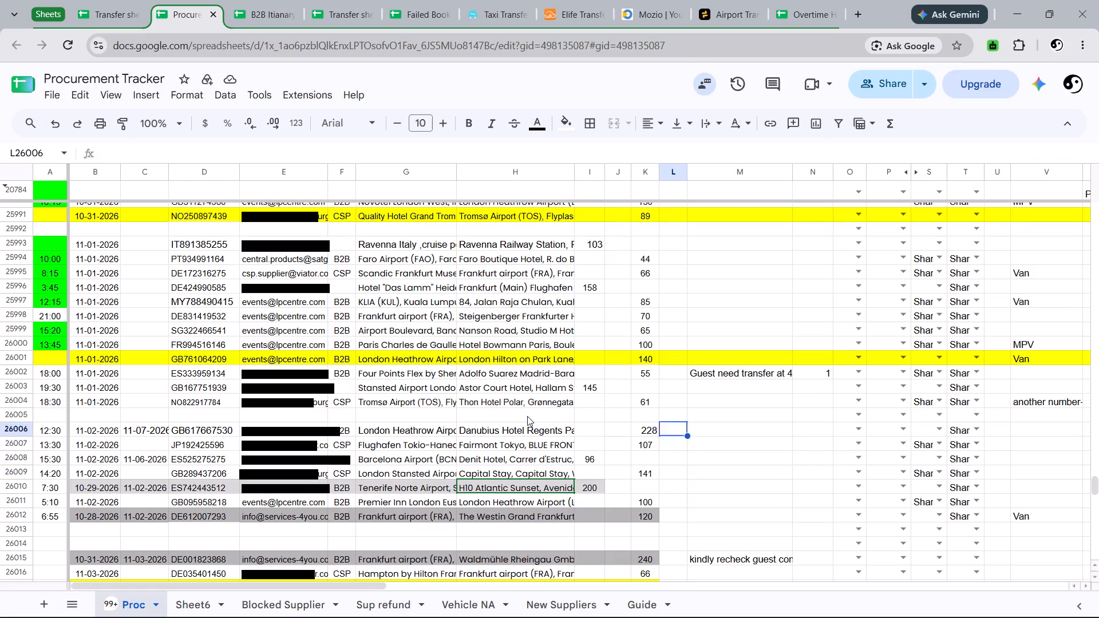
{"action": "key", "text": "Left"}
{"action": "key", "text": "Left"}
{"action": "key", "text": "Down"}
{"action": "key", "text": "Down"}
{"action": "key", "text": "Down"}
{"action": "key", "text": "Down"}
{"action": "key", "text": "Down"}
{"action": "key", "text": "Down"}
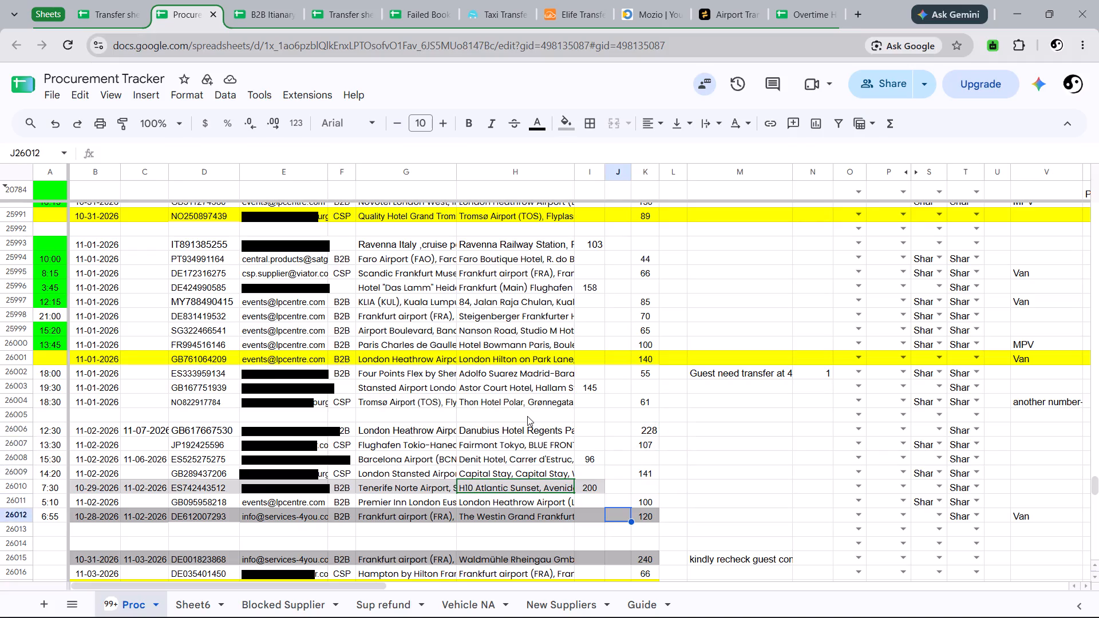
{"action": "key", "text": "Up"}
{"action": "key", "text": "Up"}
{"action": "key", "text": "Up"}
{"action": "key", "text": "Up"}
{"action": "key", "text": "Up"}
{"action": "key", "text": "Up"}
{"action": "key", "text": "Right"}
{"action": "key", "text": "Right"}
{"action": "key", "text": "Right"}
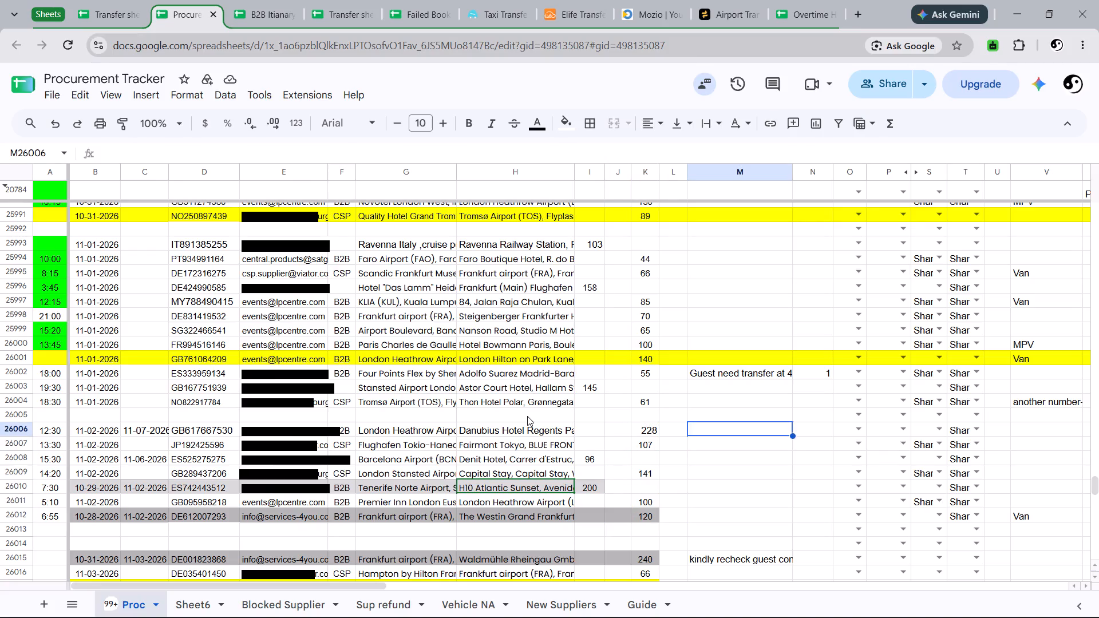
Recheck the 11-02-2026 bookings in rows 26006 to 26012, comparing their price and note columns.
{"action": "key", "text": "Down"}
{"action": "key", "text": "Down"}
{"action": "key", "text": "Down"}
{"action": "key", "text": "Down"}
{"action": "key", "text": "Down"}
{"action": "key", "text": "Down"}
{"action": "key", "text": "Up"}
{"action": "key", "text": "Up"}
{"action": "key", "text": "Up"}
{"action": "key", "text": "Up"}
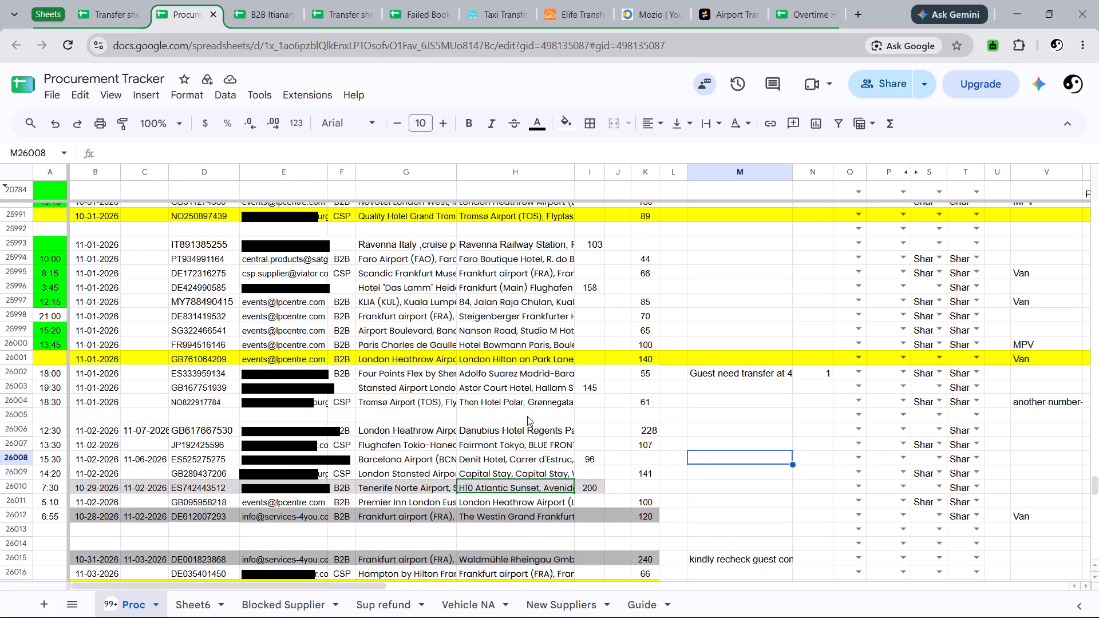
{"action": "key", "text": "Up"}
{"action": "key", "text": "Up"}
{"action": "key", "text": "Left"}
{"action": "key", "text": "Left"}
{"action": "key", "text": "Left"}
{"action": "key", "text": "Down"}
{"action": "key", "text": "Down"}
{"action": "key", "text": "Down"}
{"action": "key", "text": "Down"}
{"action": "key", "text": "Down"}
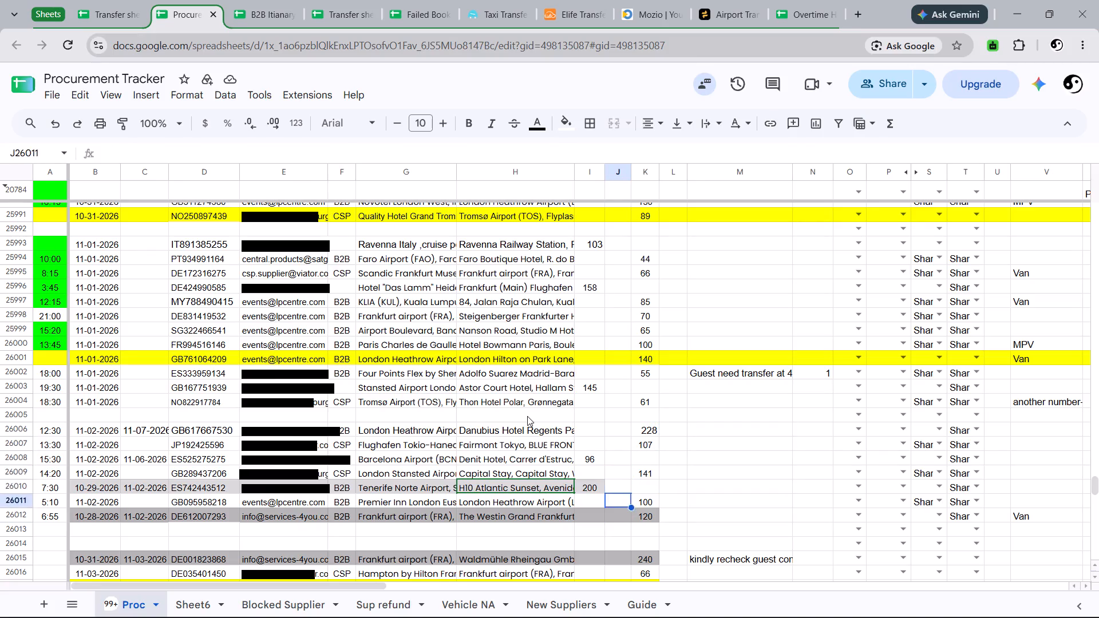
{"action": "key", "text": "Down"}
{"action": "key", "text": "Right"}
{"action": "key", "text": "Right"}
{"action": "key", "text": "Right"}
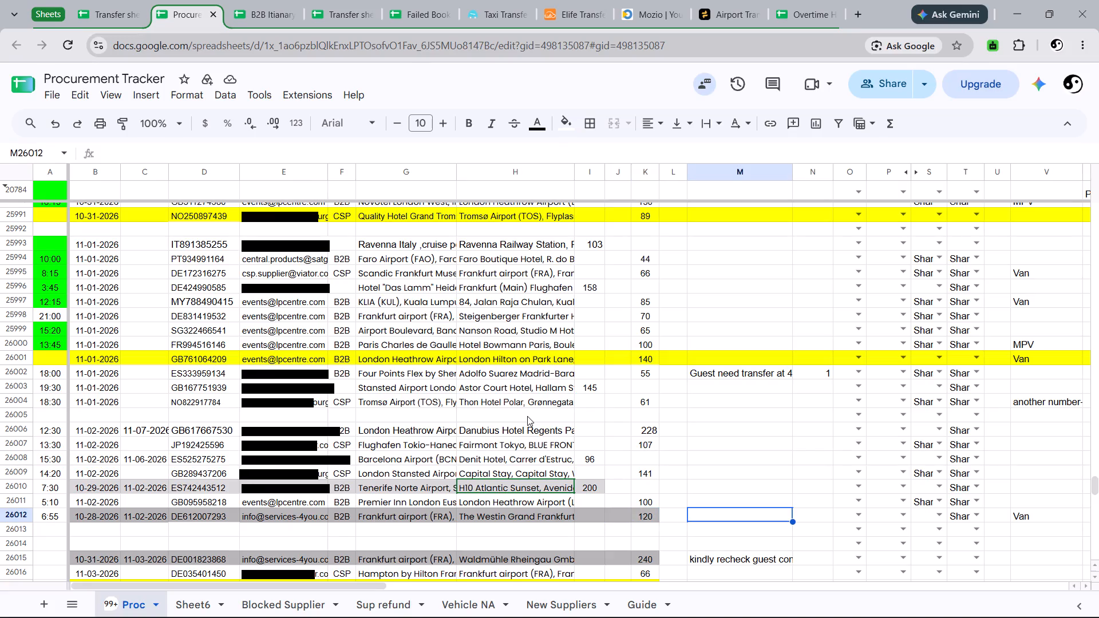
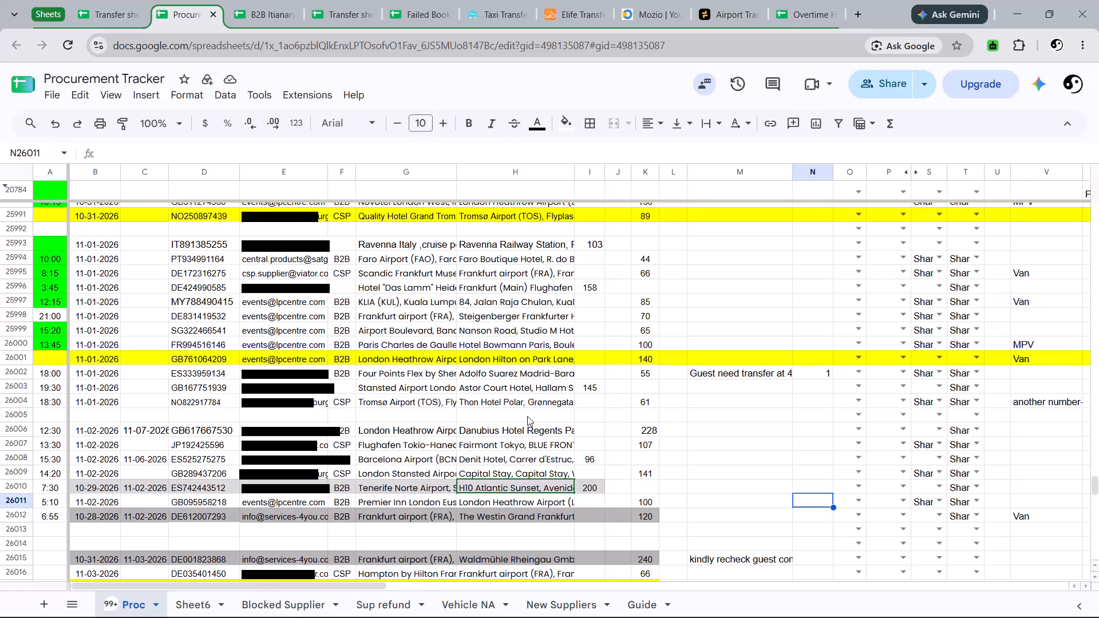
{"action": "key", "text": "Left"}
{"action": "key", "text": "Left"}
{"action": "key", "text": "Left"}
{"action": "key", "text": "Left"}
{"action": "key", "text": "Left"}
{"action": "key", "text": "Left"}
{"action": "key", "text": "Left"}
{"action": "key", "text": "Left"}
{"action": "key", "text": "Left"}
{"action": "key", "text": "Left"}
{"action": "key", "text": "Left"}
{"action": "key", "text": "Left"}
{"action": "key", "text": "Left"}
{"action": "key", "text": "Left"}
{"action": "key", "text": "Left"}
{"action": "key", "text": "Left"}
{"action": "key", "text": "Left"}
{"action": "key", "text": "Left"}
{"action": "key", "text": "Left"}
{"action": "key", "text": "Left"}
{"action": "key", "text": "Left"}
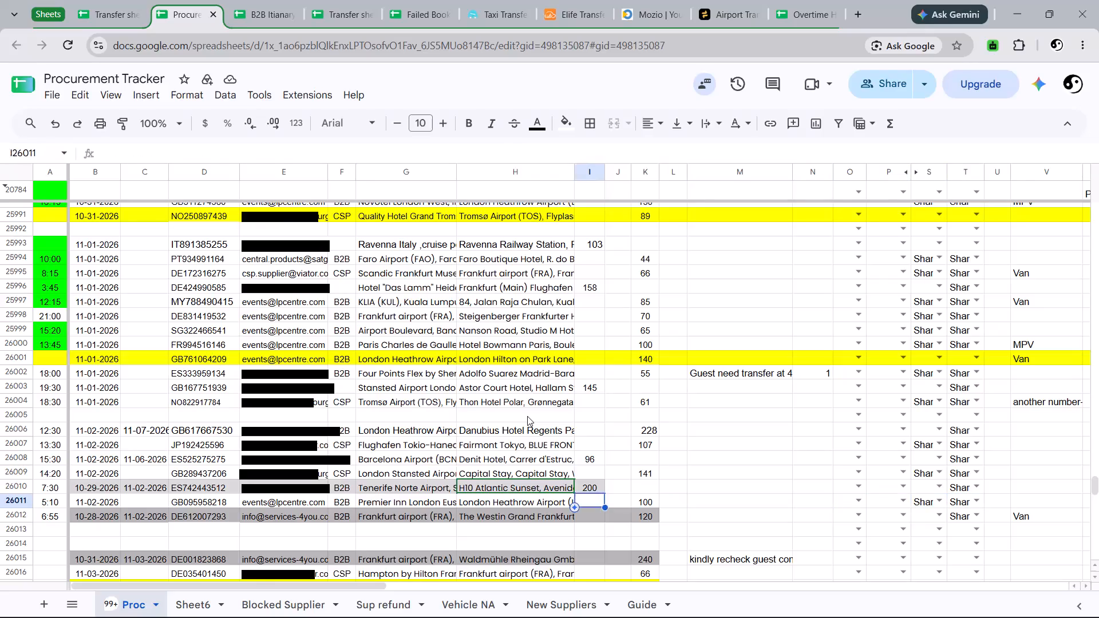
{"action": "key", "text": "Right"}
{"action": "key", "text": "Right"}
{"action": "key", "text": "Right"}
{"action": "key", "text": "Right"}
{"action": "key", "text": "Right"}
{"action": "key", "text": "Right"}
{"action": "key", "text": "Right"}
{"action": "key", "text": "Right"}
{"action": "key", "text": "Right"}
{"action": "key", "text": "Right"}
{"action": "key", "text": "Right"}
{"action": "key", "text": "Right"}
{"action": "key", "text": "Right"}
{"action": "key", "text": "Right"}
{"action": "key", "text": "Right"}
{"action": "key", "text": "Right"}
{"action": "key", "text": "Right"}
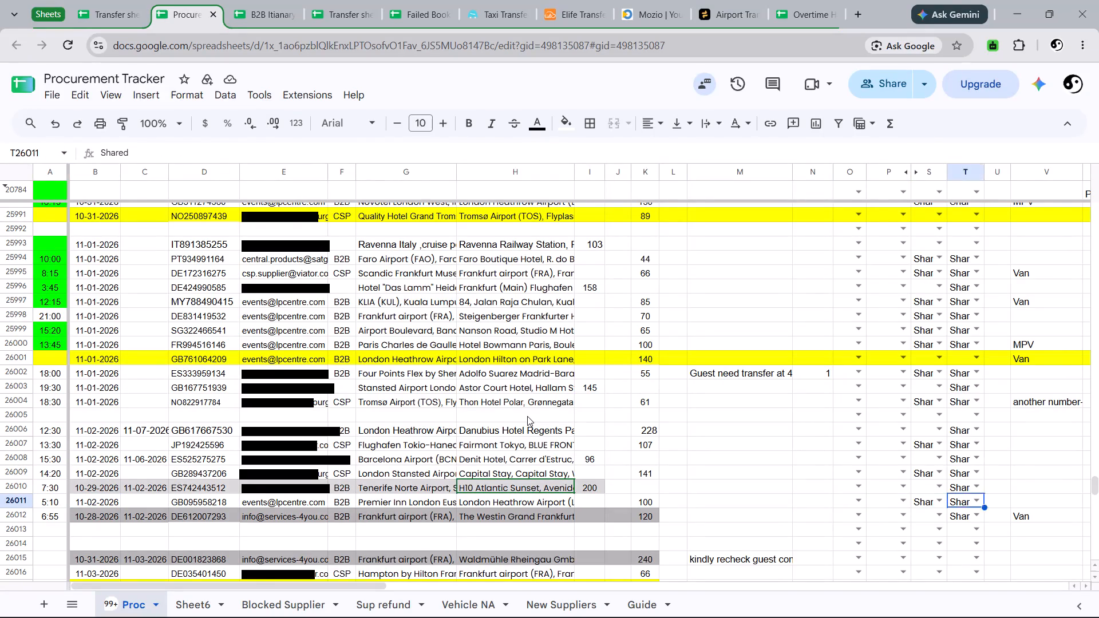
{"action": "key", "text": "Right"}
{"action": "key", "text": "Left"}
{"action": "key", "text": "Left"}
{"action": "key", "text": "Right"}
{"action": "key", "text": "Right"}
{"action": "key", "text": "Right"}
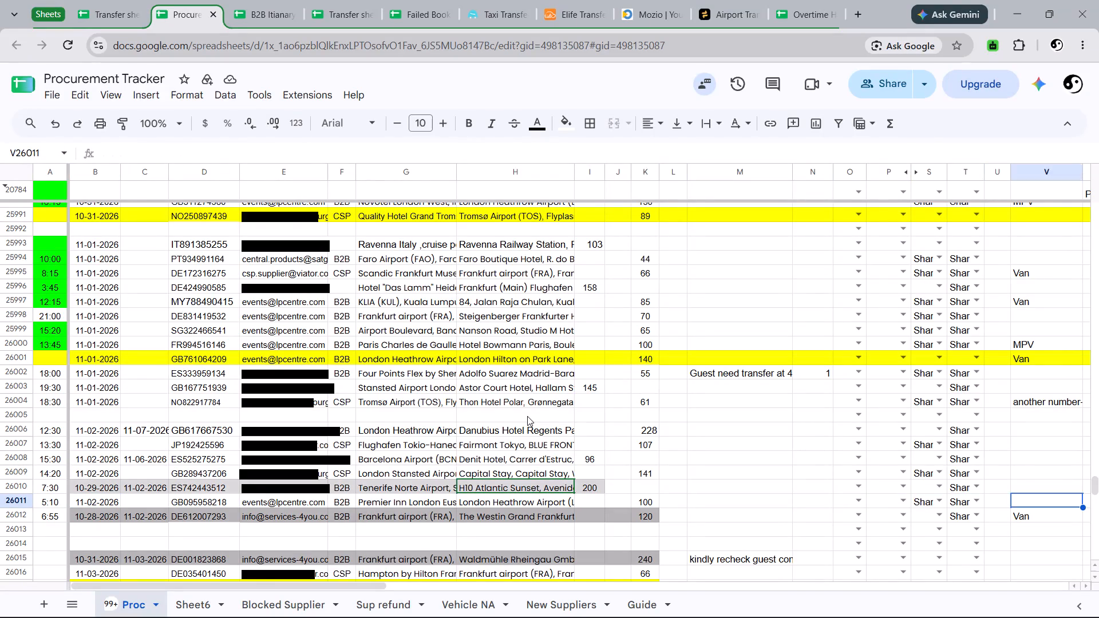
{"action": "key", "text": "Left"}
{"action": "key", "text": "Left"}
{"action": "key", "text": "Left"}
{"action": "key", "text": "Left"}
{"action": "key", "text": "Left"}
{"action": "key", "text": "Left"}
{"action": "key", "text": "Left"}
{"action": "key", "text": "Left"}
{"action": "key", "text": "Left"}
{"action": "key", "text": "Left"}
{"action": "key", "text": "Left"}
{"action": "key", "text": "Left"}
{"action": "key", "text": "Left"}
{"action": "key", "text": "Left"}
{"action": "key", "text": "Left"}
{"action": "key", "text": "Left"}
{"action": "key", "text": "Left"}
{"action": "key", "text": "Left"}
{"action": "key", "text": "Left"}
{"action": "key", "text": "Left"}
{"action": "key", "text": "Right"}
{"action": "key", "text": "Right"}
{"action": "key", "text": "Right"}
{"action": "key", "text": "Right"}
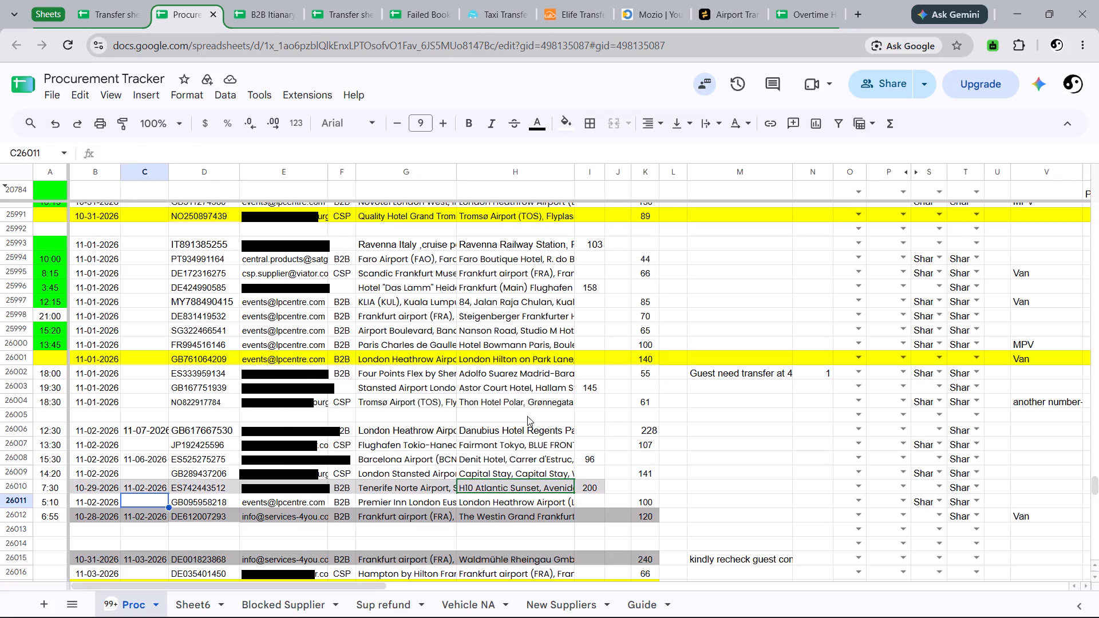
Look back through the 11-02-2026 bookings from row 26009 up to row 26006, checking their details and contact entries.
{"action": "key", "text": "Up"}
{"action": "key", "text": "Up"}
{"action": "key", "text": "Right"}
{"action": "key", "text": "Right"}
{"action": "key", "text": "Right"}
{"action": "key", "text": "Right"}
{"action": "key", "text": "Right"}
{"action": "key", "text": "Right"}
{"action": "key", "text": "Right"}
{"action": "key", "text": "Right"}
{"action": "key", "text": "Right"}
{"action": "key", "text": "Right"}
{"action": "key", "text": "Right"}
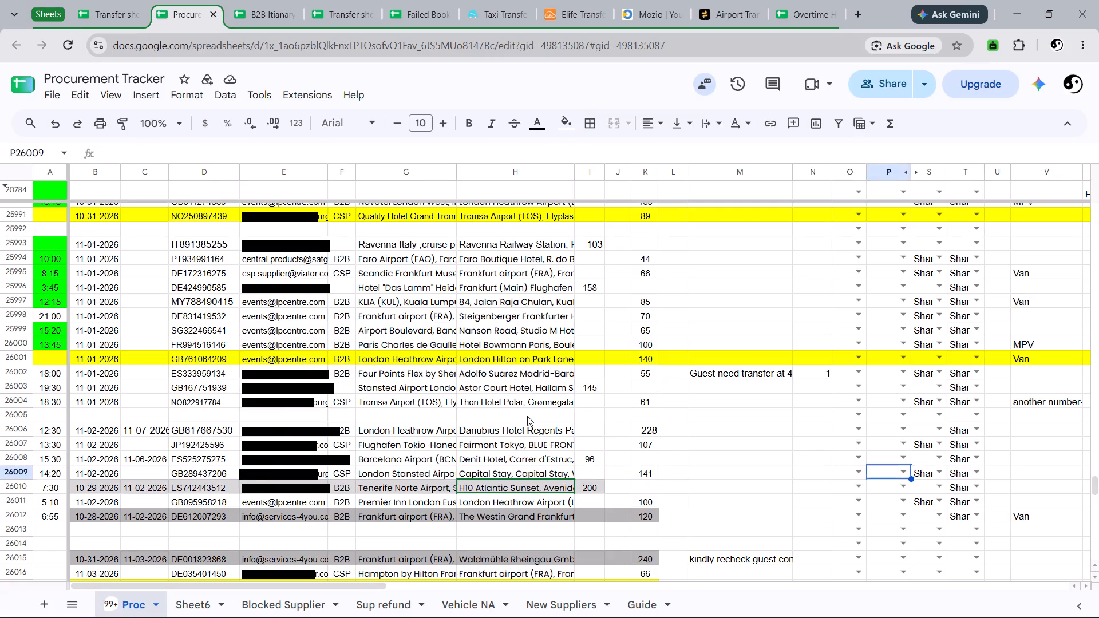
{"action": "key", "text": "Right"}
{"action": "key", "text": "Up"}
{"action": "key", "text": "Up"}
{"action": "key", "text": "Left"}
{"action": "key", "text": "Left"}
{"action": "key", "text": "Left"}
{"action": "key", "text": "Left"}
{"action": "key", "text": "Left"}
{"action": "key", "text": "Left"}
{"action": "key", "text": "Left"}
{"action": "key", "text": "Left"}
{"action": "key", "text": "Left"}
{"action": "key", "text": "Left"}
{"action": "key", "text": "Left"}
{"action": "key", "text": "Left"}
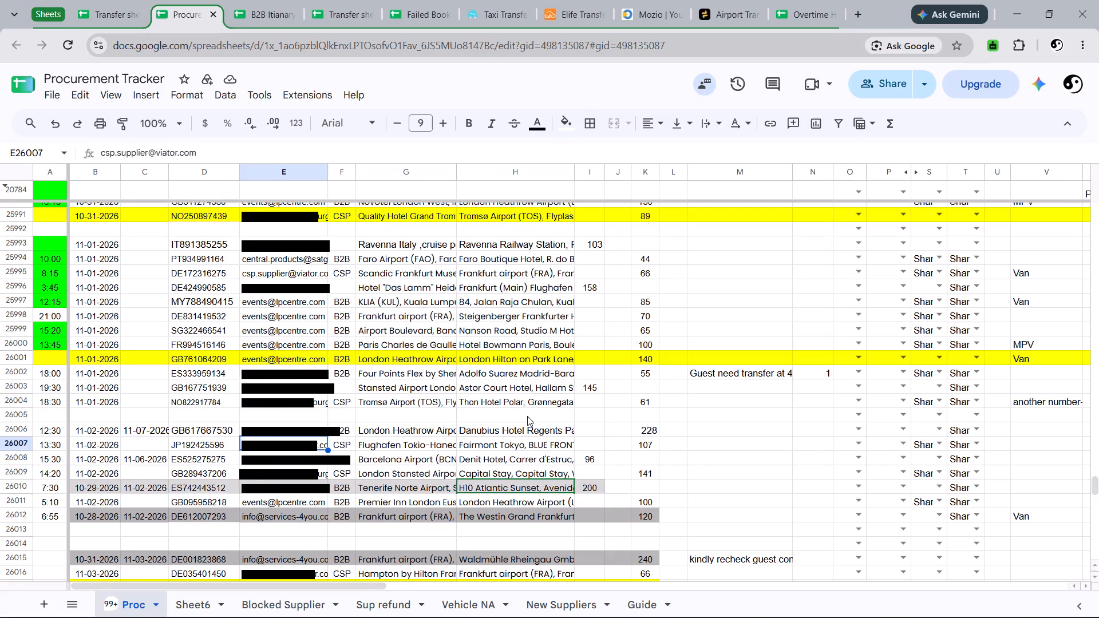
{"action": "key", "text": "Down"}
{"action": "key", "text": "Up"}
{"action": "key", "text": "Up"}
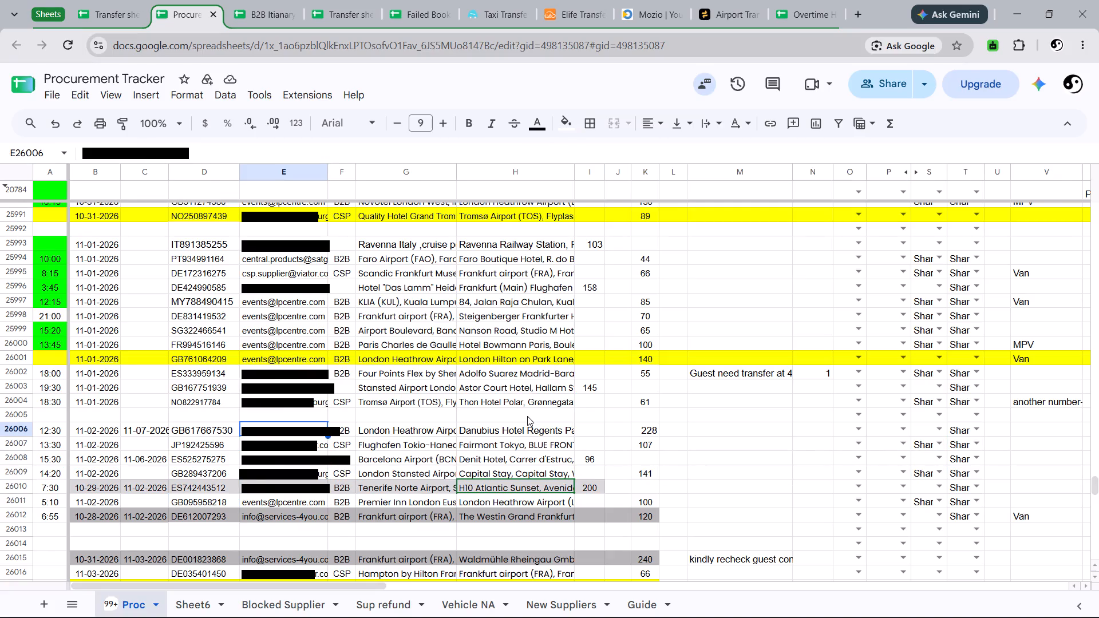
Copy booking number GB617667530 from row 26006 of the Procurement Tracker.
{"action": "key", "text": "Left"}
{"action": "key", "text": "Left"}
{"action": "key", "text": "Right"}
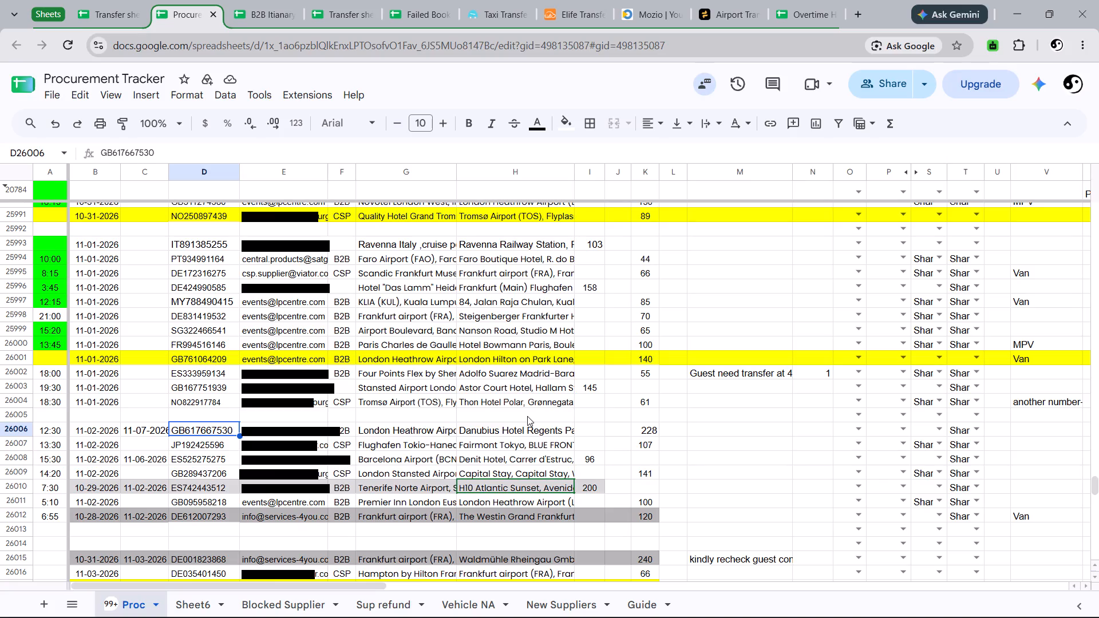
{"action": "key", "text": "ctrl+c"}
{"action": "key", "text": "alt+Tab"}
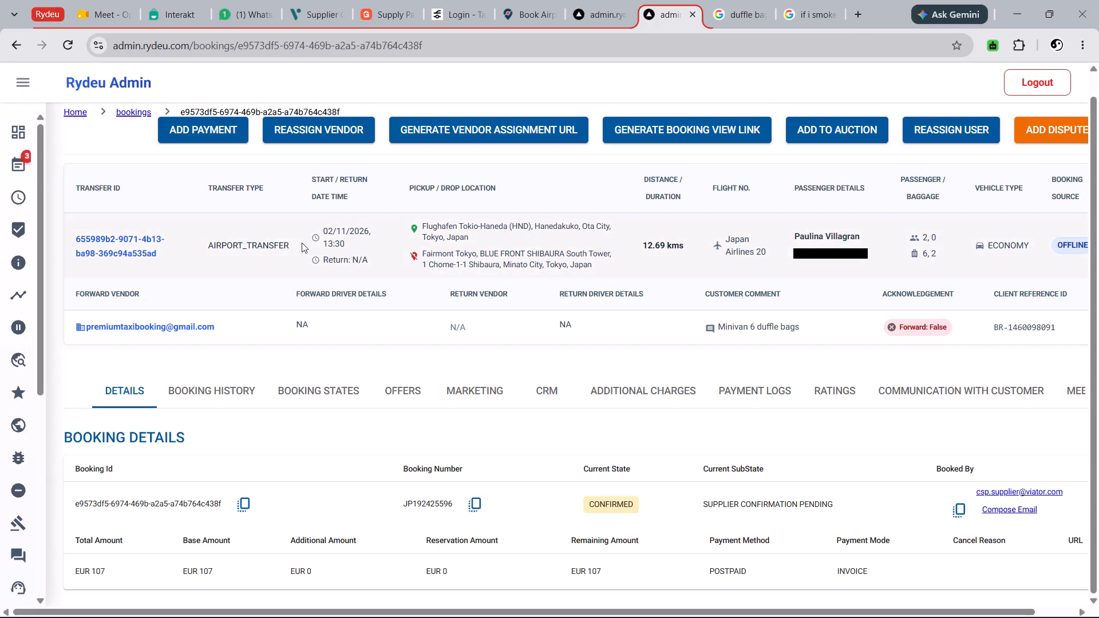
{"action": "left_click", "coordinate": [316, 0]}
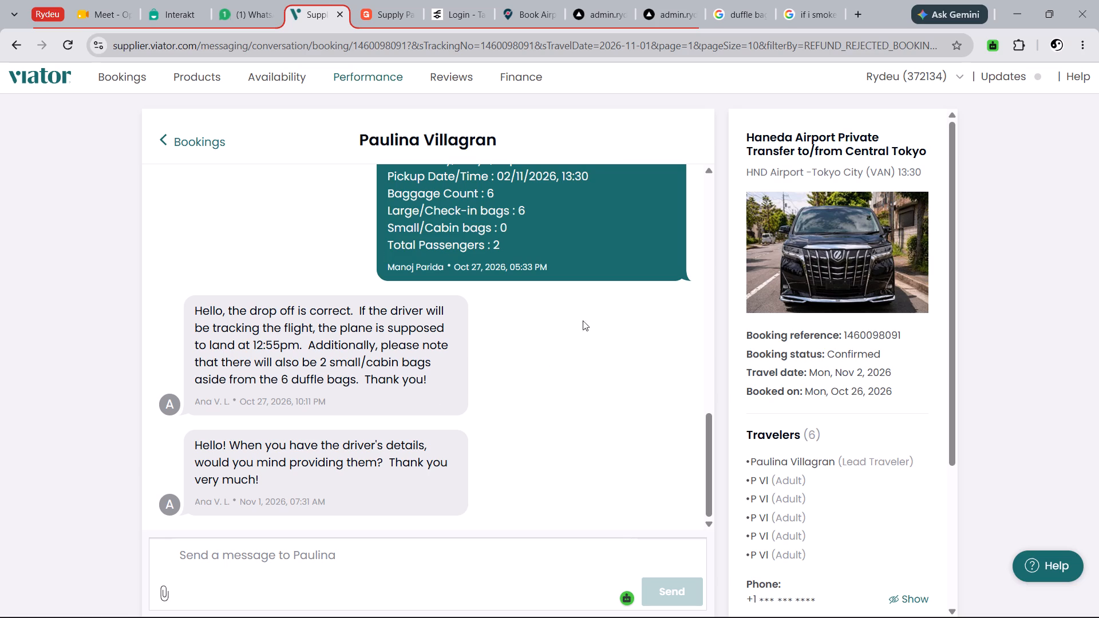
{"action": "left_click", "coordinate": [658, 0]}
{"action": "scroll", "coordinate": [572, 381], "scroll_direction": "down", "scroll_amount": 6}
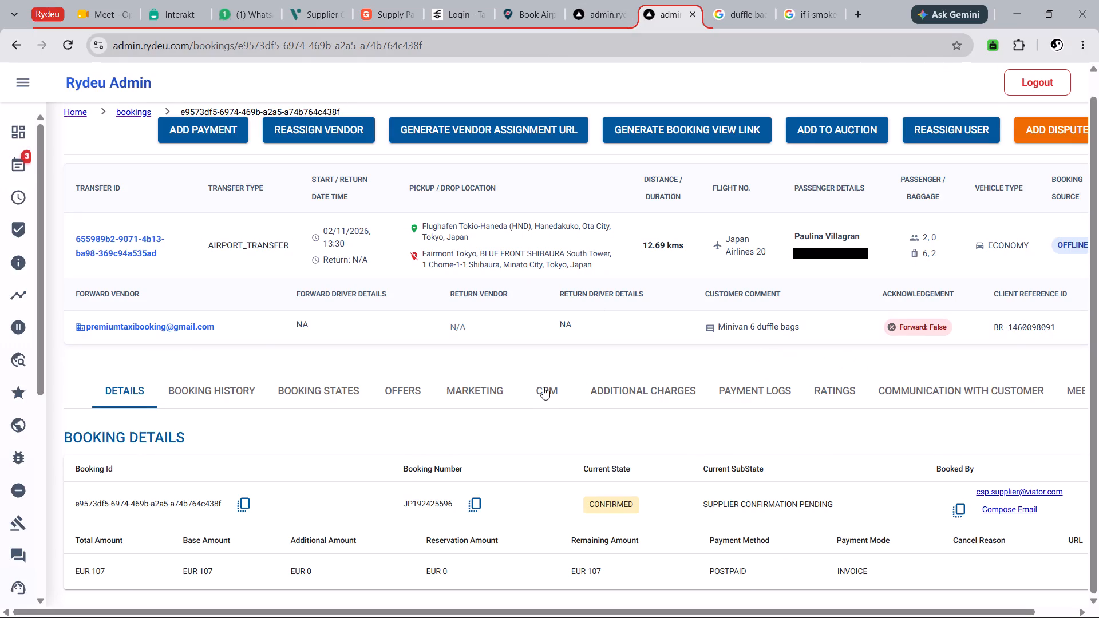
Insert the Driver Coordinator Details template from the Rydeu.xlsx workbook into the Tokyo guest's Viator reply, clearing the template's phone number after the plus sign.
{"action": "key", "text": "alt+Tab"}
{"action": "key", "text": "alt+Tab"}
{"action": "key", "text": "alt+Tab"}
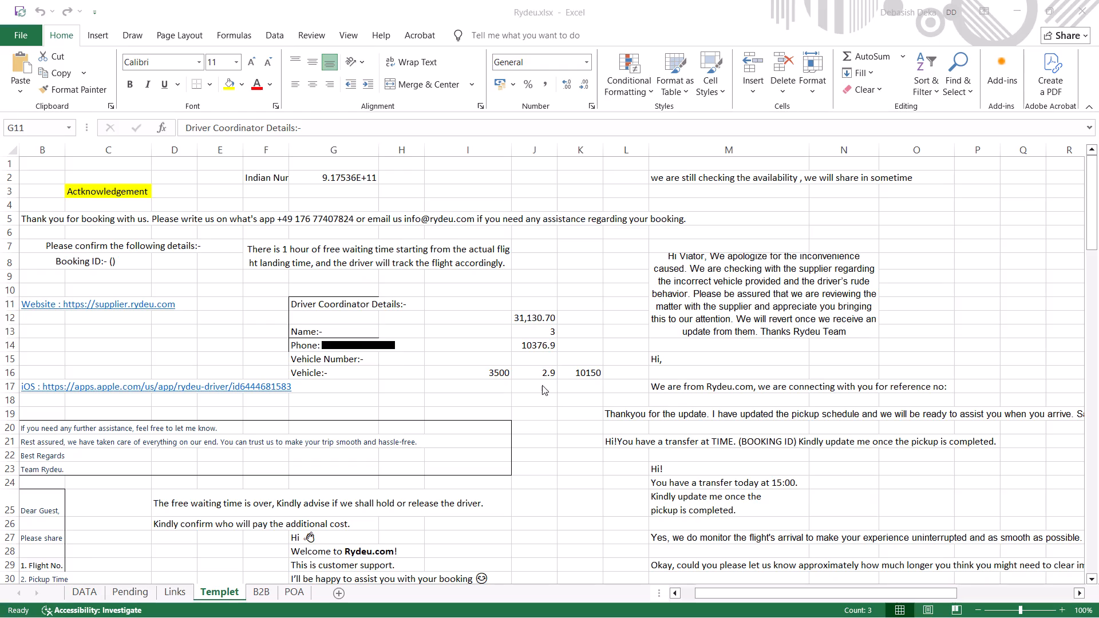
{"action": "key", "text": "ctrl+c"}
{"action": "key", "text": "alt+Tab"}
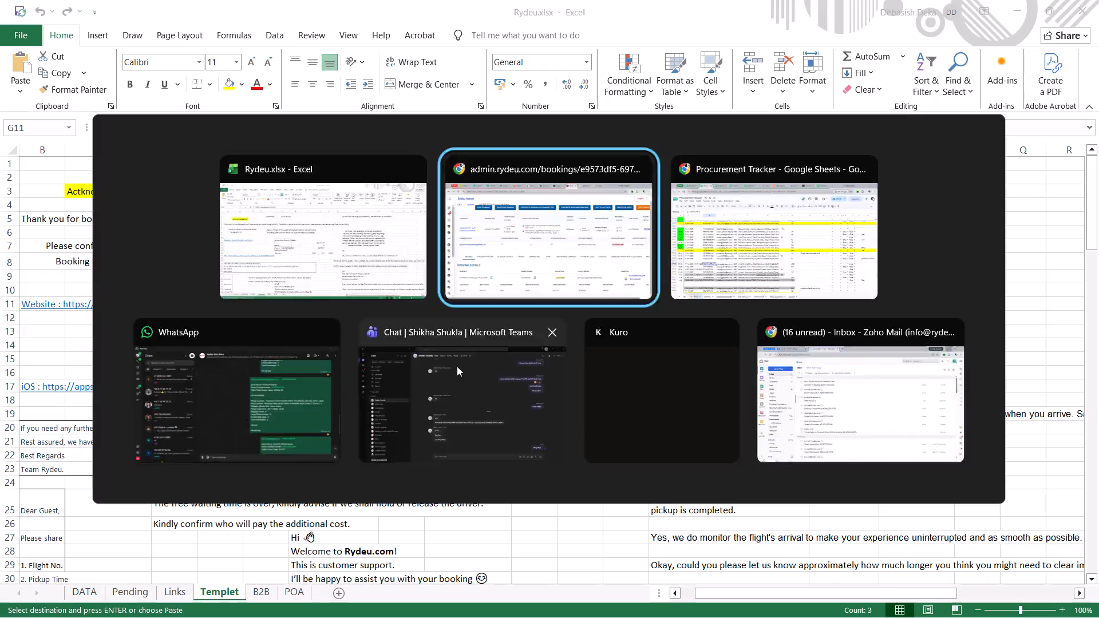
{"action": "left_click", "coordinate": [302, 0]}
{"action": "left_click", "coordinate": [351, 572]}
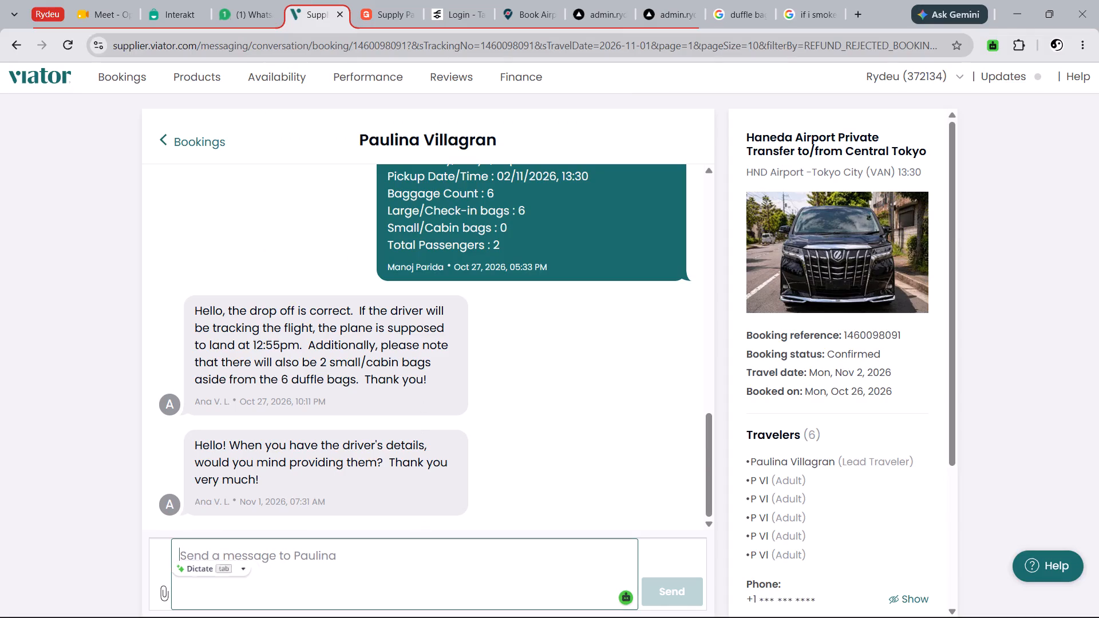
{"action": "key", "text": "Delete"}
{"action": "key", "text": "Delete"}
{"action": "key", "text": "Delete"}
{"action": "key", "text": "ctrl+shift+v"}
{"action": "key", "text": "BackSpace"}
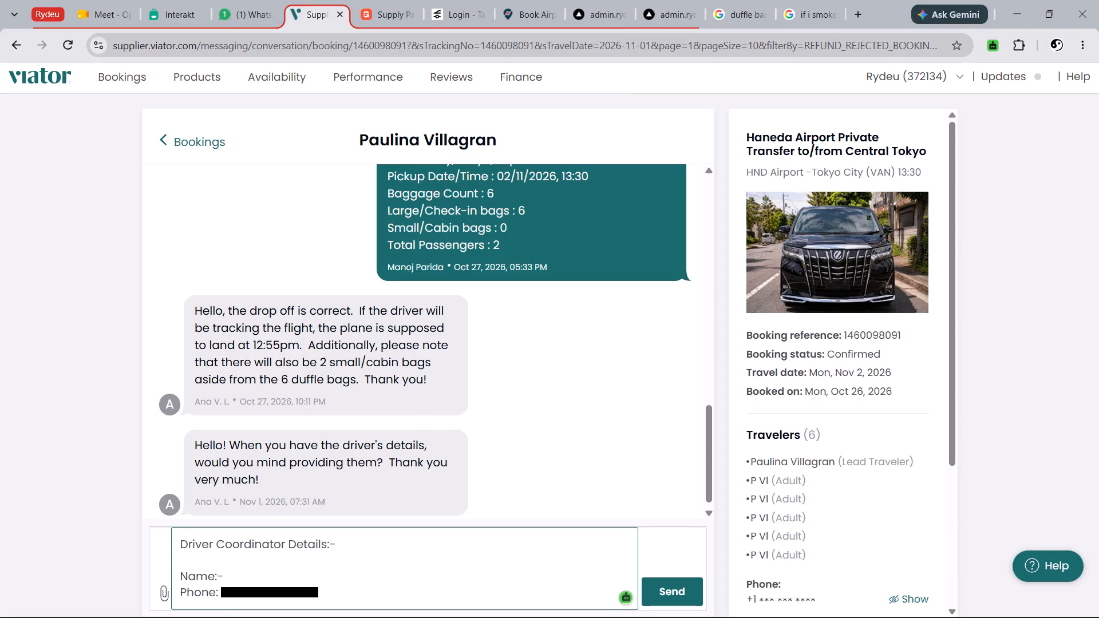
{"action": "key", "text": "ctrl+BackSpace"}
Fill the reply's Name line with the full name from the assigned Tokyo vendor's profile in Rydeu Admin.
{"action": "key", "text": "Up"}
{"action": "key", "text": "space"}
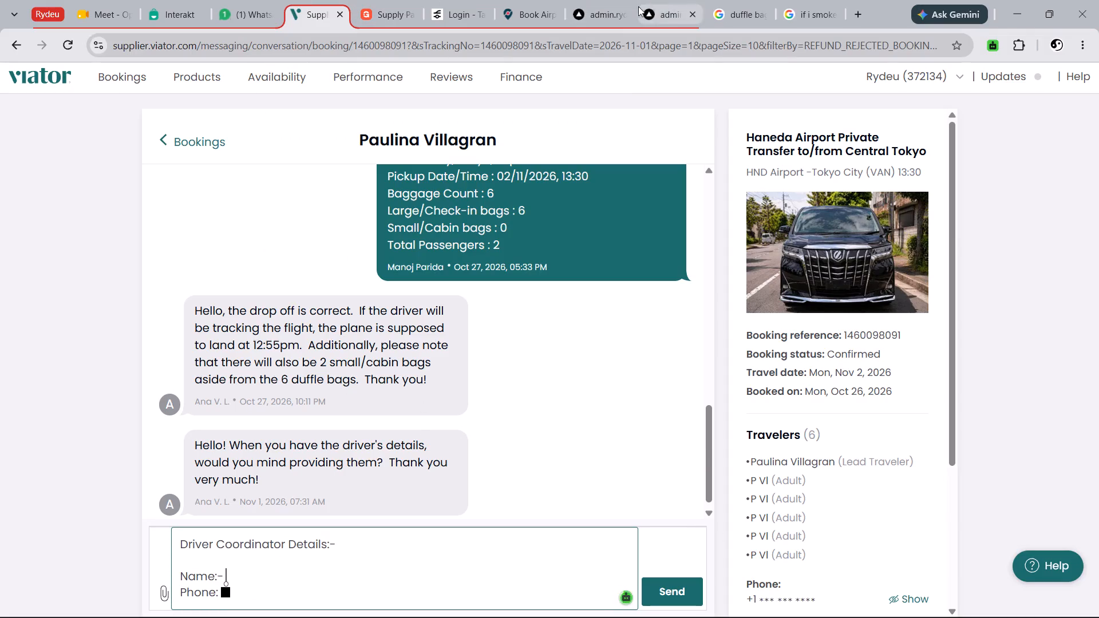
{"action": "left_click", "coordinate": [653, 1]}
{"action": "left_click", "coordinate": [152, 326]}
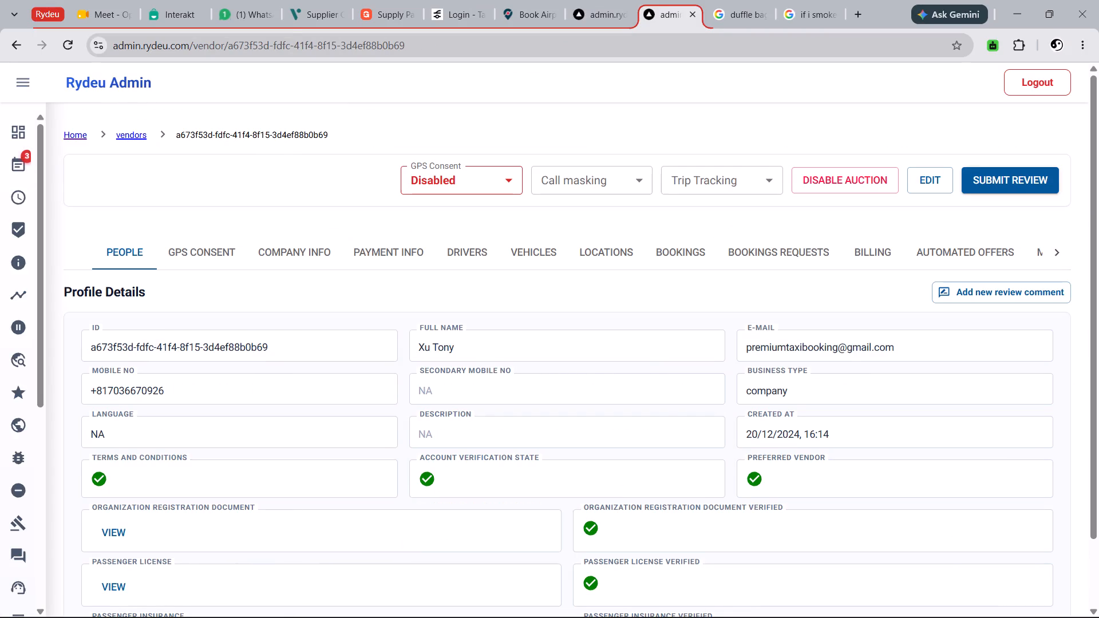
{"action": "triple_click", "coordinate": [430, 344]}
{"action": "key", "text": "ctrl+c"}
{"action": "left_click", "coordinate": [316, 0]}
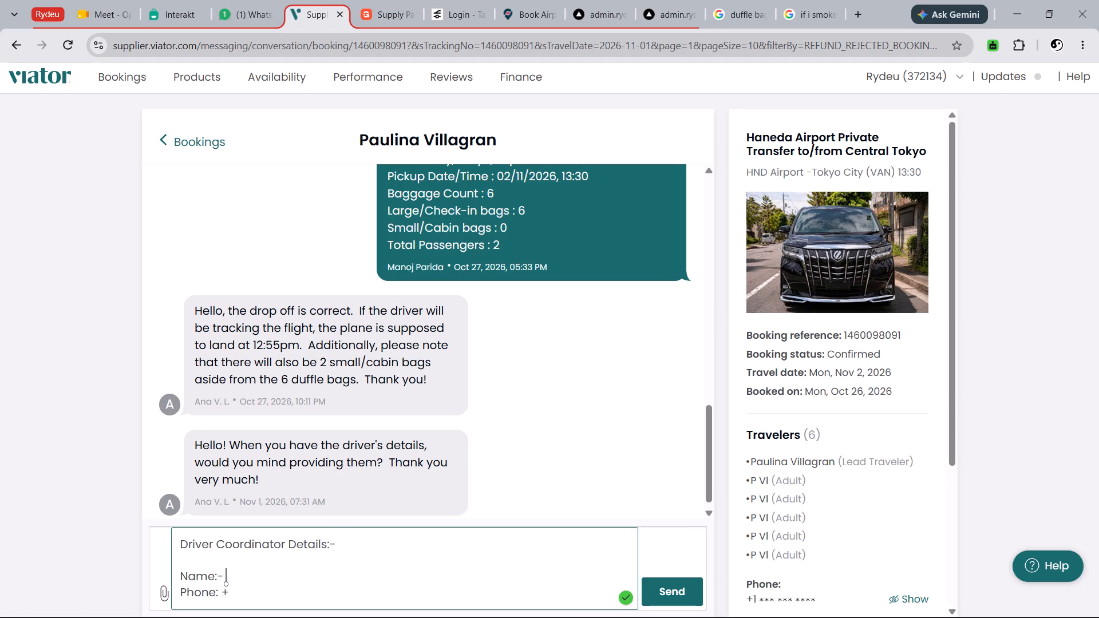
{"action": "key", "text": "ctrl+shift+v"}
{"action": "key", "text": "BackSpace"}
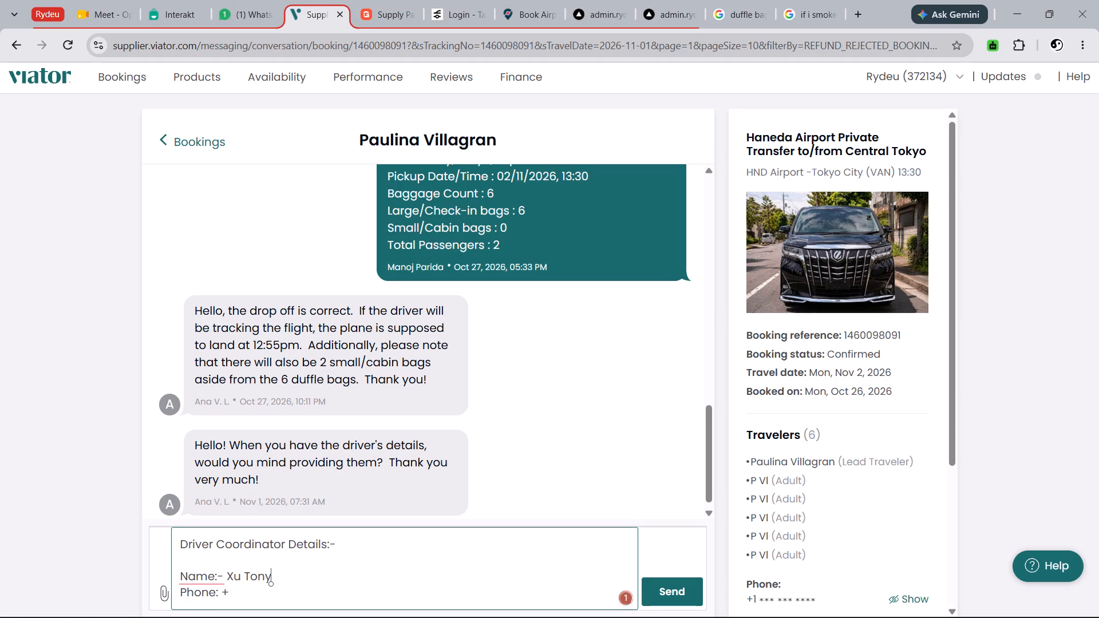
Fill the Viator reply's Phone line with the Tokyo vendor's mobile number from Rydeu Admin, remove the duplicate plus sign, and send the reply.
{"action": "key", "text": "Down"}
{"action": "left_click", "coordinate": [669, 0]}
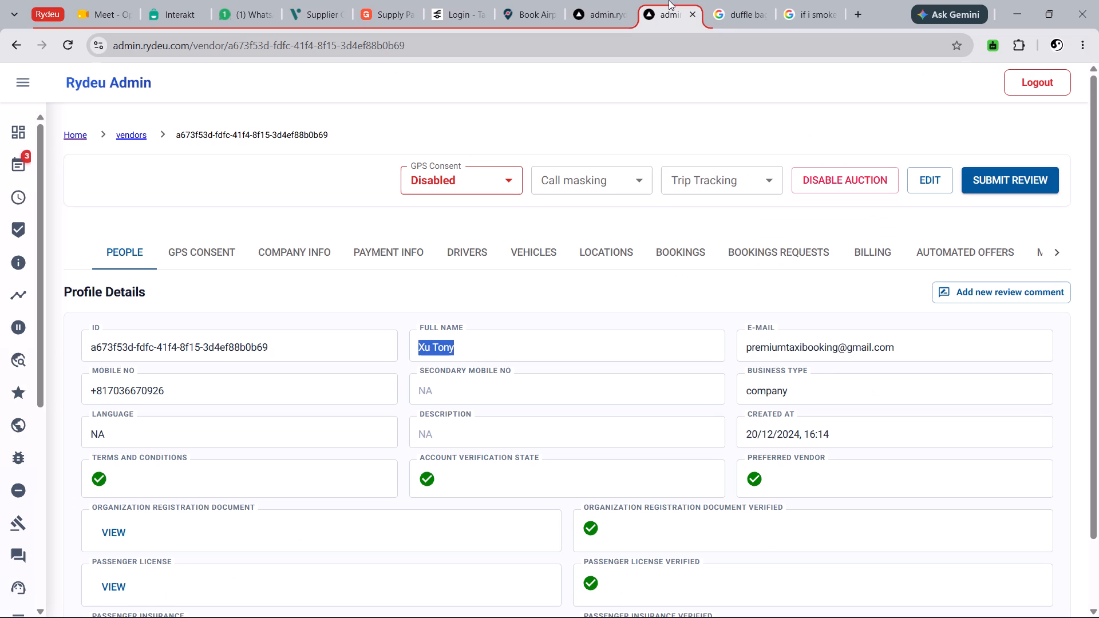
{"action": "triple_click", "coordinate": [125, 393]}
{"action": "key", "text": "ctrl+c"}
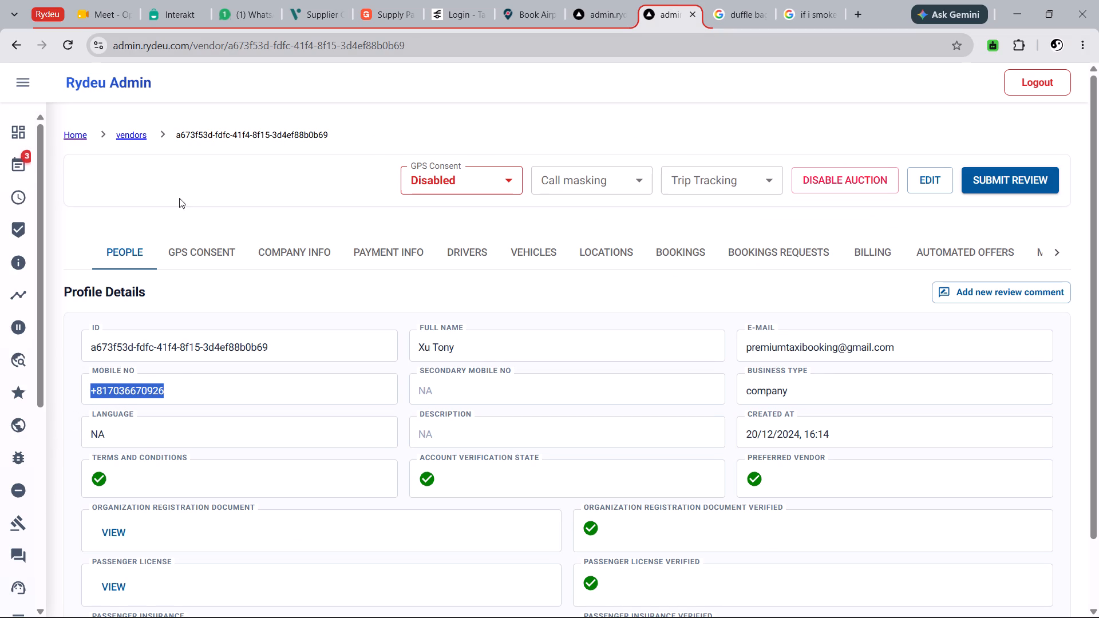
{"action": "left_click", "coordinate": [291, 0]}
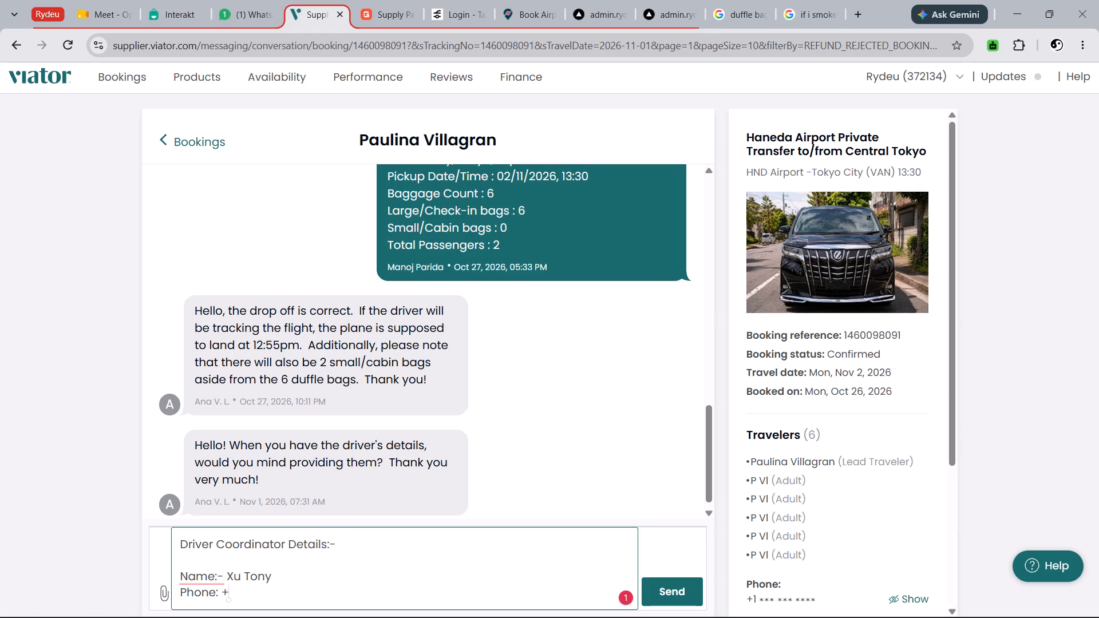
{"action": "key", "text": "ctrl+shift+v"}
{"action": "key", "text": "BackSpace"}
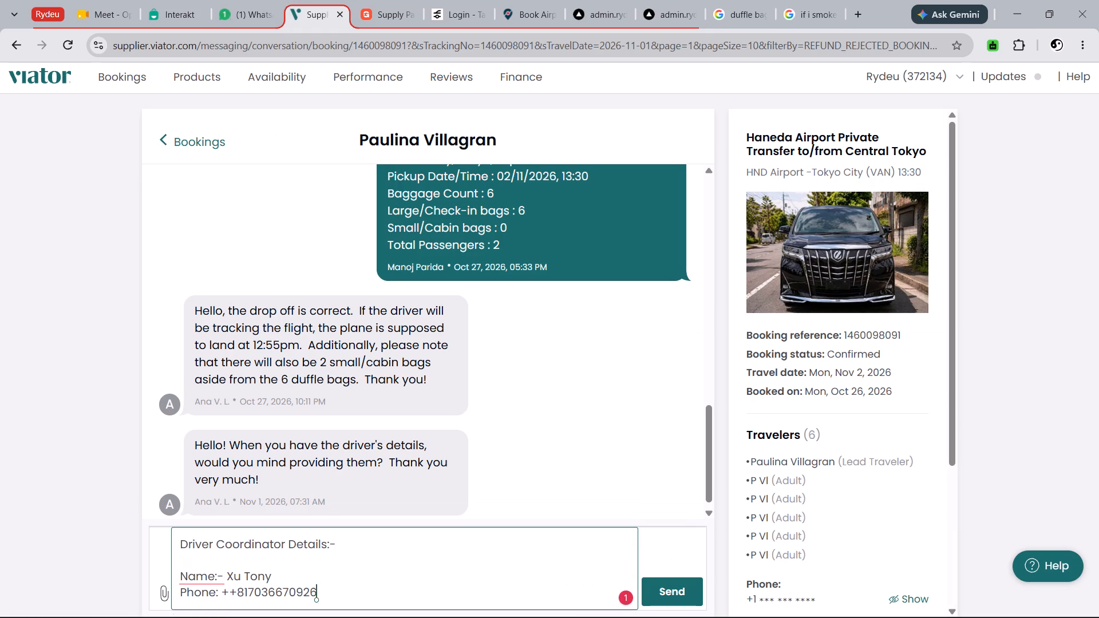
{"action": "key", "text": "ctrl+Left"}
{"action": "key", "text": "BackSpace"}
{"action": "key", "text": "End"}
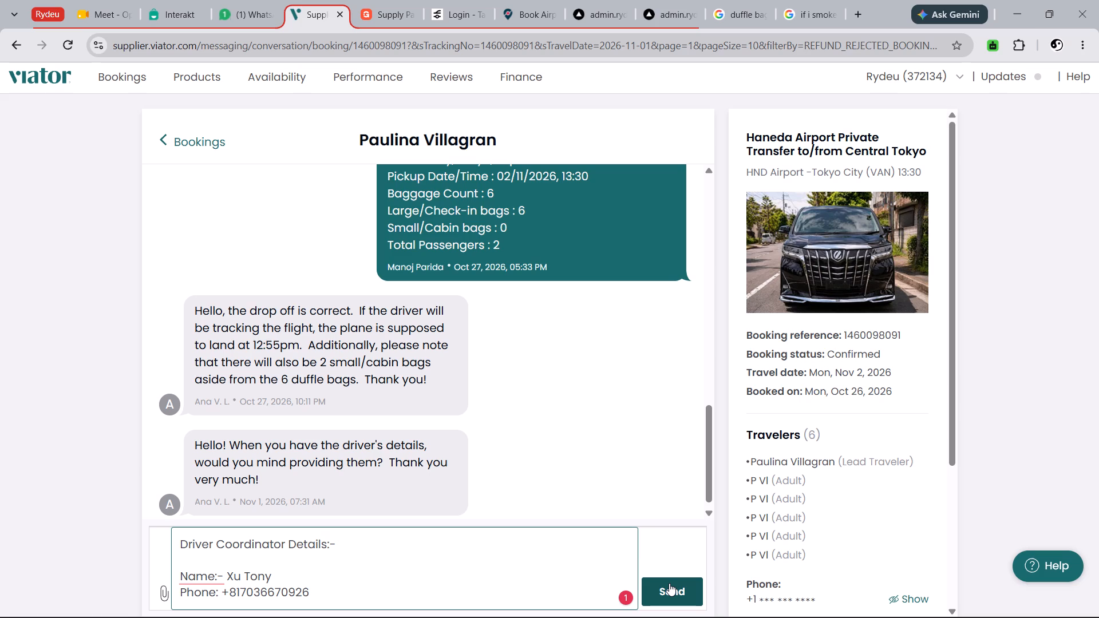
{"action": "left_click", "coordinate": [669, 583]}
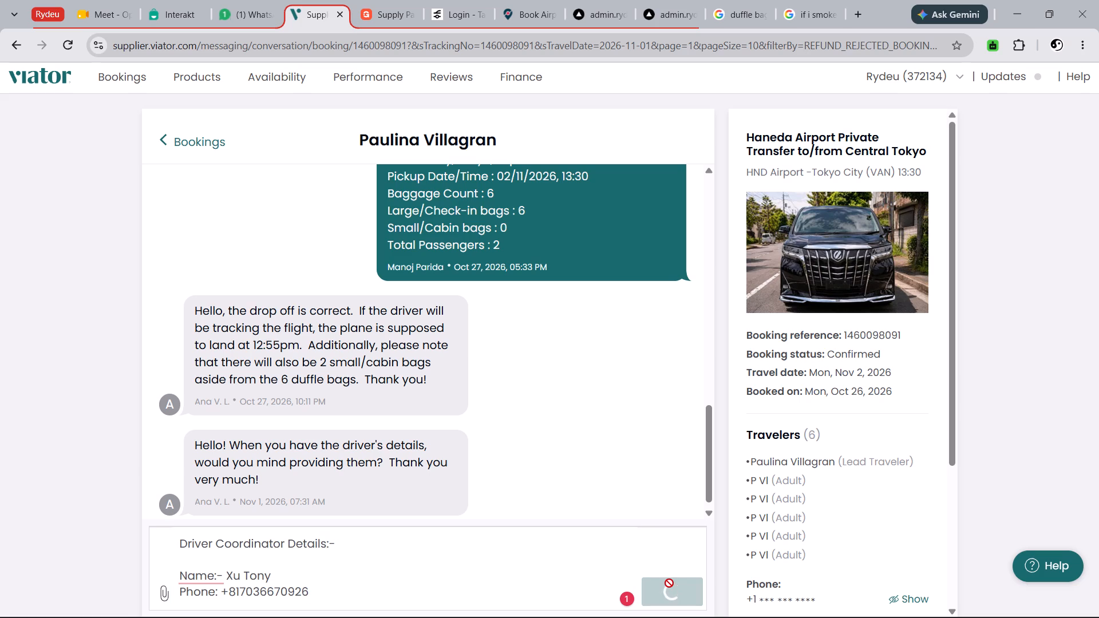
{"action": "key", "text": "alt+Tab"}
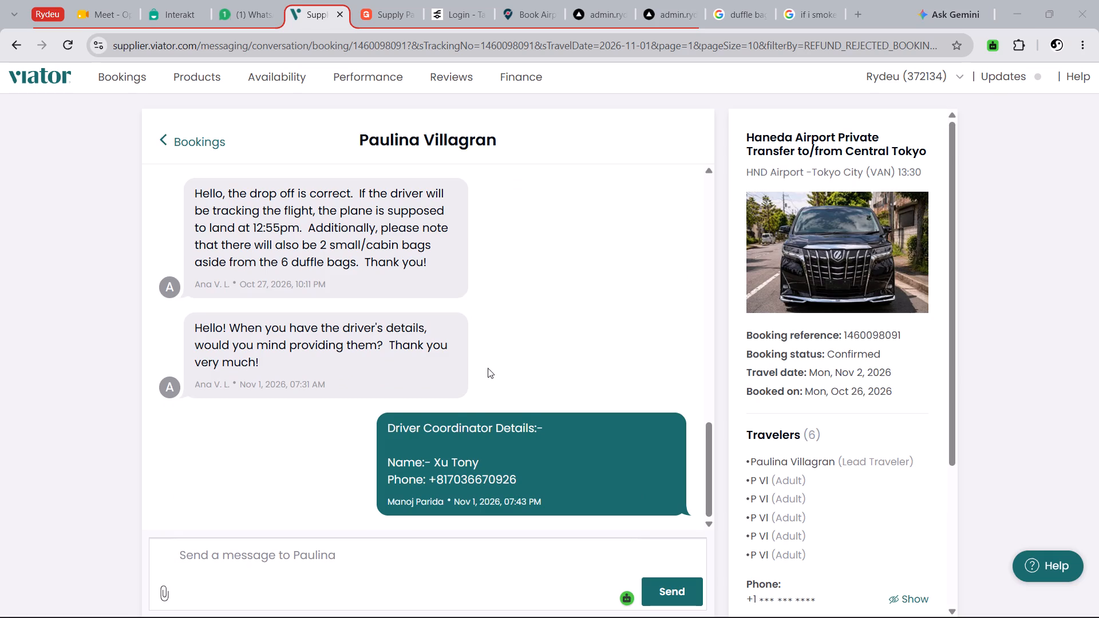
{"action": "left_click", "coordinate": [381, 240], "text": "alt"}
{"action": "left_click", "coordinate": [678, 0]}
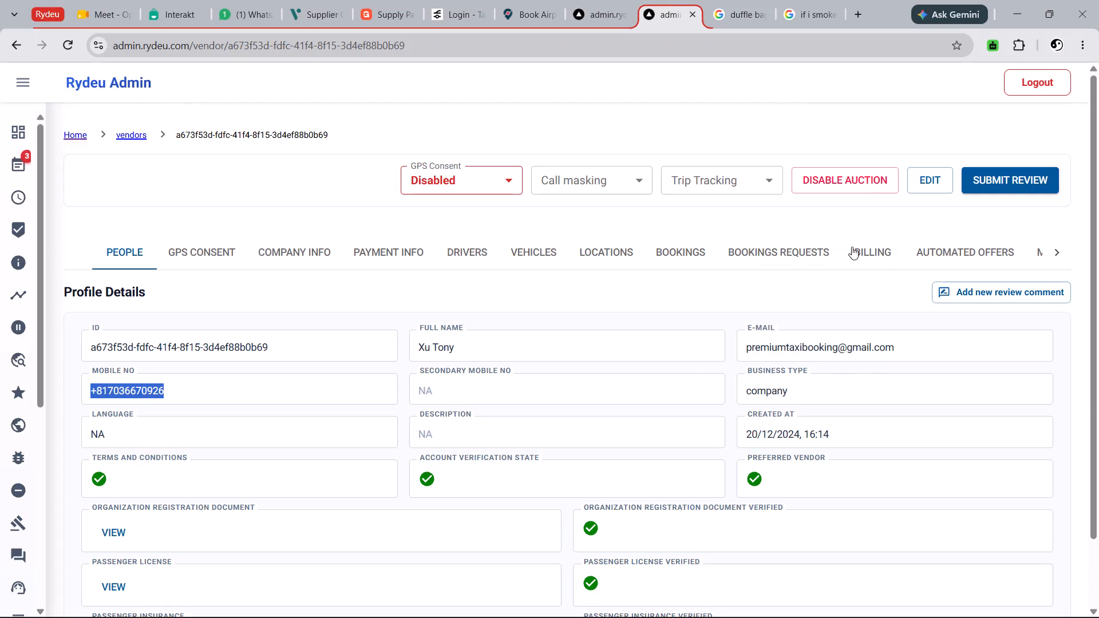
{"action": "left_click", "coordinate": [5, 61]}
{"action": "left_click", "coordinate": [11, 50]}
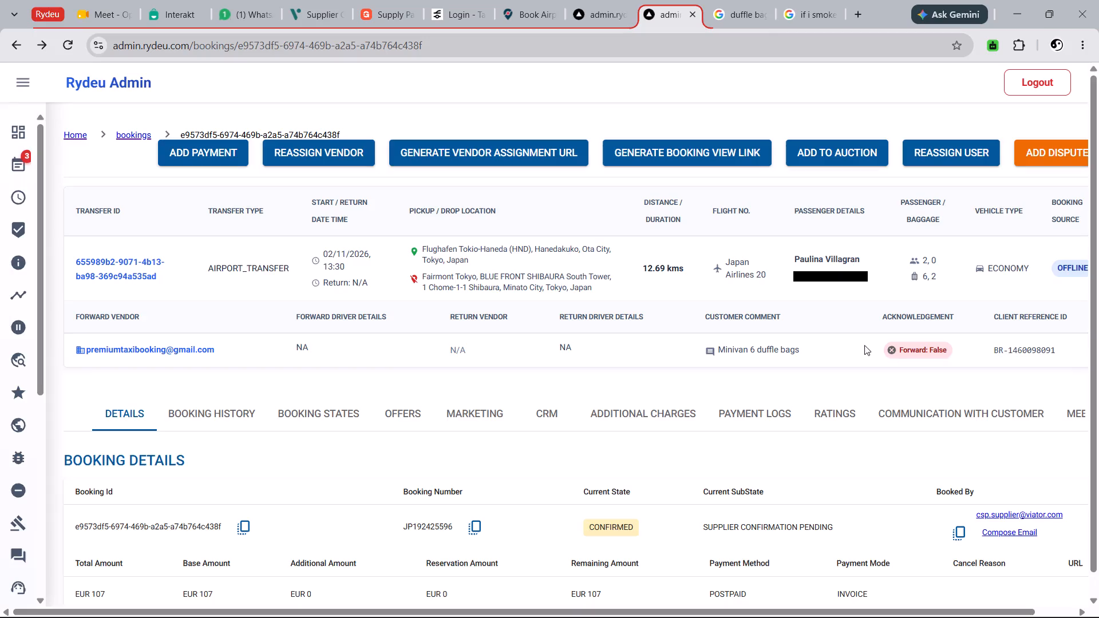
{"action": "left_click", "coordinate": [861, 271]}
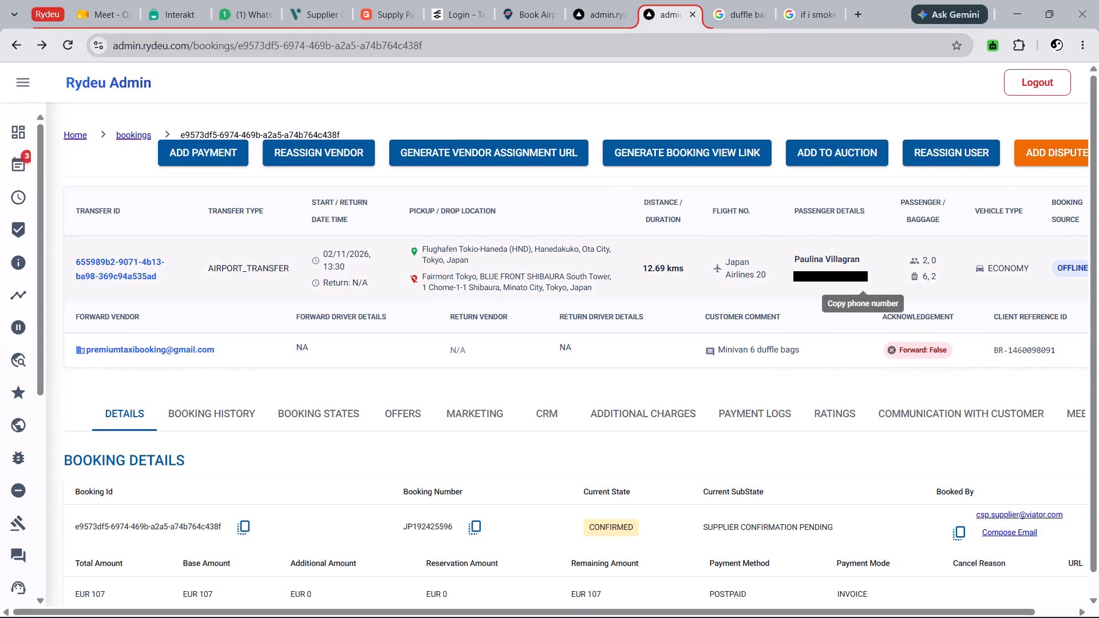
Switch from the Tokyo booking in Rydeu Admin to another open window.
{"action": "key", "text": "alt+Tab"}
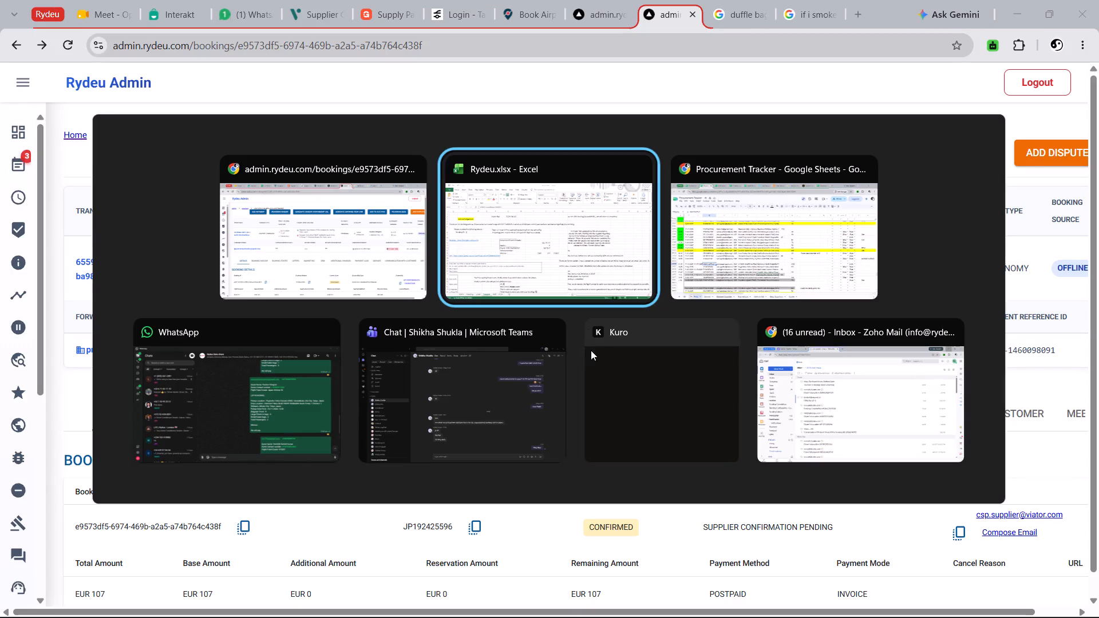
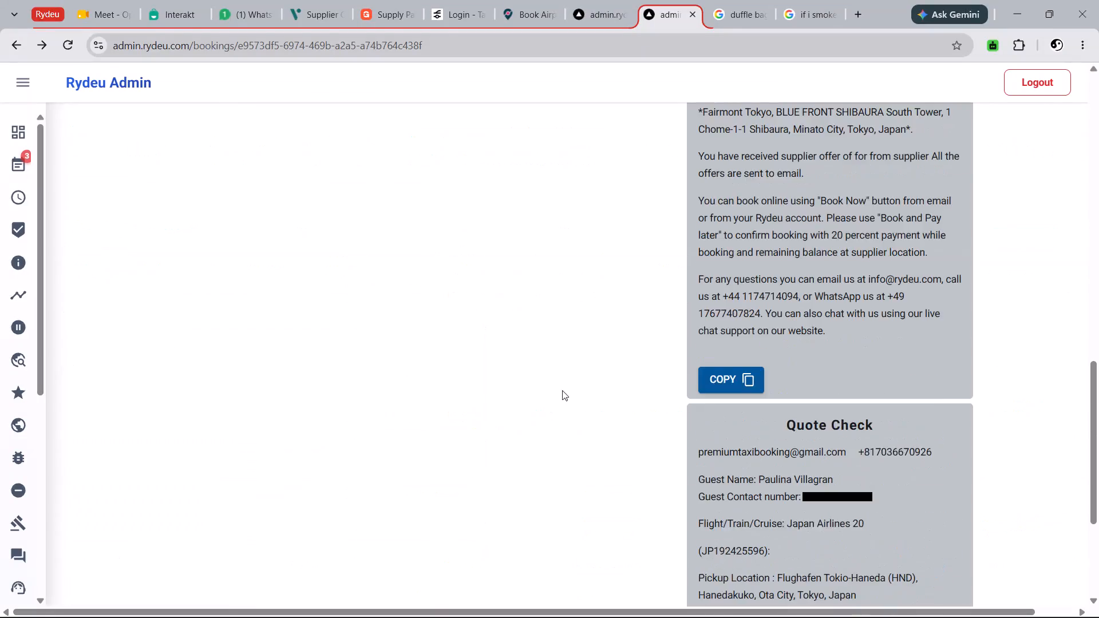
{"action": "scroll", "coordinate": [562, 390], "scroll_direction": "down", "scroll_amount": 12}
{"action": "left_click_drag", "start_coordinate": [694, 253], "coordinate": [820, 500]}
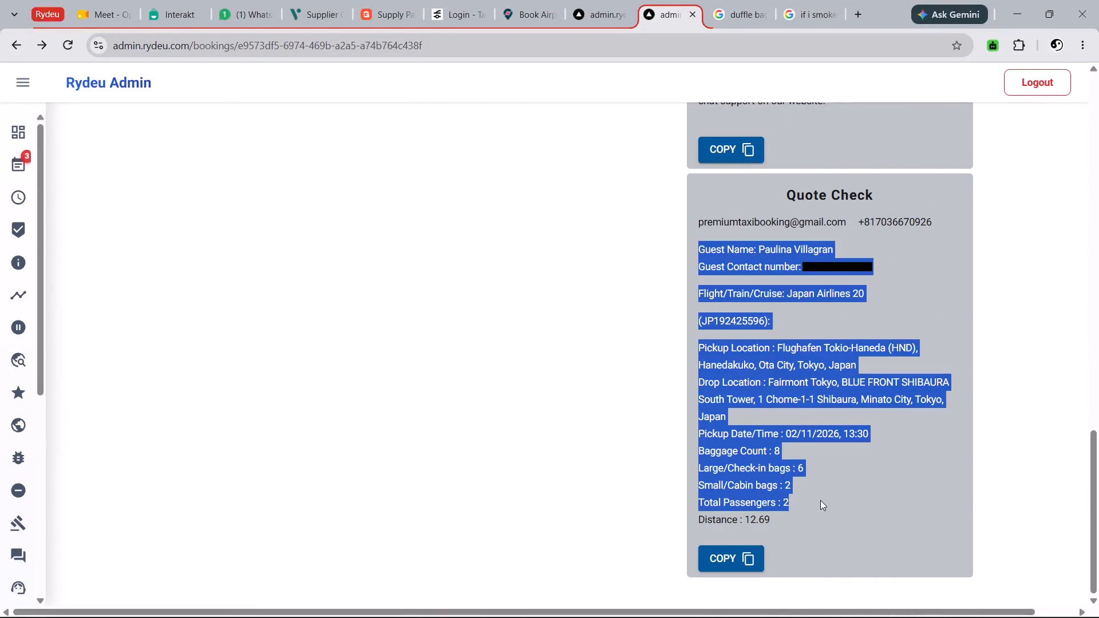
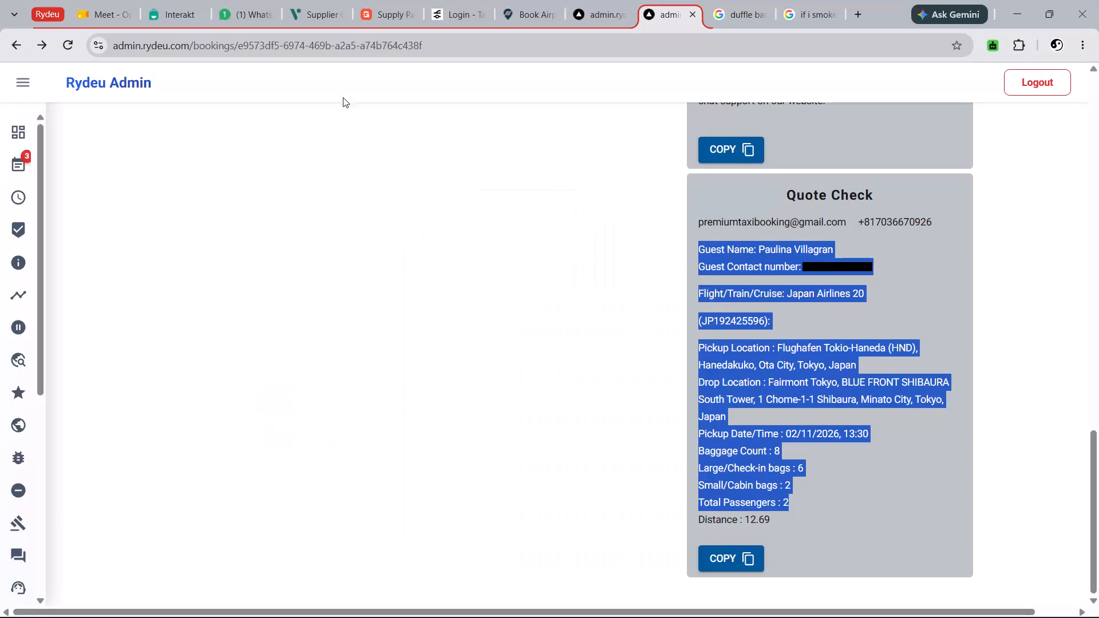
In the guest's Viator conversation for the Haneda transfer, select the sent Driver Coordinator Details message, from its heading through the phone line.
{"action": "left_click", "coordinate": [292, 0]}
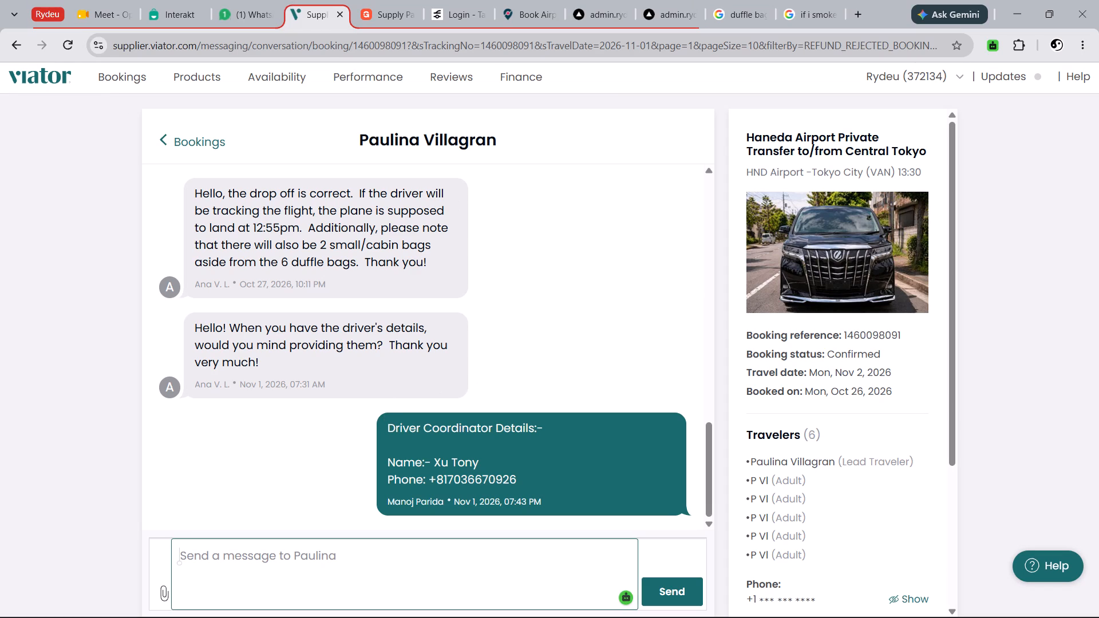
{"action": "left_click_drag", "start_coordinate": [389, 425], "coordinate": [521, 481]}
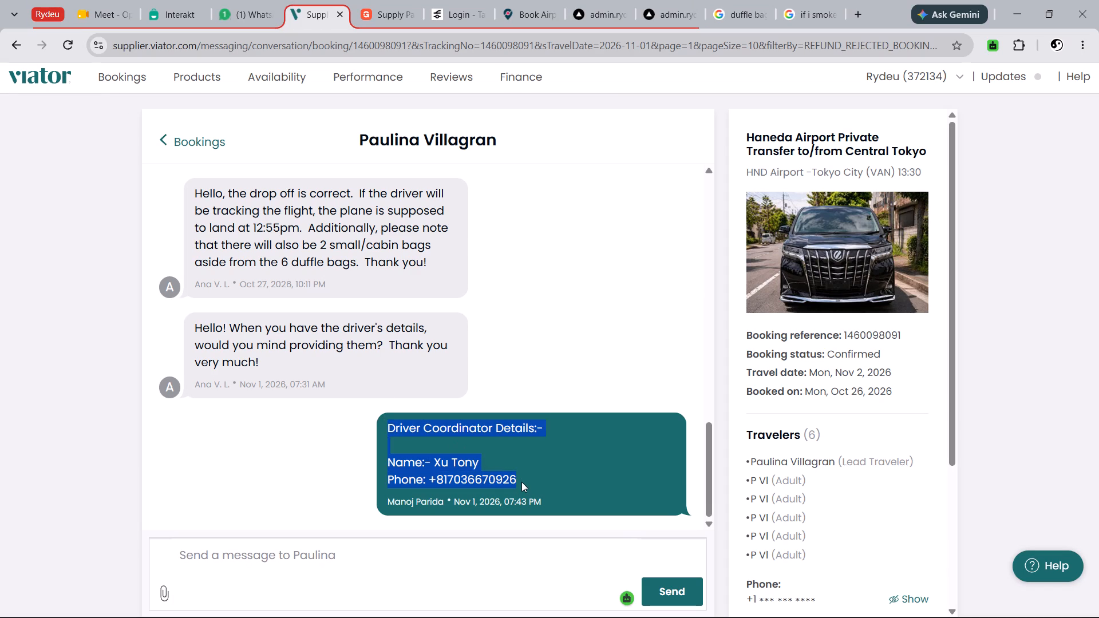
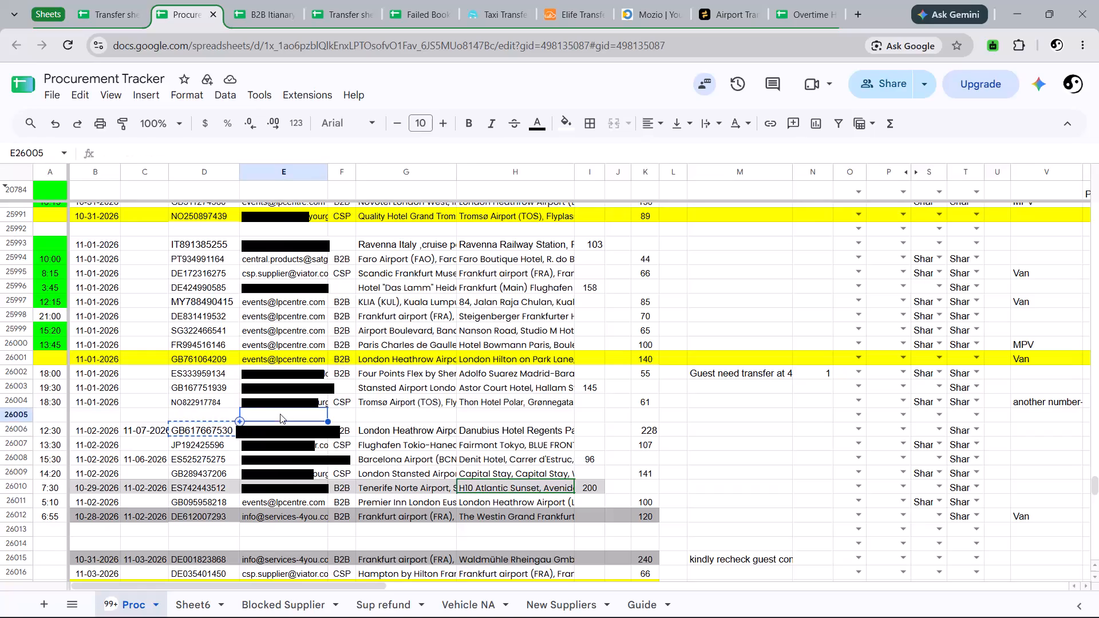
{"action": "key", "text": "ctrl+f"}
{"action": "key", "text": "ctrl+v"}
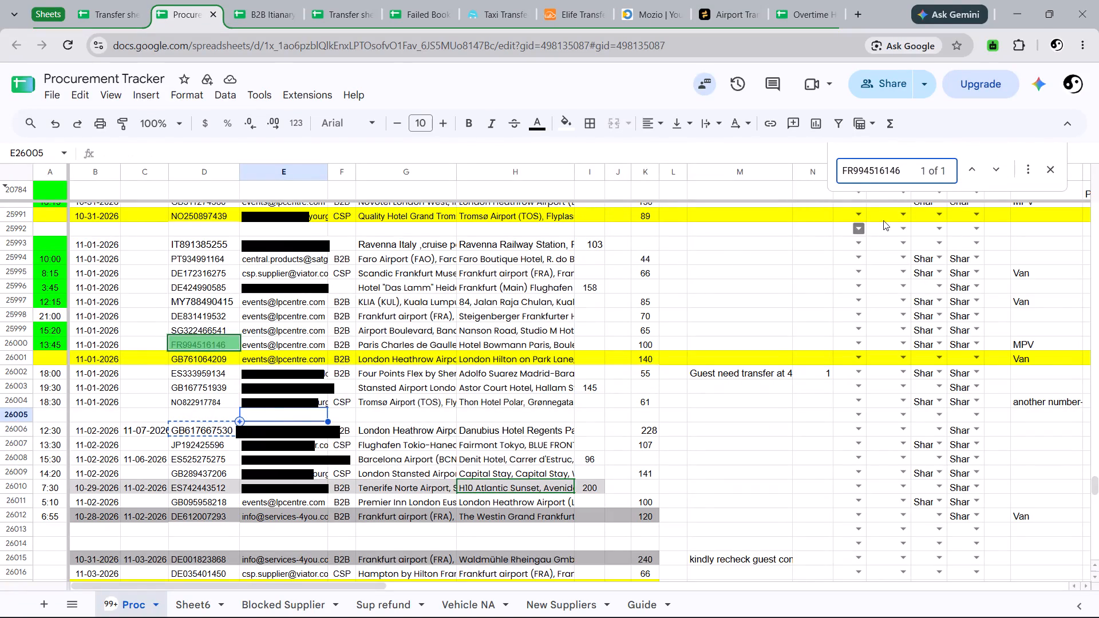
{"action": "left_click", "coordinate": [1049, 165]}
Switch to Rydeu Admin, return to the bookings list and reset its search filters.
{"action": "key", "text": "alt+Tab"}
{"action": "key", "text": "alt+Tab"}
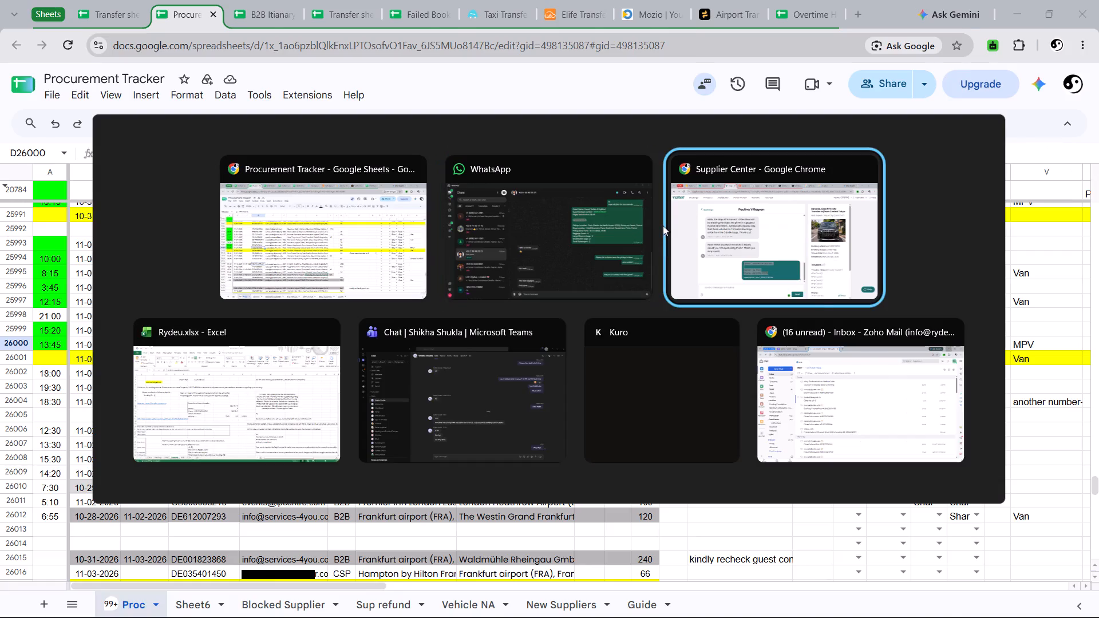
{"action": "left_click", "coordinate": [607, 2]}
{"action": "left_click", "coordinate": [665, 0]}
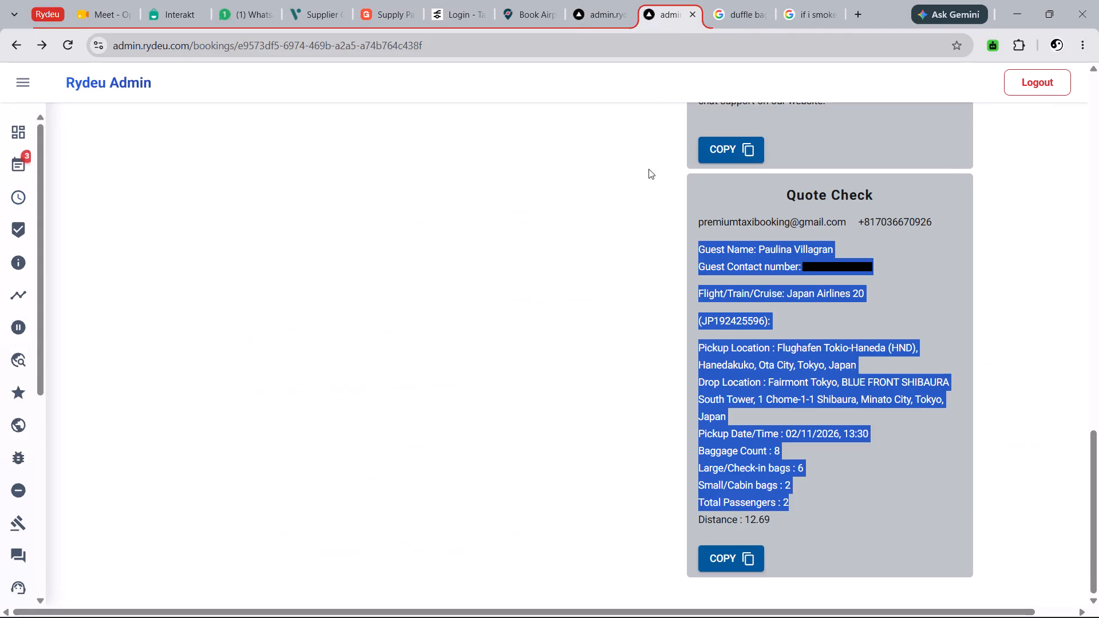
{"action": "left_click", "coordinate": [10, 268]}
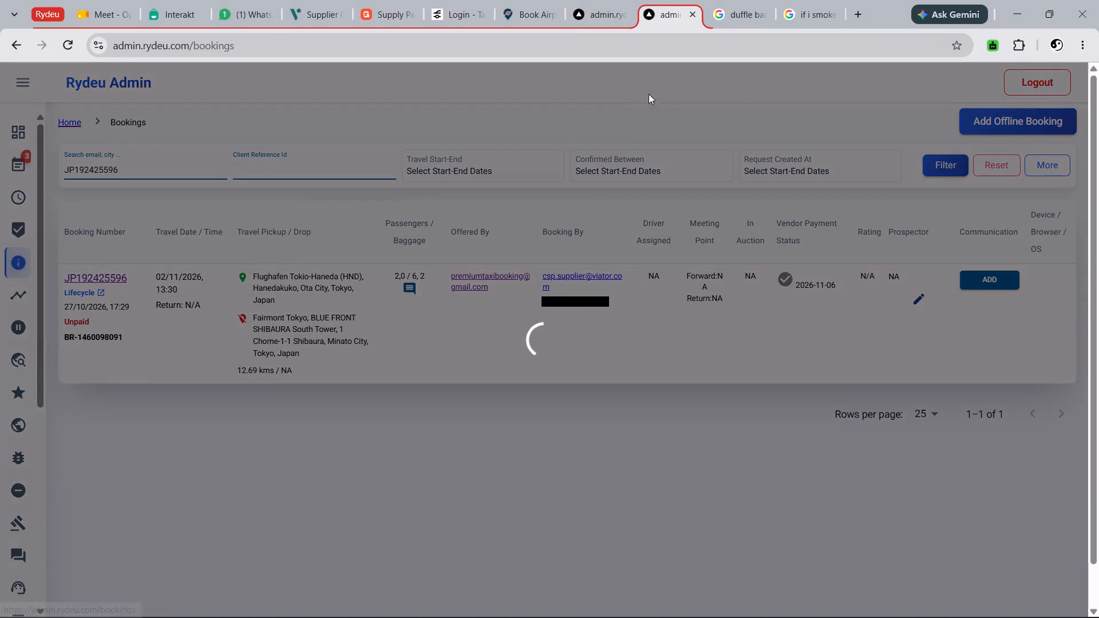
{"action": "left_click", "coordinate": [996, 167]}
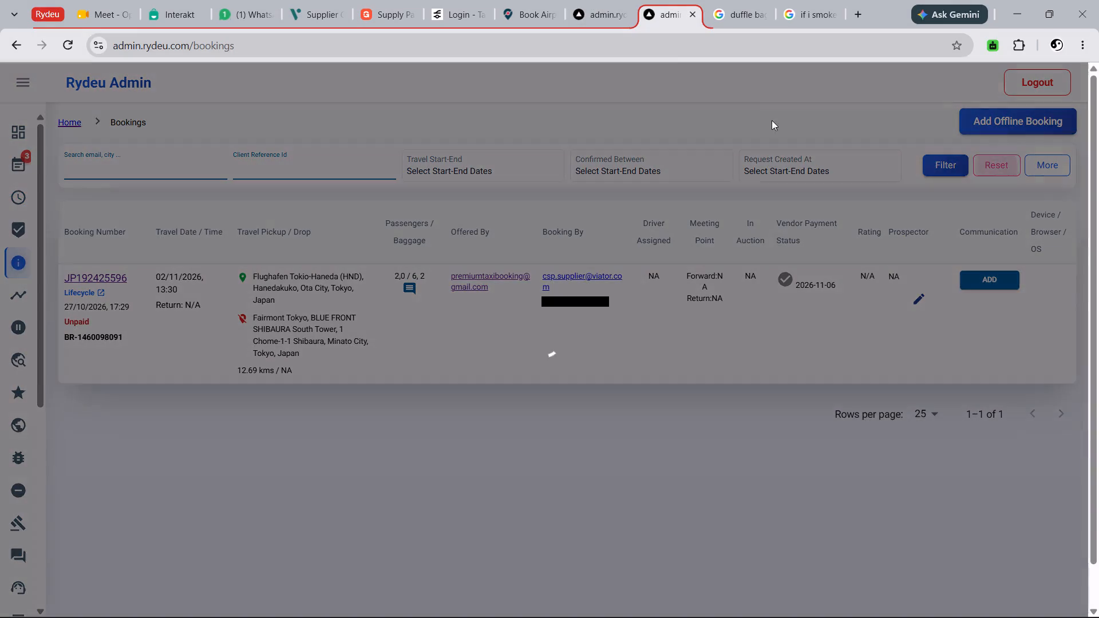
Refresh the upcoming trips in the Pickup Planner.
{"action": "left_click", "coordinate": [604, 0]}
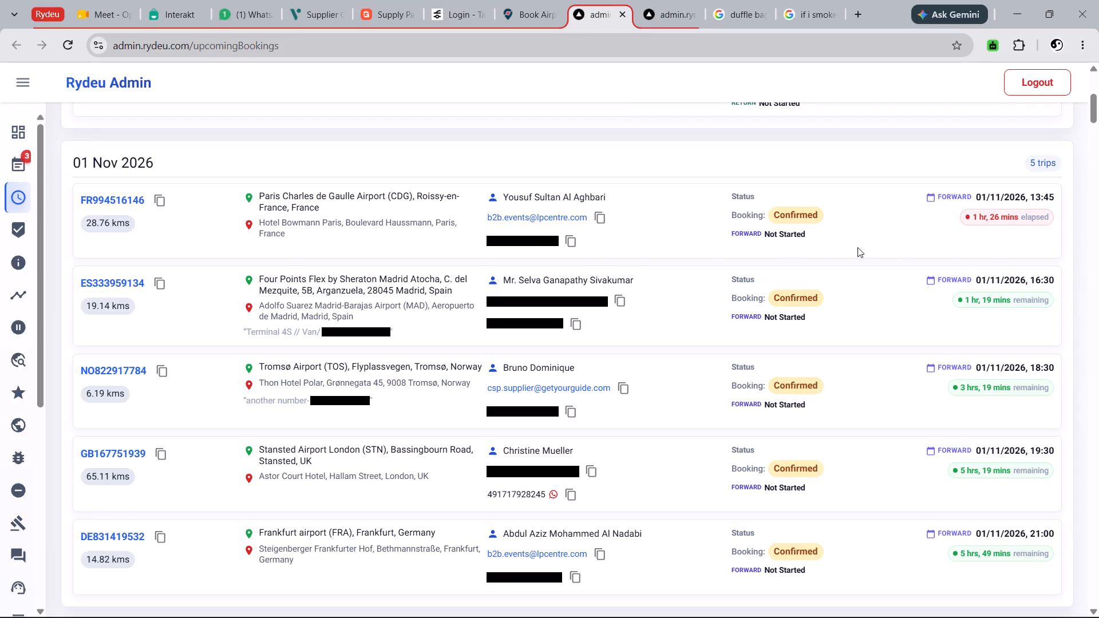
{"action": "scroll", "coordinate": [890, 248], "scroll_direction": "up", "scroll_amount": 10}
{"action": "left_click", "coordinate": [997, 221]}
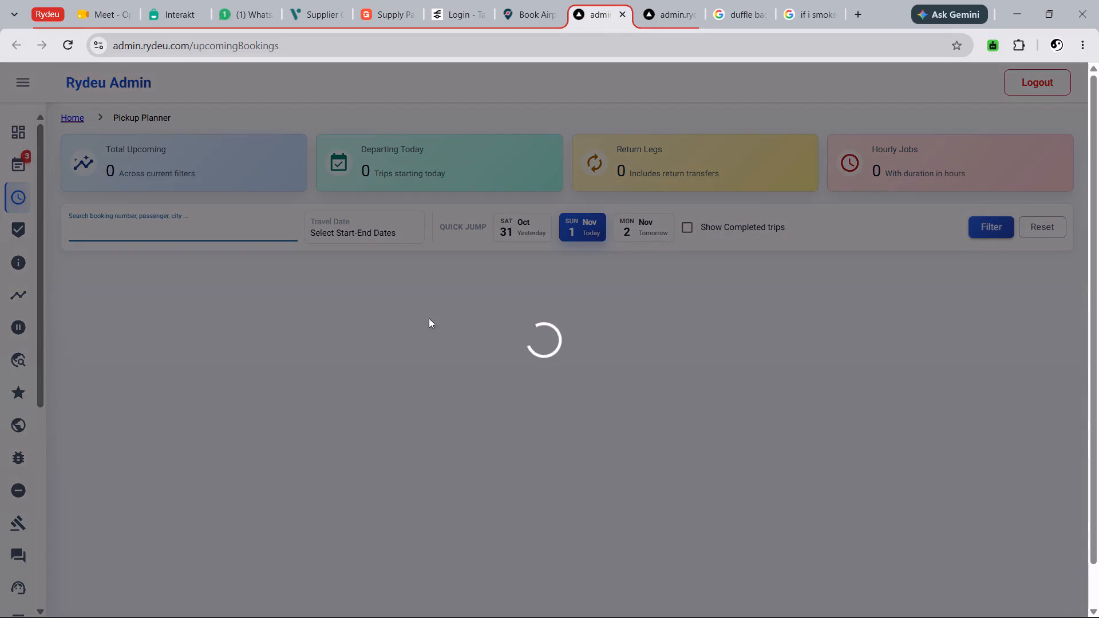
{"action": "scroll", "coordinate": [570, 386], "scroll_direction": "down", "scroll_amount": 2}
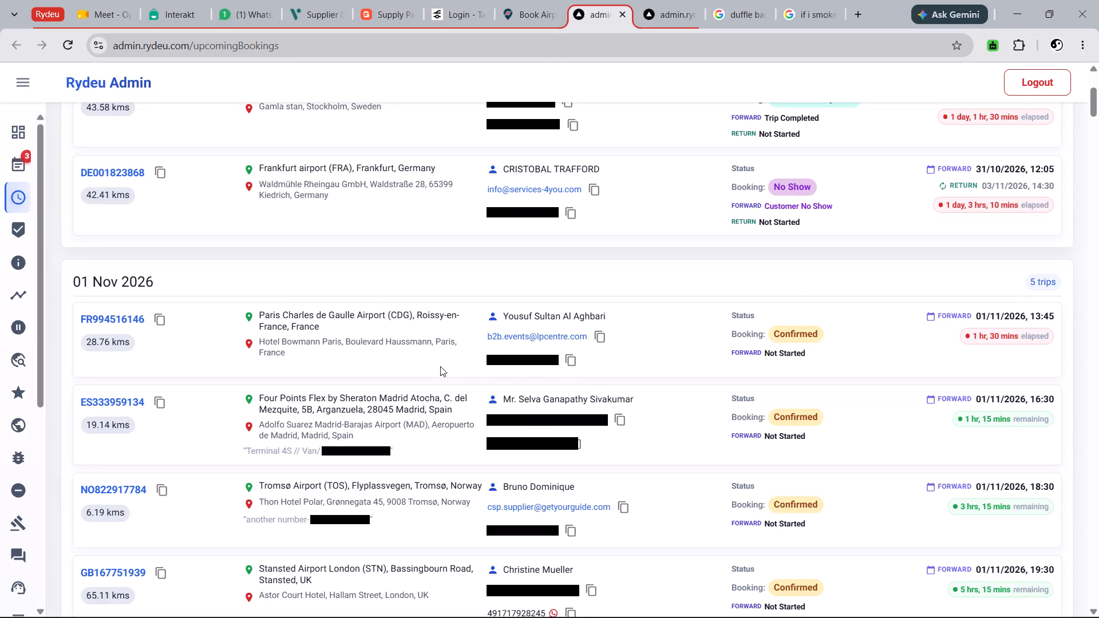
{"action": "left_click", "coordinate": [108, 314], "text": "ctrl"}
{"action": "left_click", "coordinate": [619, 0]}
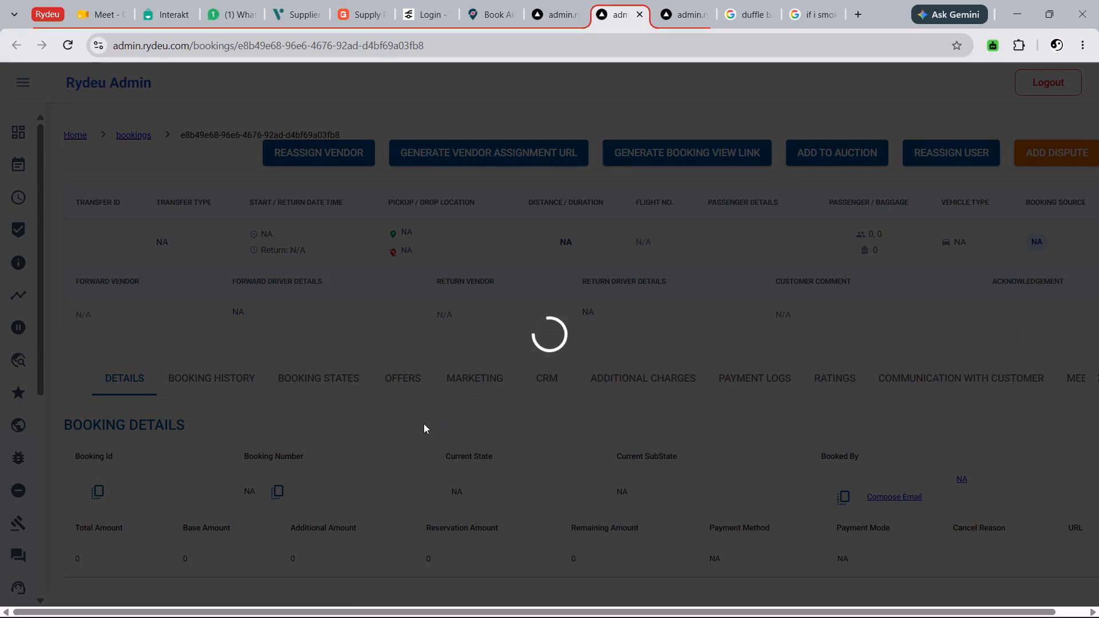
{"action": "scroll", "coordinate": [360, 419], "scroll_direction": "down", "scroll_amount": 6}
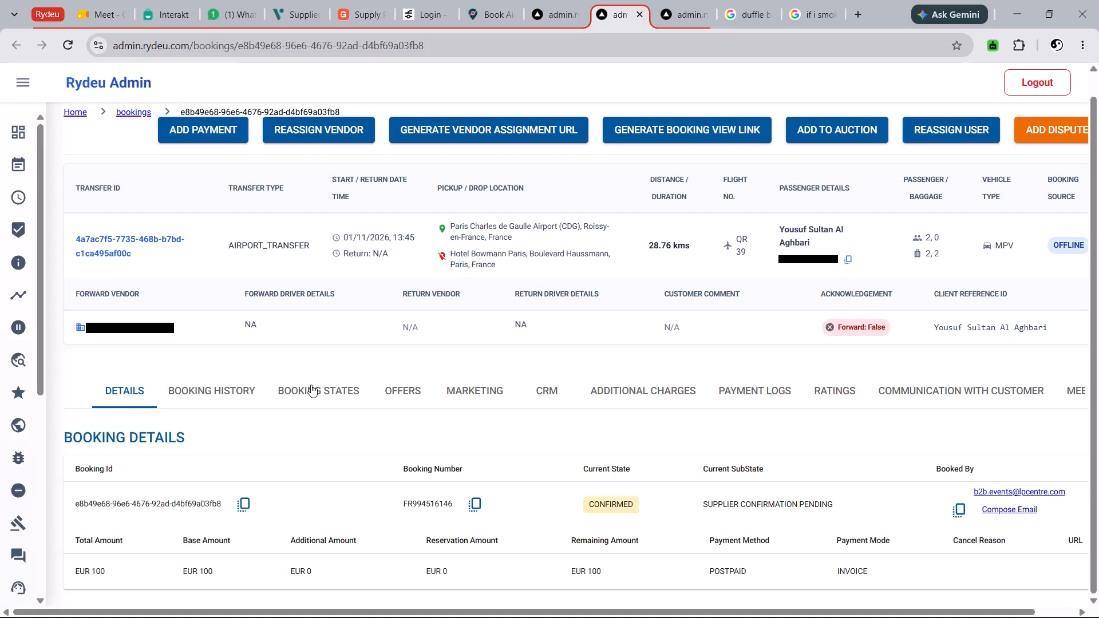
{"action": "left_click", "coordinate": [311, 385]}
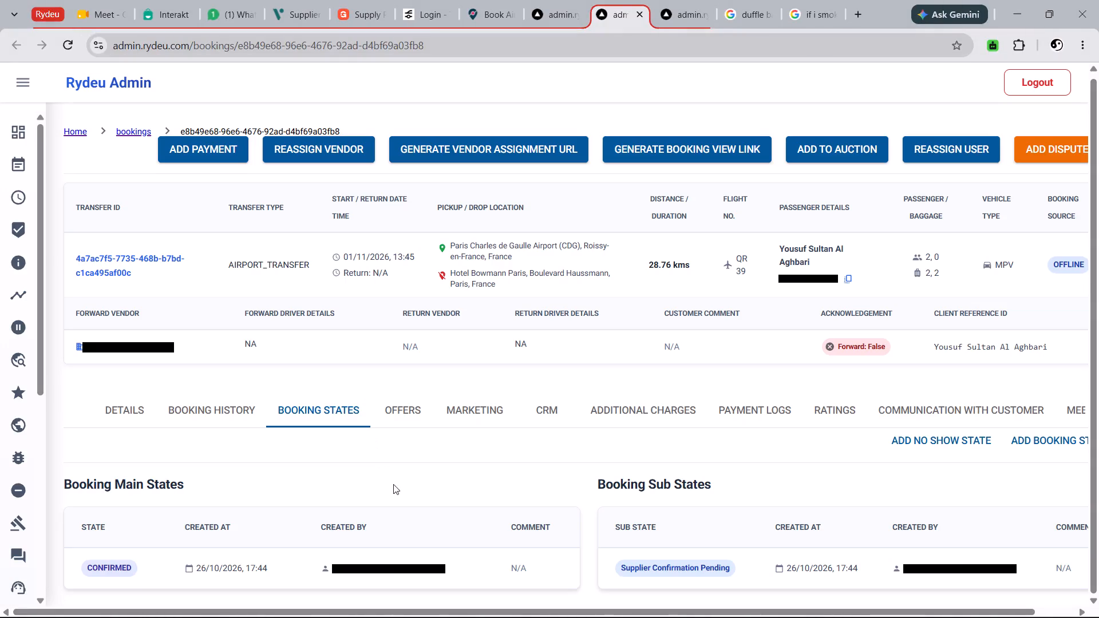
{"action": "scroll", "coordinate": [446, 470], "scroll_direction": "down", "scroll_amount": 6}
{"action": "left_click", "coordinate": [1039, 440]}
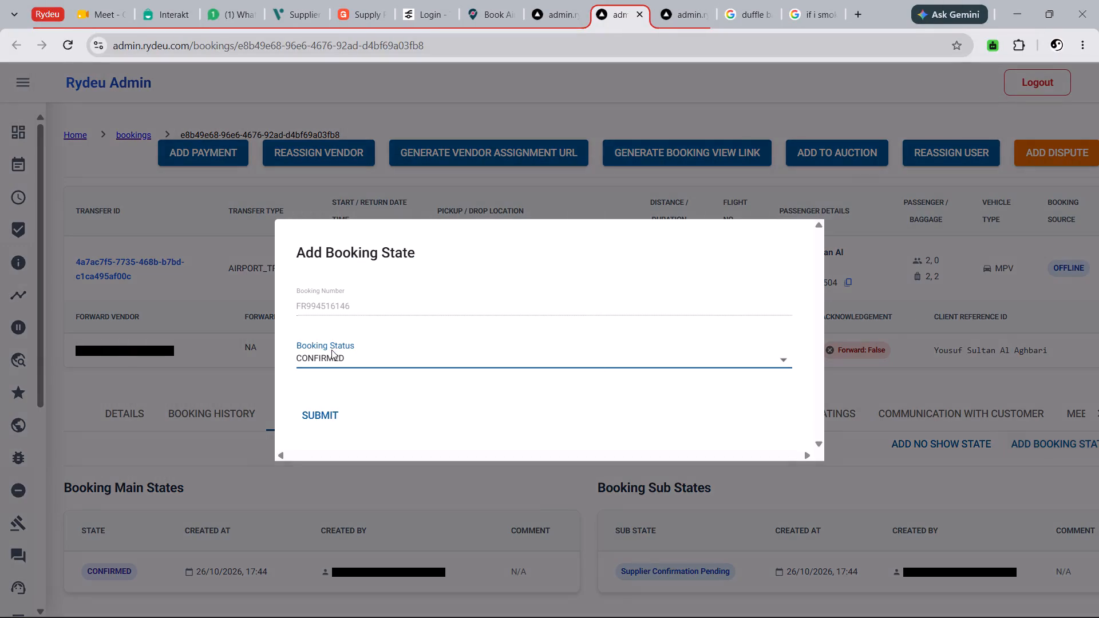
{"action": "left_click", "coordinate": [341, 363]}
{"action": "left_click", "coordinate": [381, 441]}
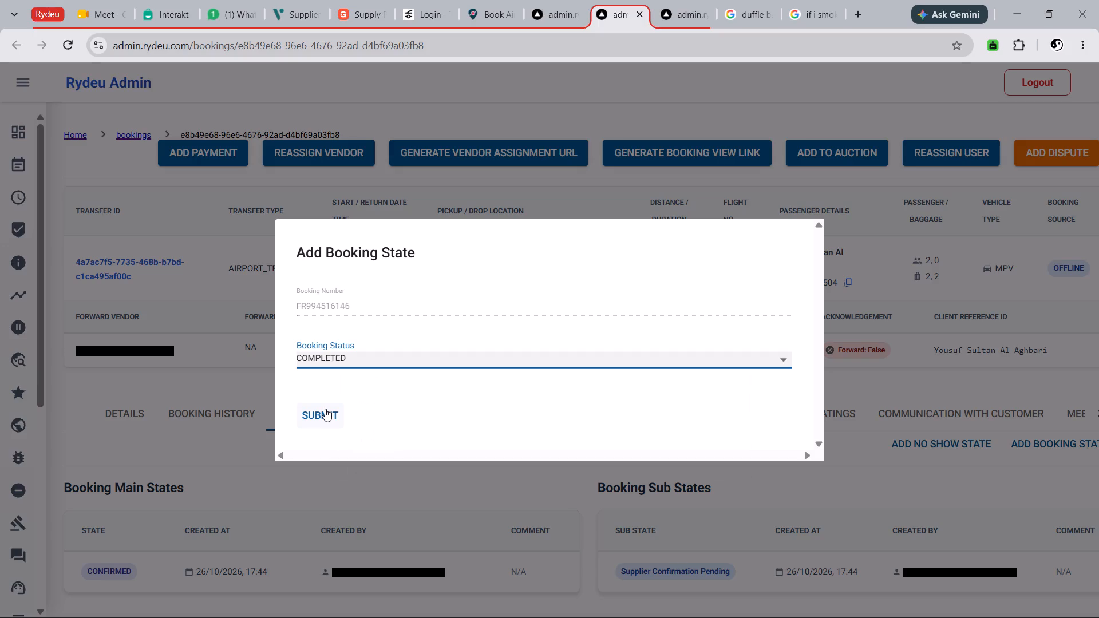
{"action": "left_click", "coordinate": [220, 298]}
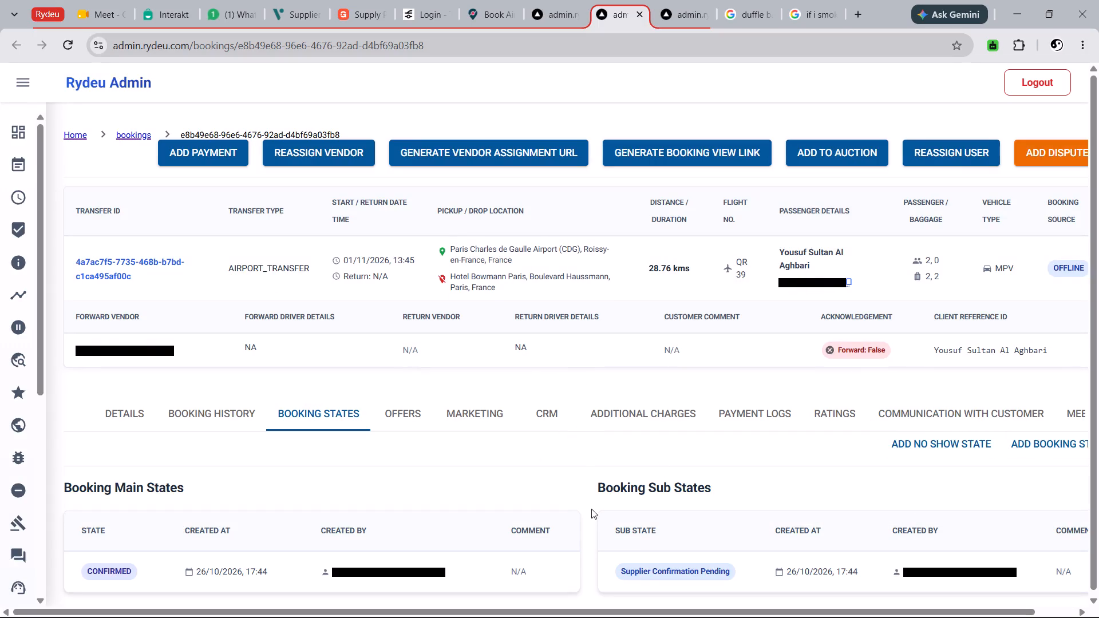
{"action": "scroll", "coordinate": [586, 554], "scroll_direction": "down", "scroll_amount": 6}
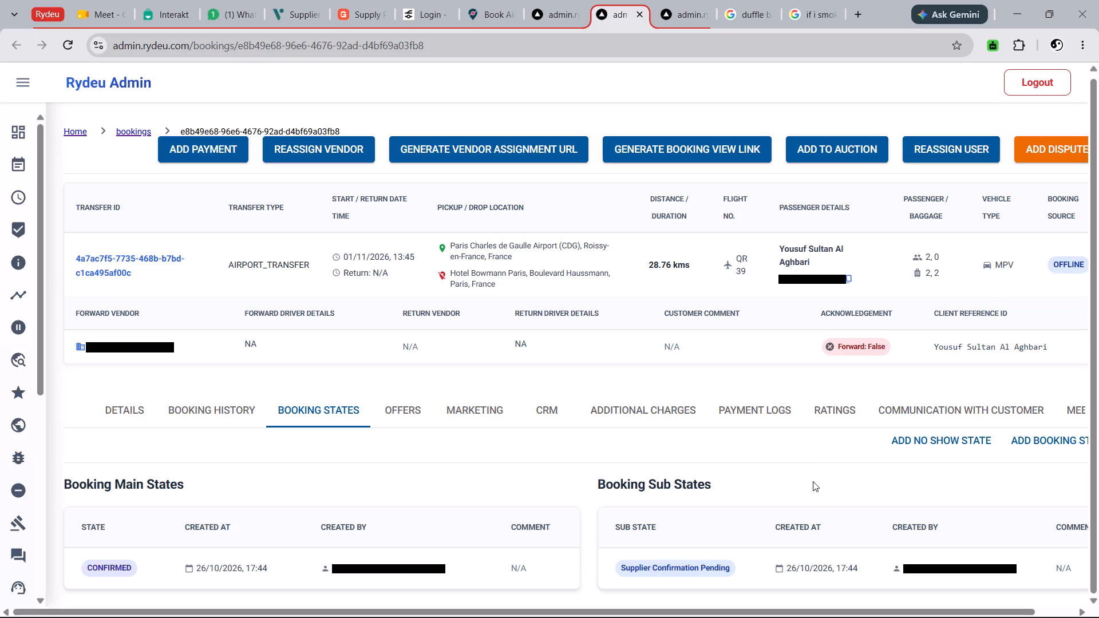
{"action": "left_click", "coordinate": [1049, 440]}
{"action": "left_click", "coordinate": [346, 356]}
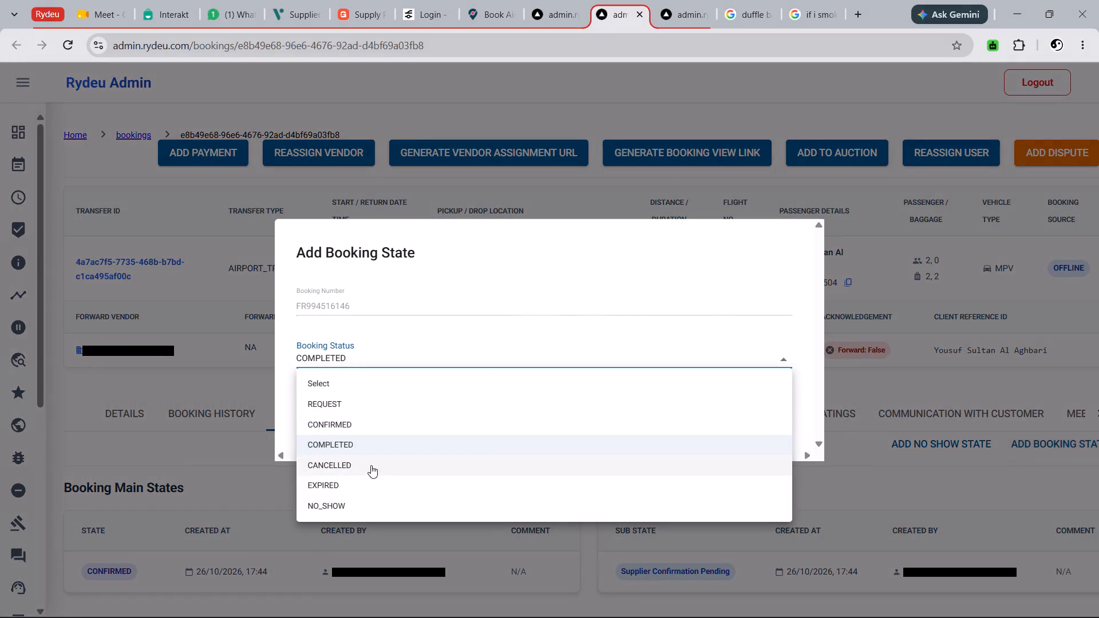
{"action": "left_click", "coordinate": [365, 445]}
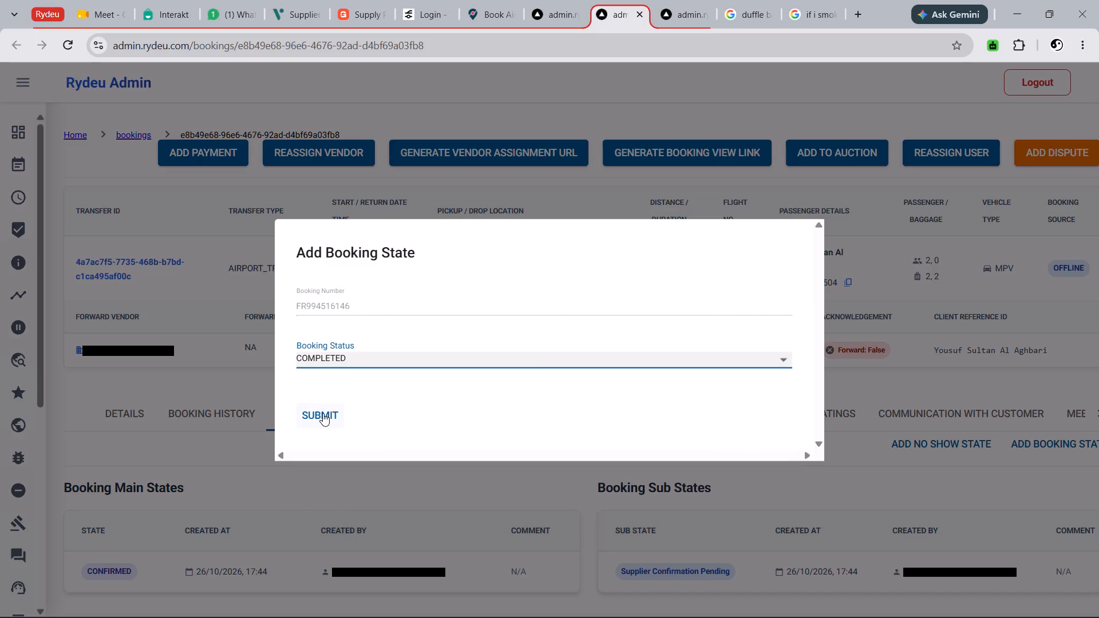
{"action": "left_click", "coordinate": [323, 413]}
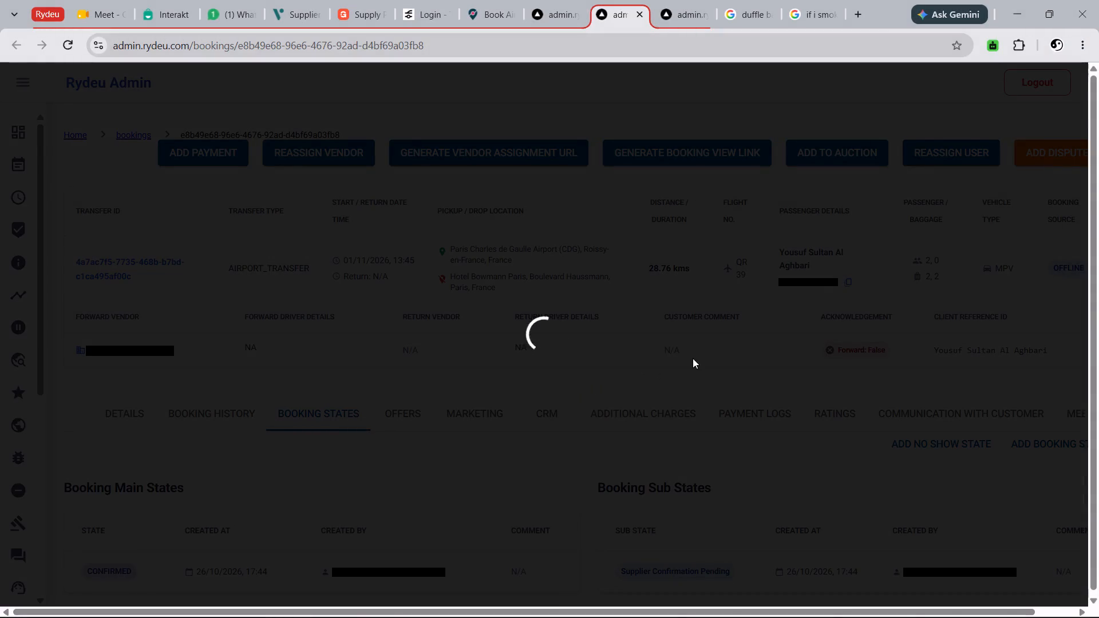
{"action": "left_click", "coordinate": [118, 406]}
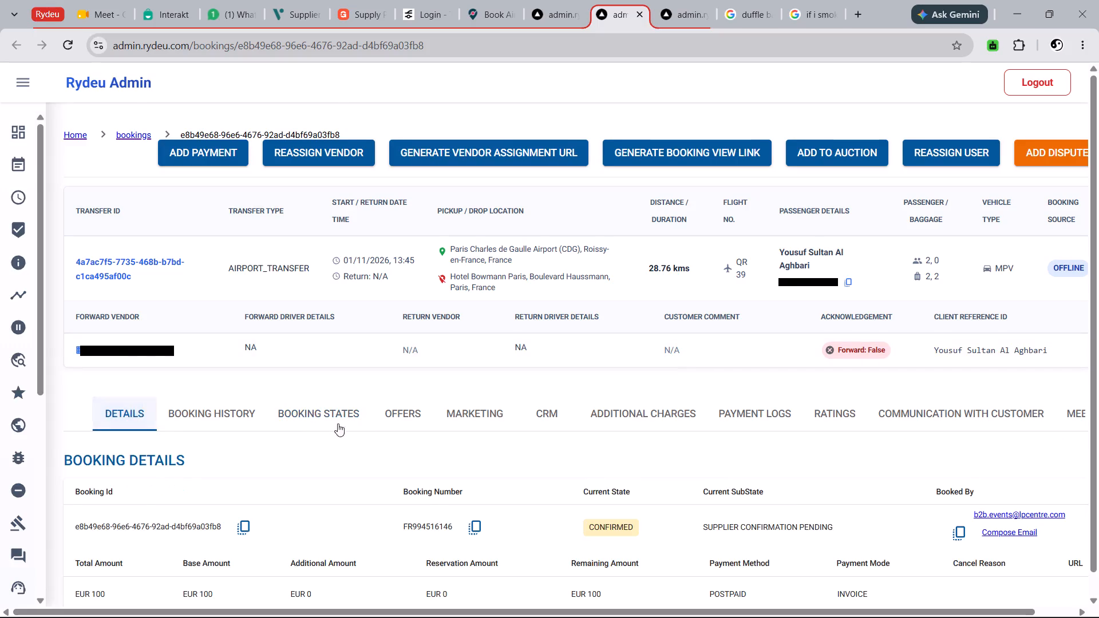
{"action": "scroll", "coordinate": [329, 433], "scroll_direction": "down", "scroll_amount": 6}
{"action": "left_click", "coordinate": [58, 51]}
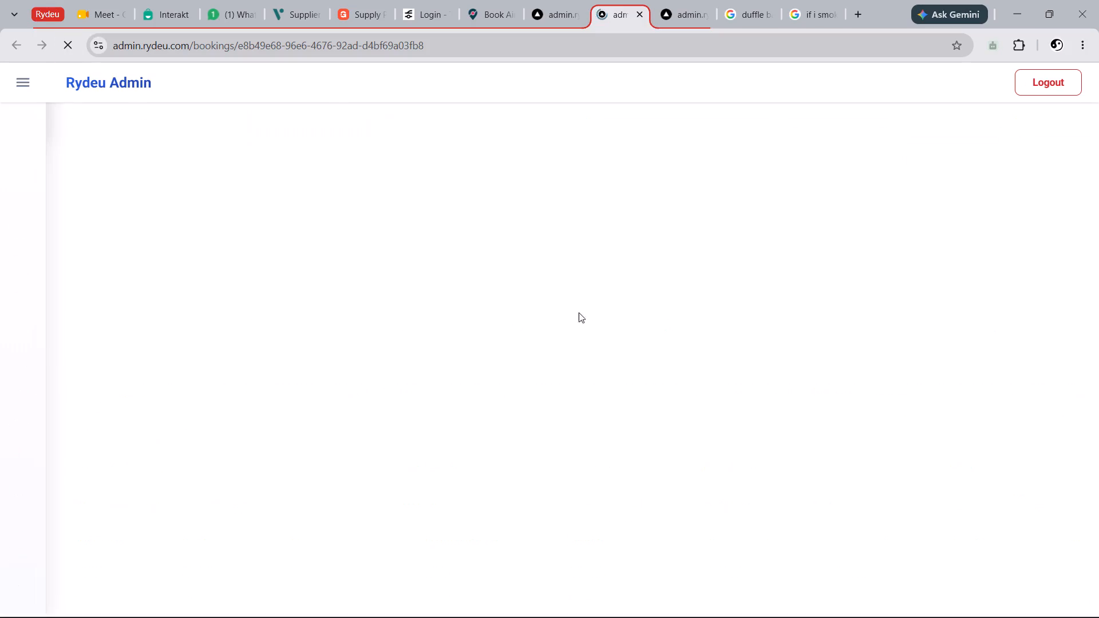
{"action": "left_click", "coordinate": [303, 407]}
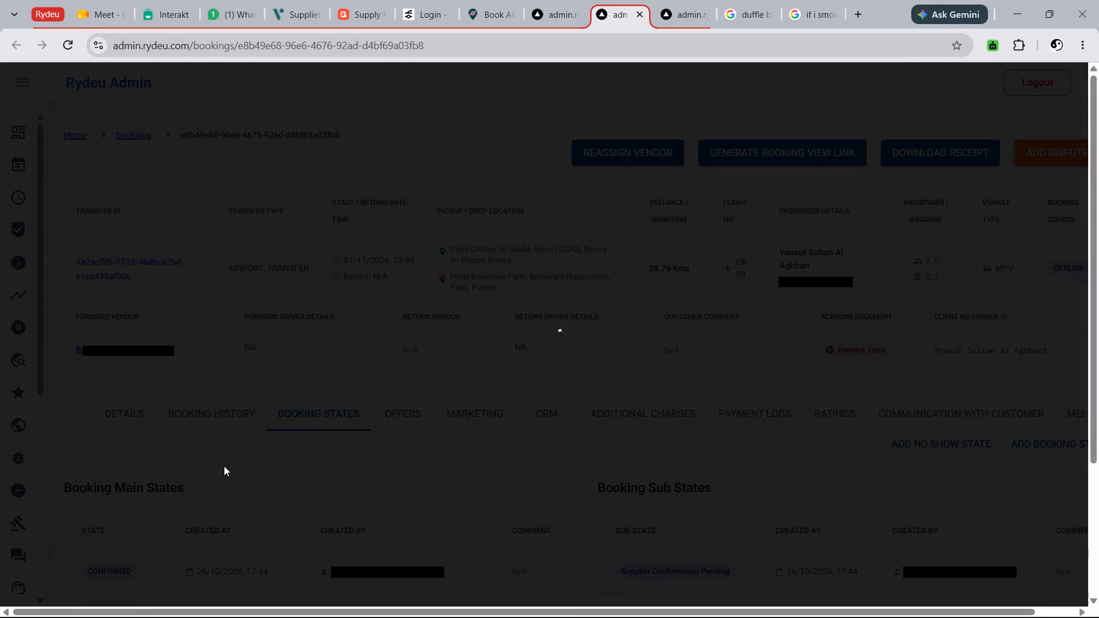
{"action": "scroll", "coordinate": [212, 461], "scroll_direction": "down", "scroll_amount": 5}
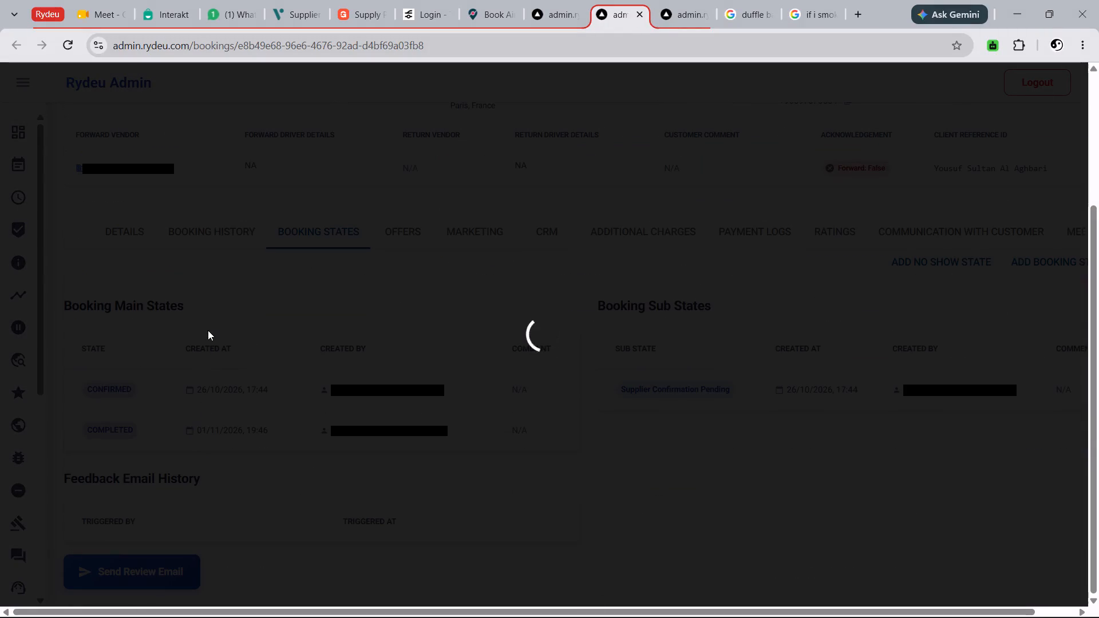
{"action": "scroll", "coordinate": [183, 371], "scroll_direction": "up", "scroll_amount": 5}
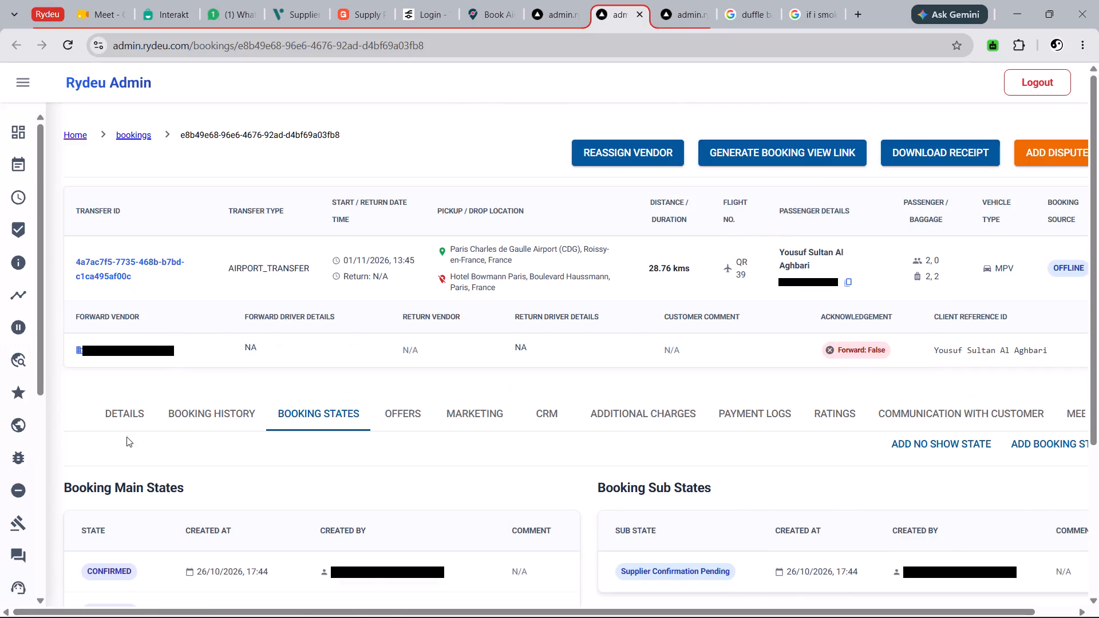
Copy the booking number from the details of the Paris Charles de Gaulle transfer and close the booking page.
{"action": "left_click", "coordinate": [123, 432]}
{"action": "left_click", "coordinate": [121, 414]}
{"action": "left_click", "coordinate": [474, 521]}
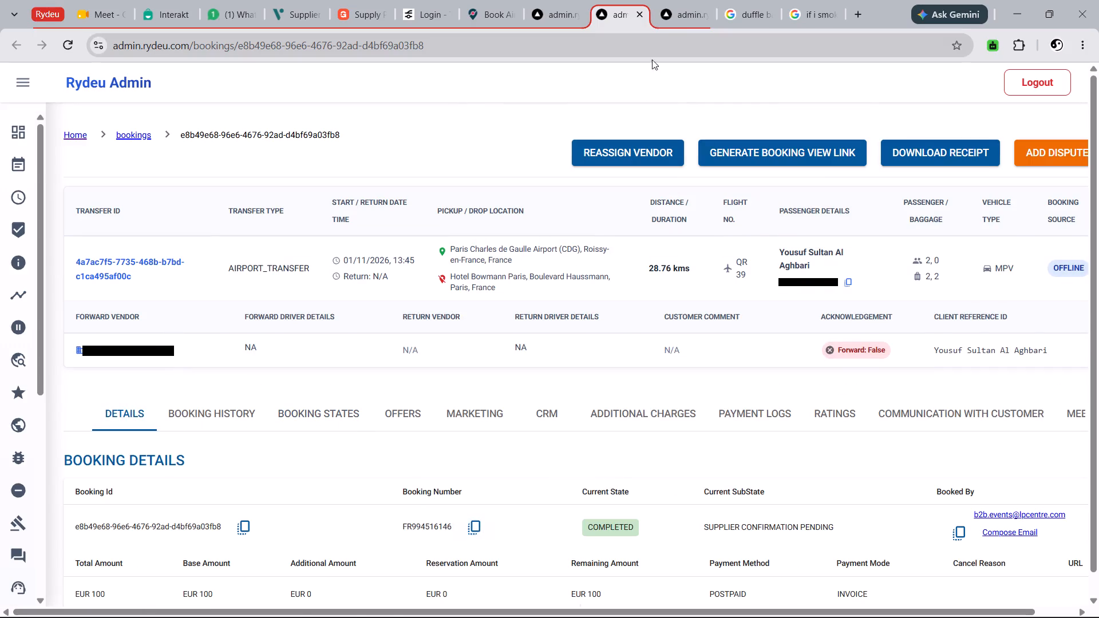
{"action": "left_click", "coordinate": [638, 15]}
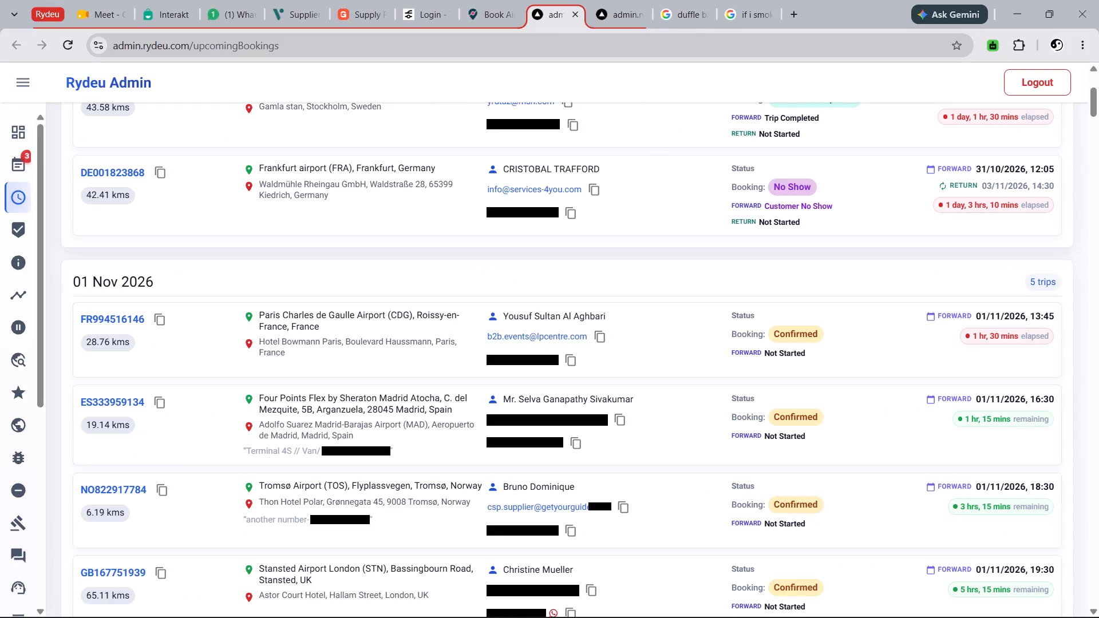
{"action": "left_click", "coordinate": [604, 0]}
{"action": "left_click", "coordinate": [668, 0]}
{"action": "key", "text": "alt+Tab"}
{"action": "key", "text": "alt+Tab"}
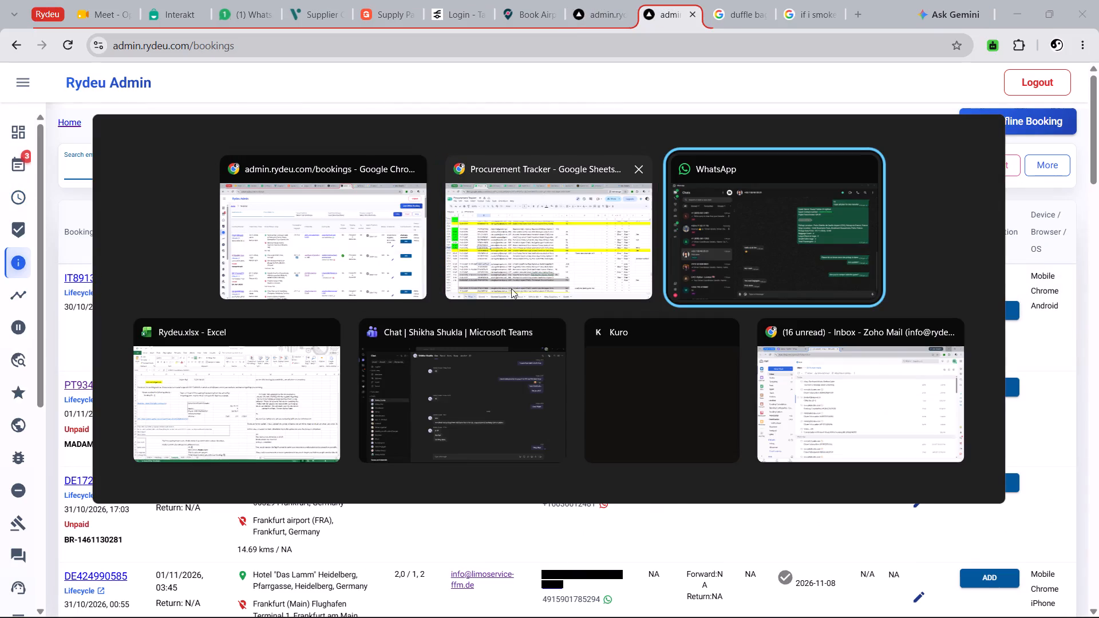
{"action": "left_click", "coordinate": [545, 223], "text": "alt"}
{"action": "left_click", "coordinate": [744, 300]}
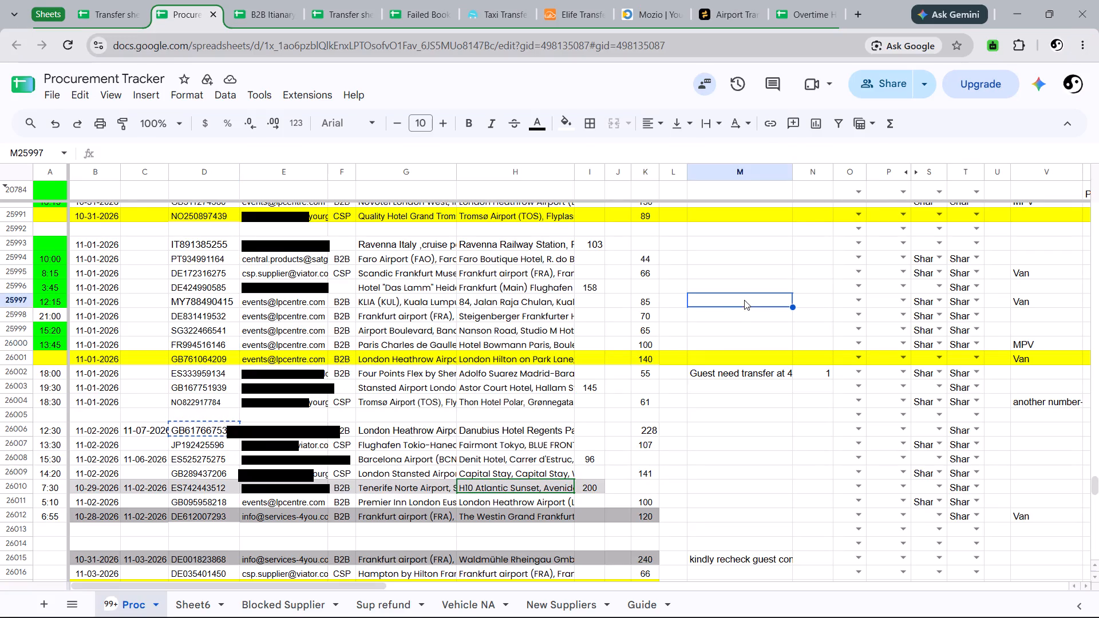
{"action": "key", "text": "ctrl+f"}
{"action": "key", "text": "ctrl+v"}
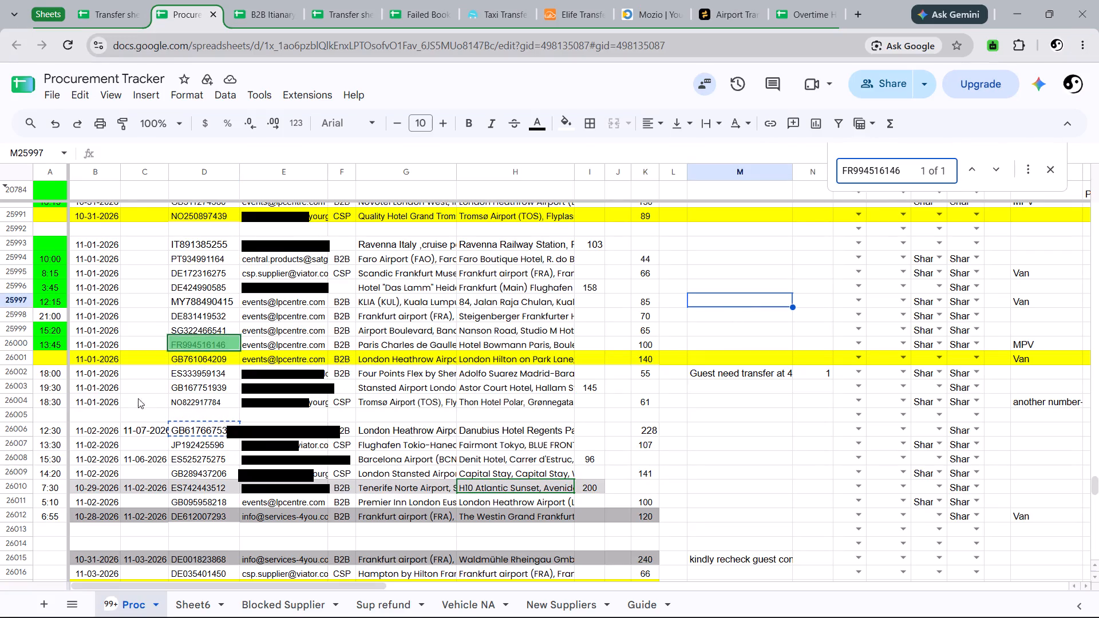
{"action": "left_click", "coordinate": [1051, 172]}
Return to Rydeu Admin, refresh the Pickup Planner and review the trips for 01 Nov 2026.
{"action": "key", "text": "alt+Tab"}
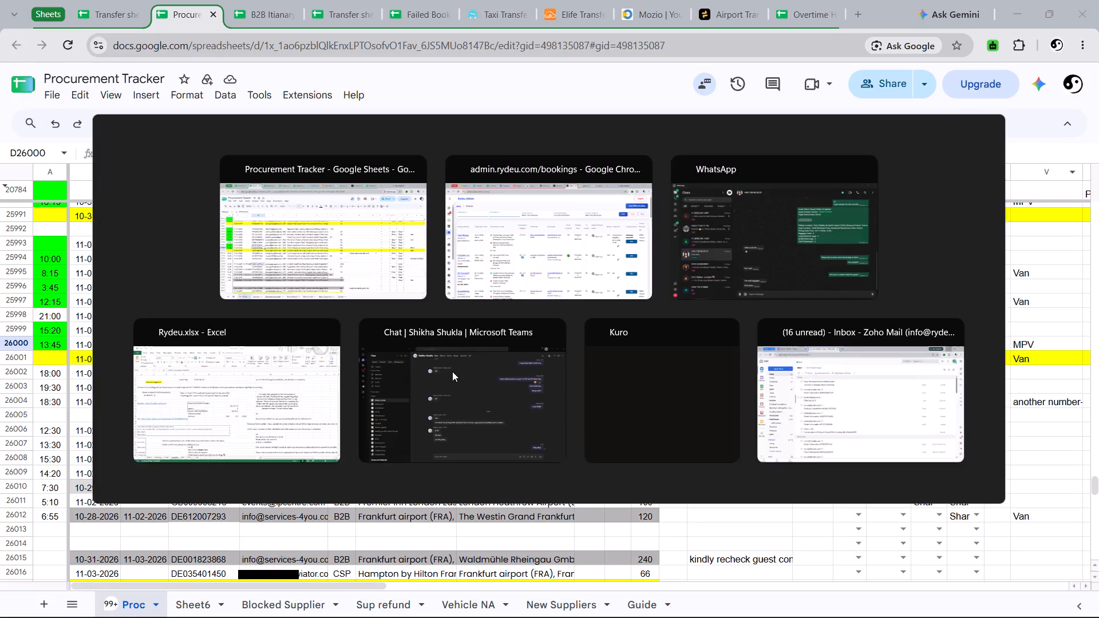
{"action": "left_click", "coordinate": [599, 0]}
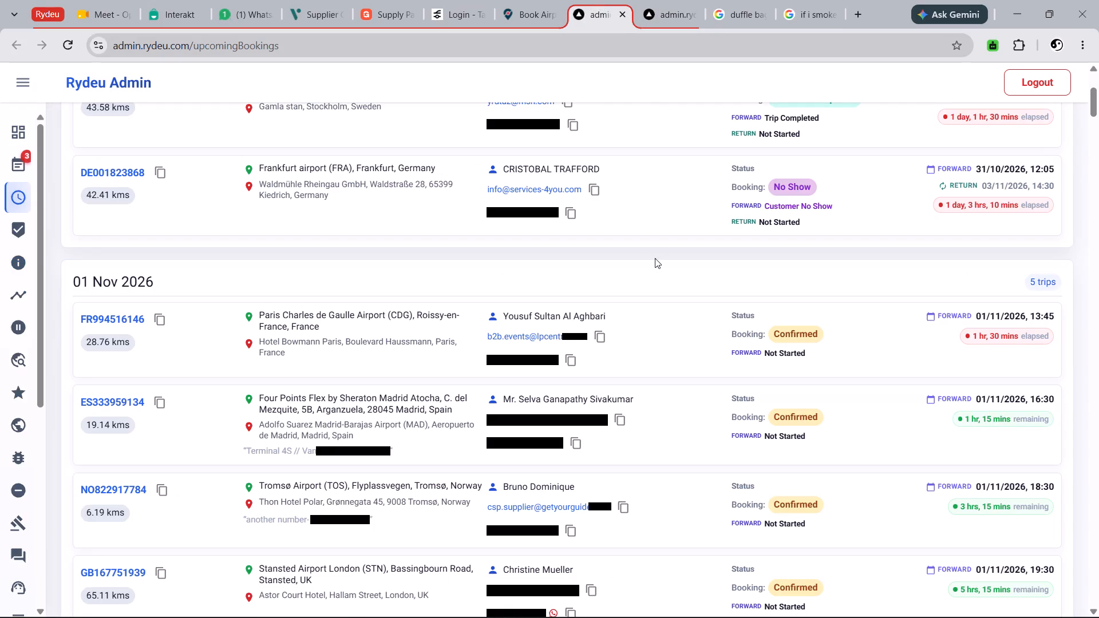
{"action": "scroll", "coordinate": [906, 253], "scroll_direction": "up", "scroll_amount": 10}
{"action": "left_click", "coordinate": [989, 231]}
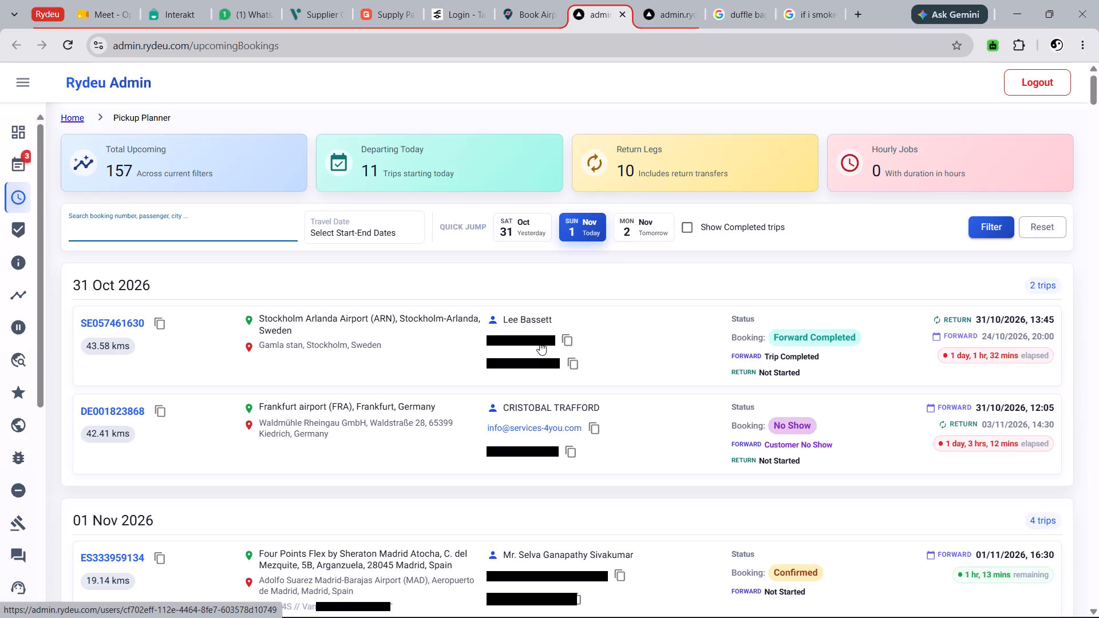
{"action": "scroll", "coordinate": [534, 347], "scroll_direction": "down", "scroll_amount": 3}
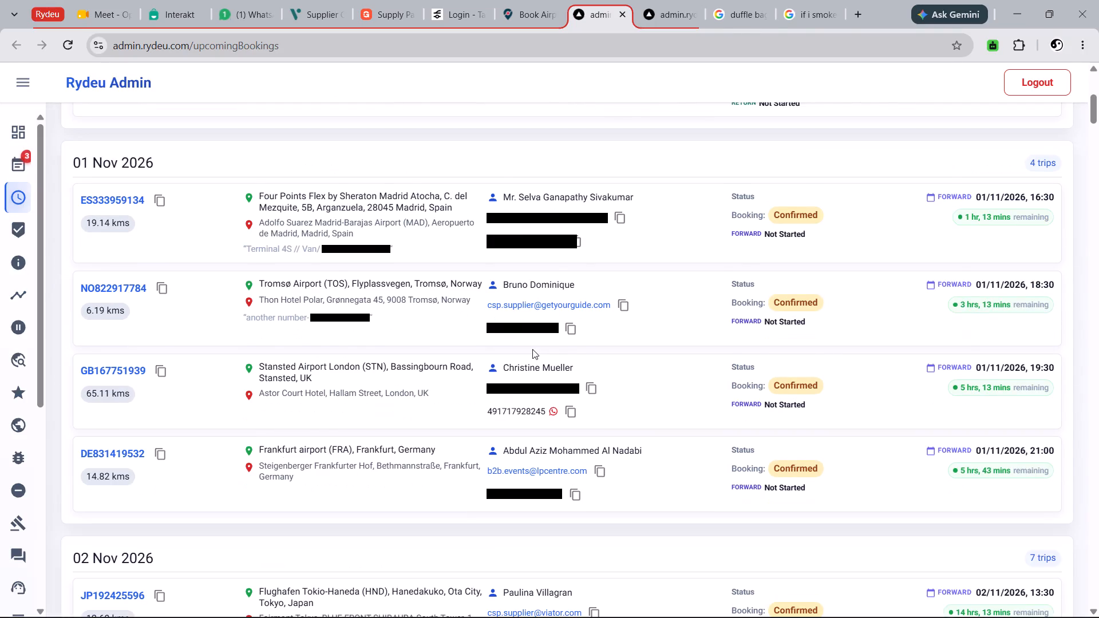
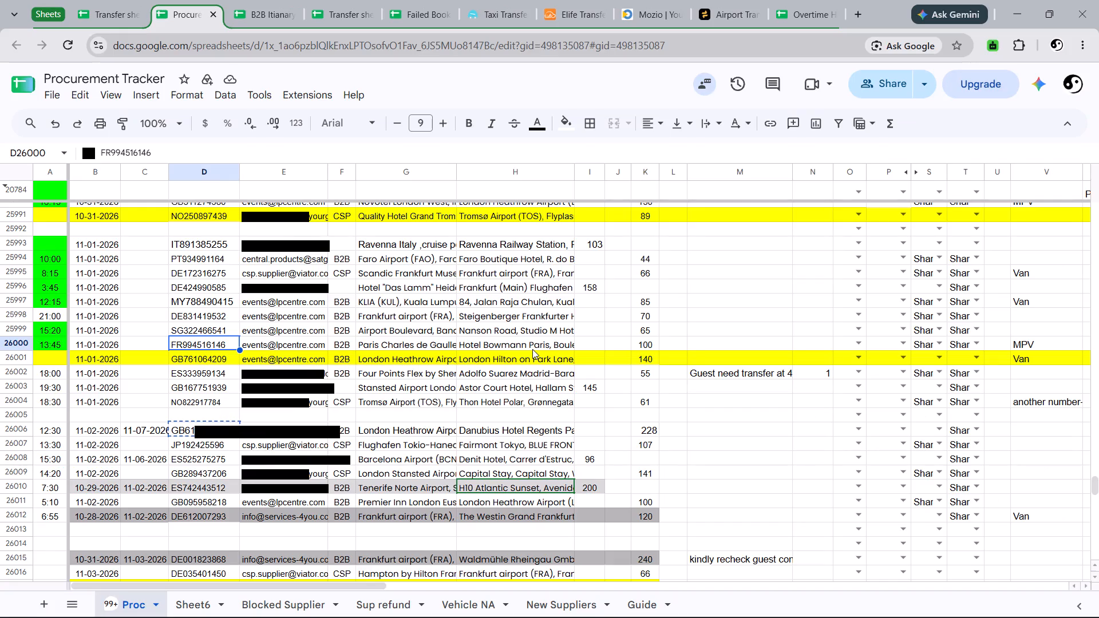
{"action": "left_click", "coordinate": [276, 433]}
{"action": "left_click", "coordinate": [282, 410]}
{"action": "left_click", "coordinate": [298, 430]}
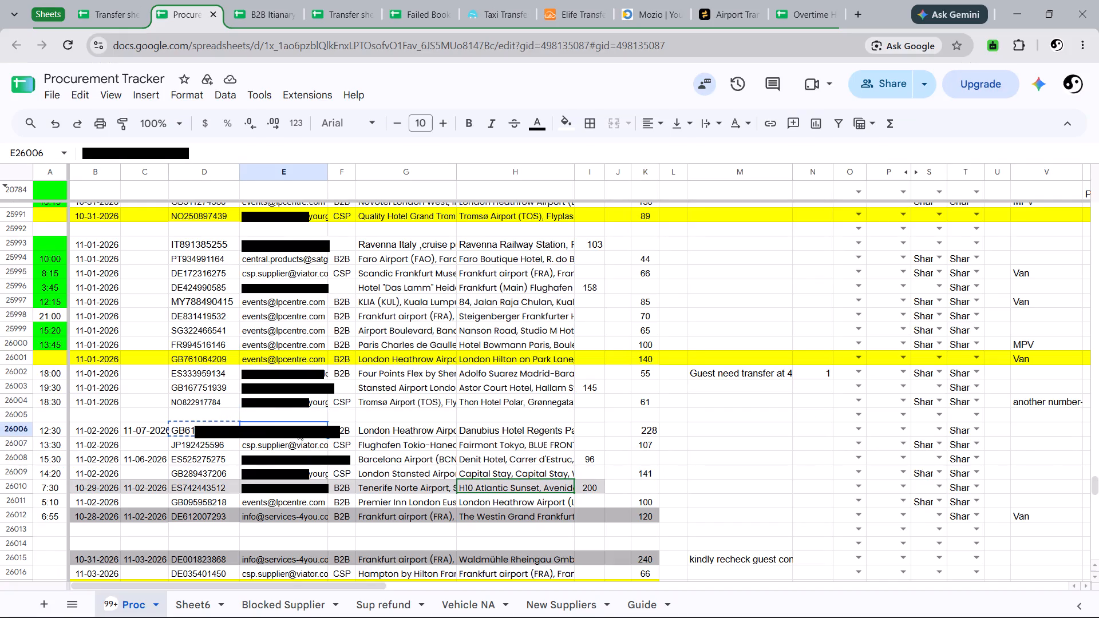
{"action": "key", "text": "alt+Tab"}
{"action": "left_click", "coordinate": [653, 0]}
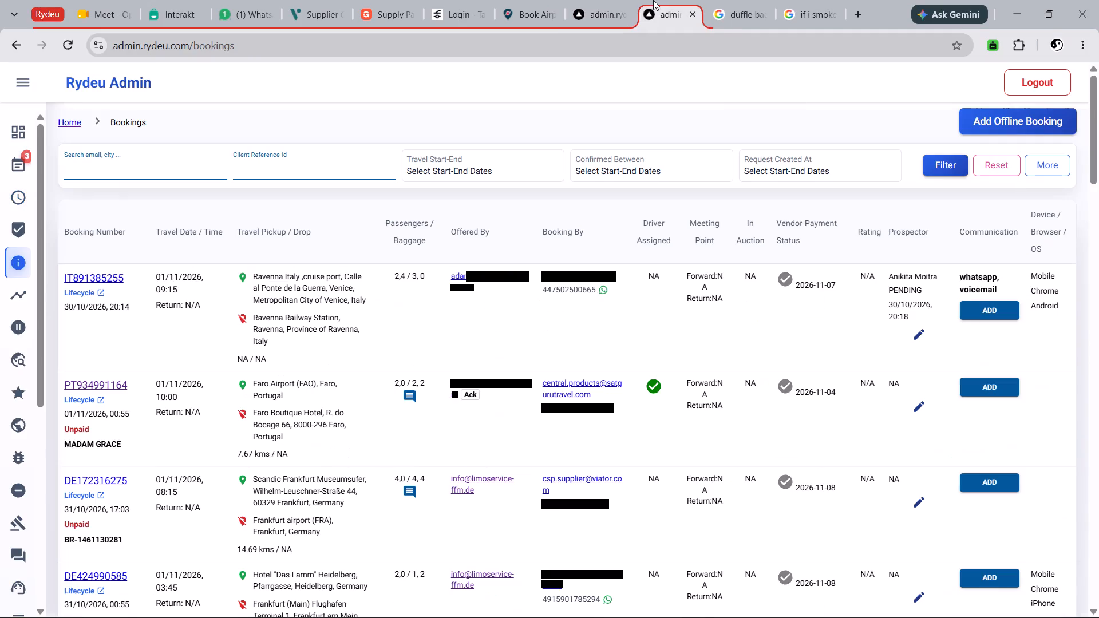
{"action": "key", "text": "alt+Tab"}
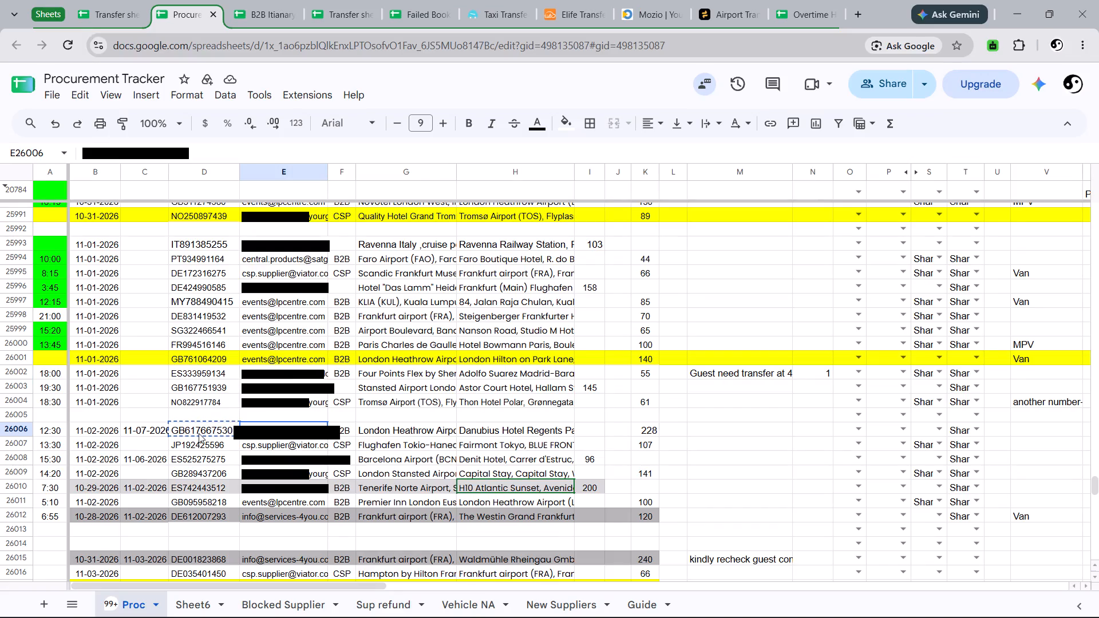
{"action": "left_click", "coordinate": [199, 433]}
{"action": "key", "text": "ctrl+c"}
{"action": "key", "text": "alt+Tab"}
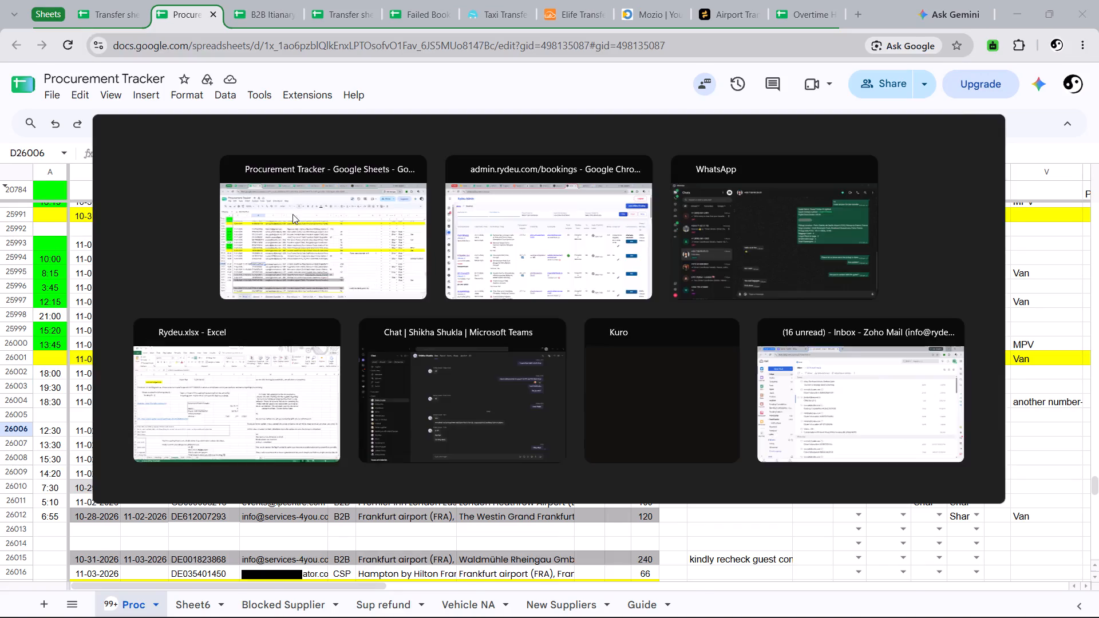
{"action": "left_click", "coordinate": [175, 179]}
{"action": "key", "text": "ctrl+v"}
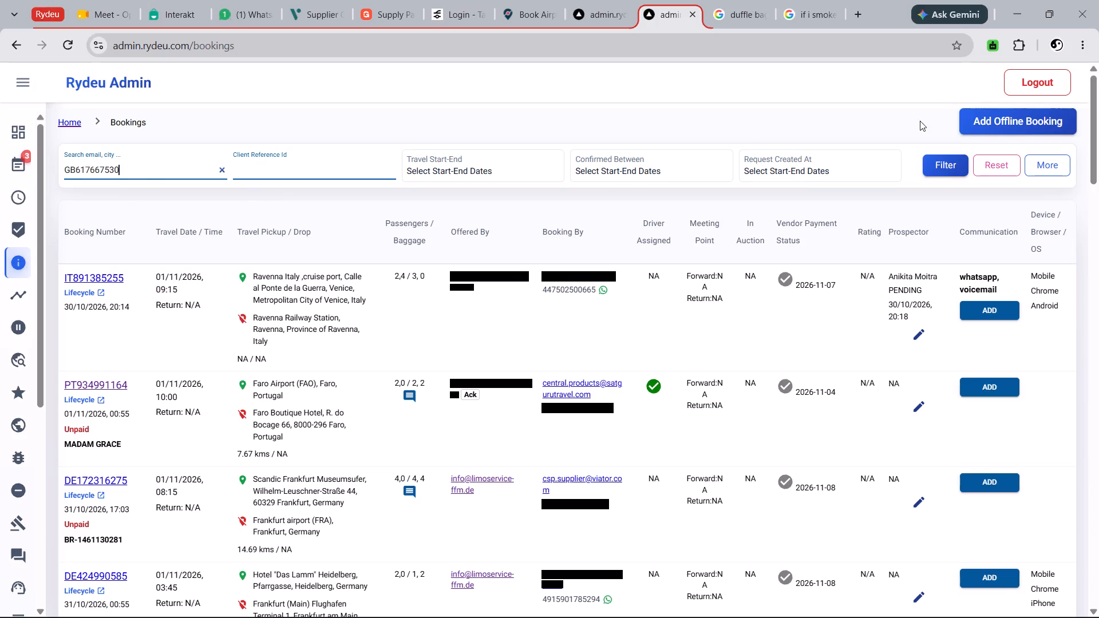
{"action": "left_click", "coordinate": [942, 165]}
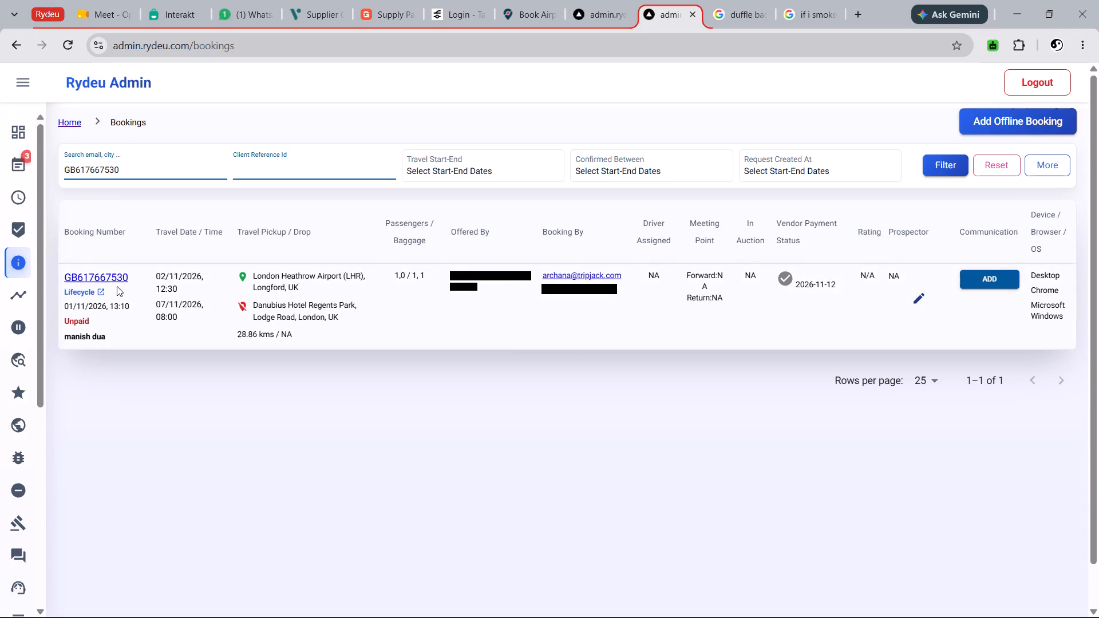
{"action": "left_click", "coordinate": [108, 276]}
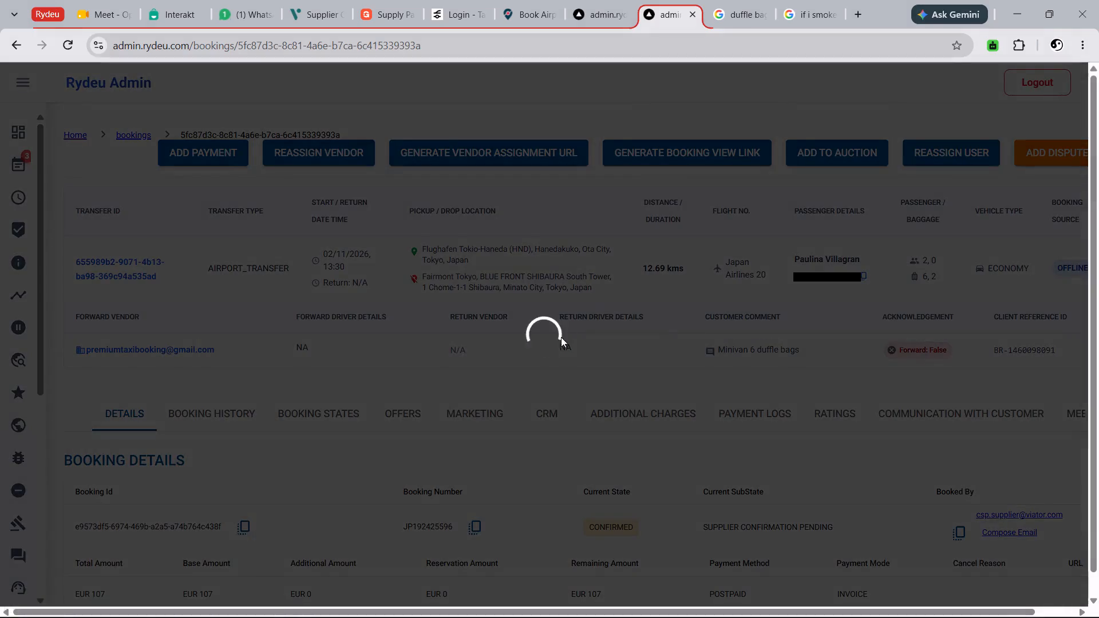
{"action": "scroll", "coordinate": [537, 337], "scroll_direction": "down", "scroll_amount": 6}
{"action": "key", "text": "alt+Tab"}
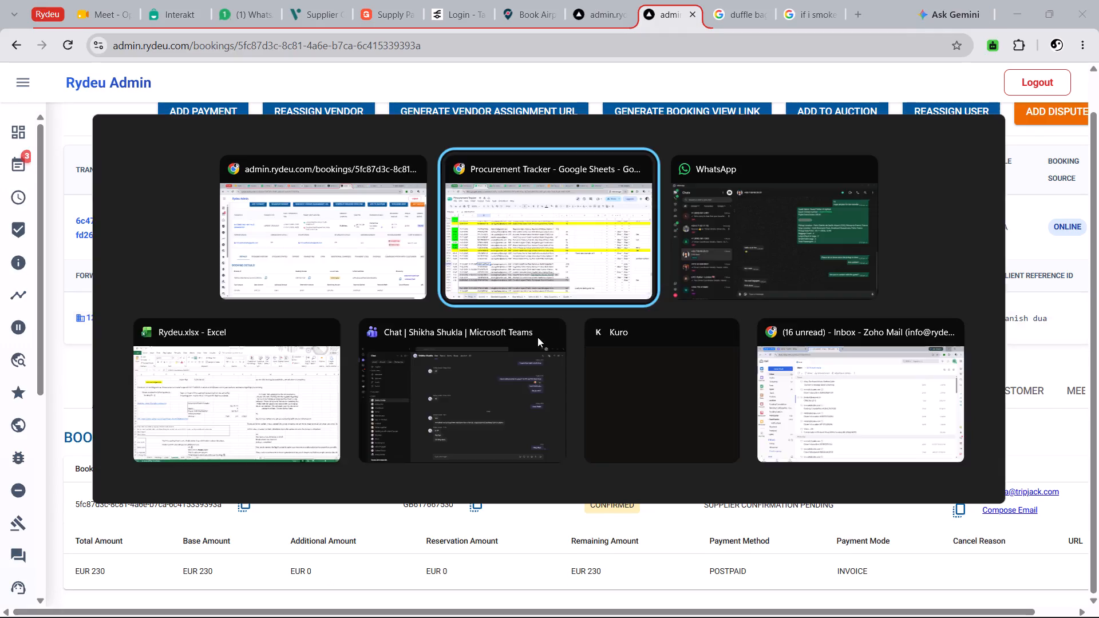
{"action": "key", "text": "alt+Tab"}
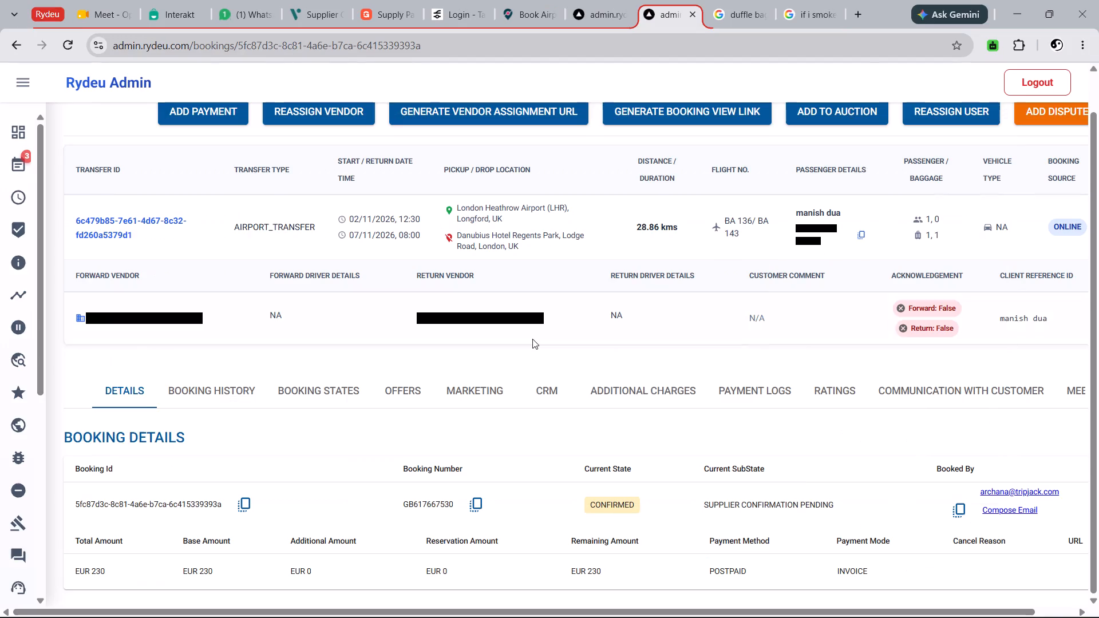
{"action": "scroll", "coordinate": [532, 339], "scroll_direction": "down", "scroll_amount": 6}
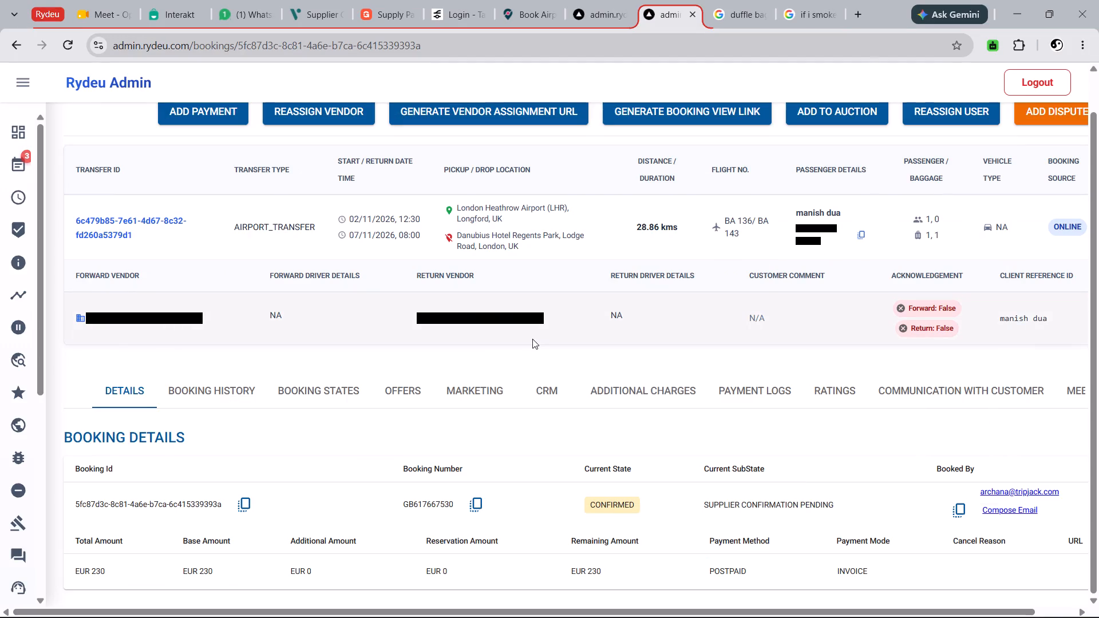
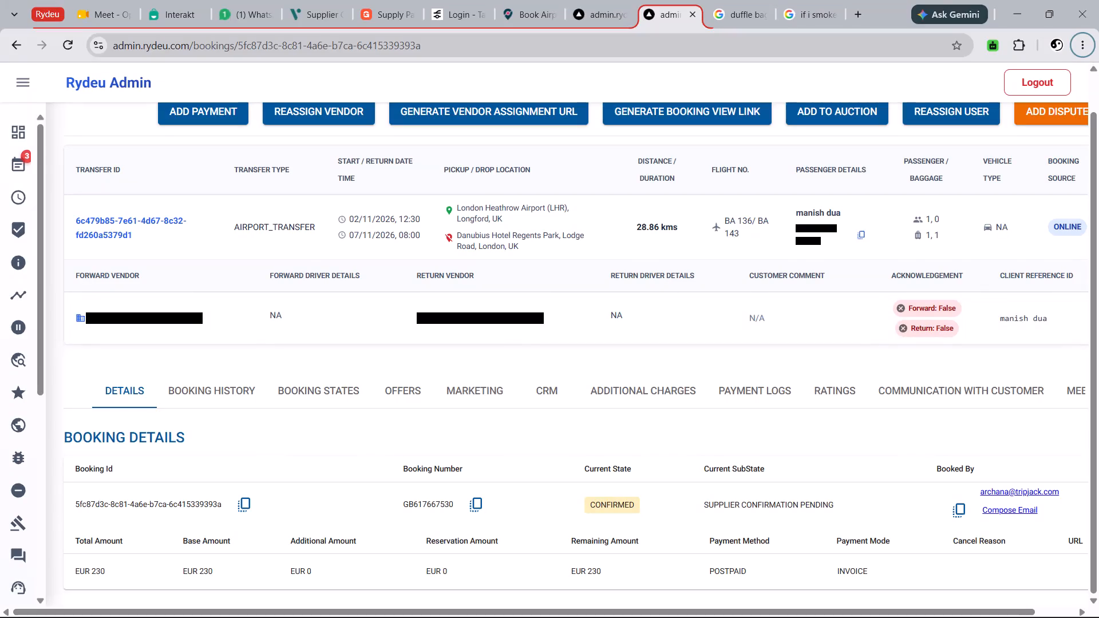
{"action": "left_click", "coordinate": [606, 247]}
{"action": "key", "text": "alt+Tab"}
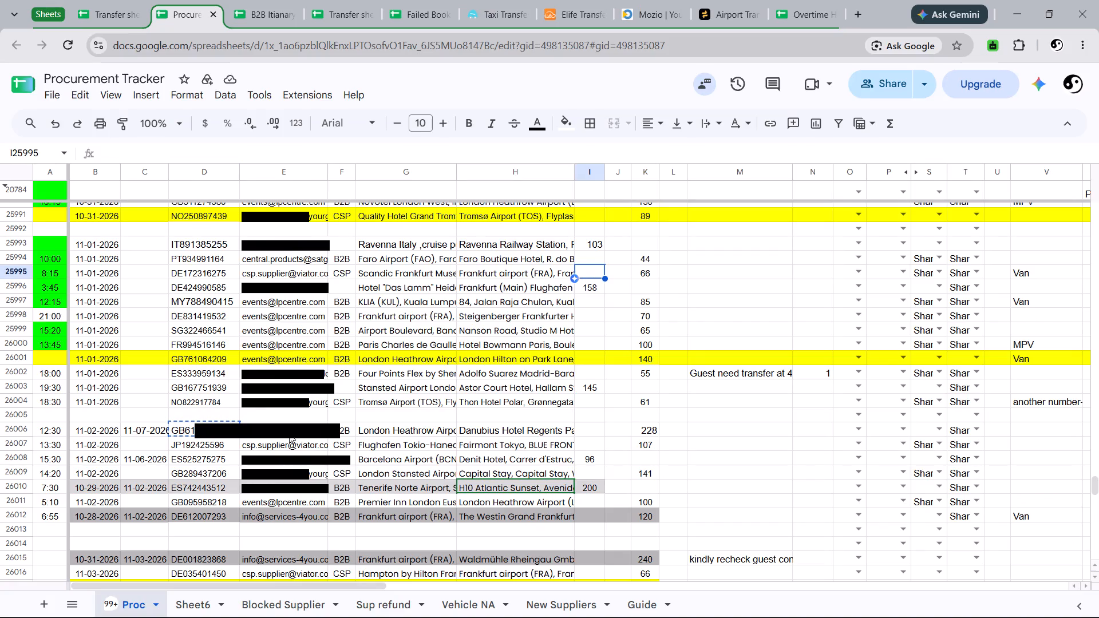
{"action": "left_click", "coordinate": [284, 419]}
{"action": "left_click", "coordinate": [211, 431]}
{"action": "key", "text": "alt+Tab"}
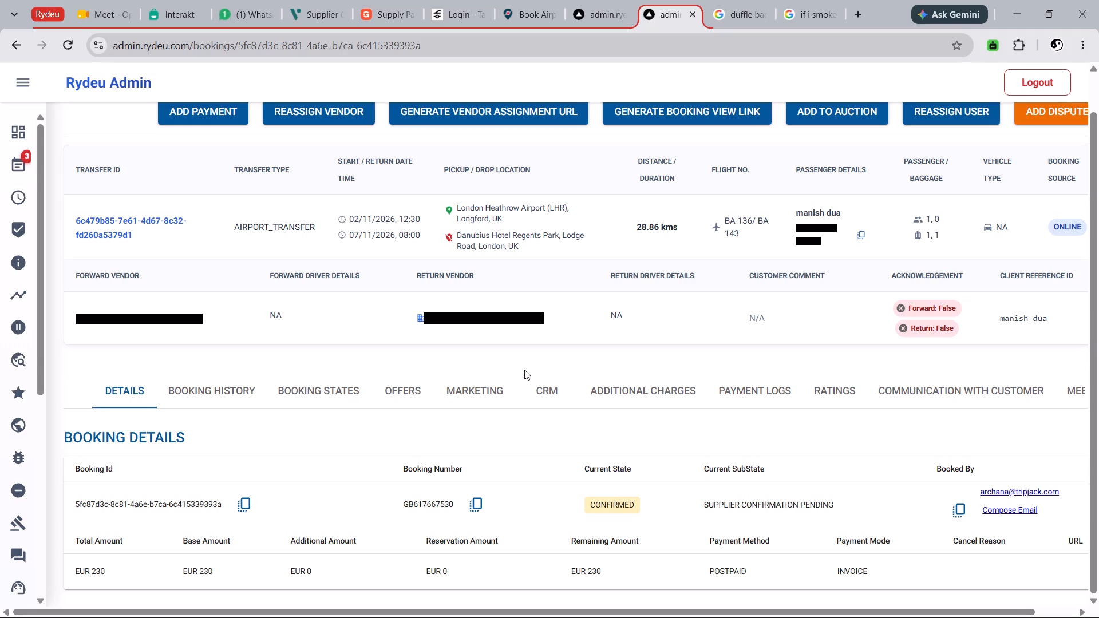
{"action": "left_click", "coordinate": [602, 0]}
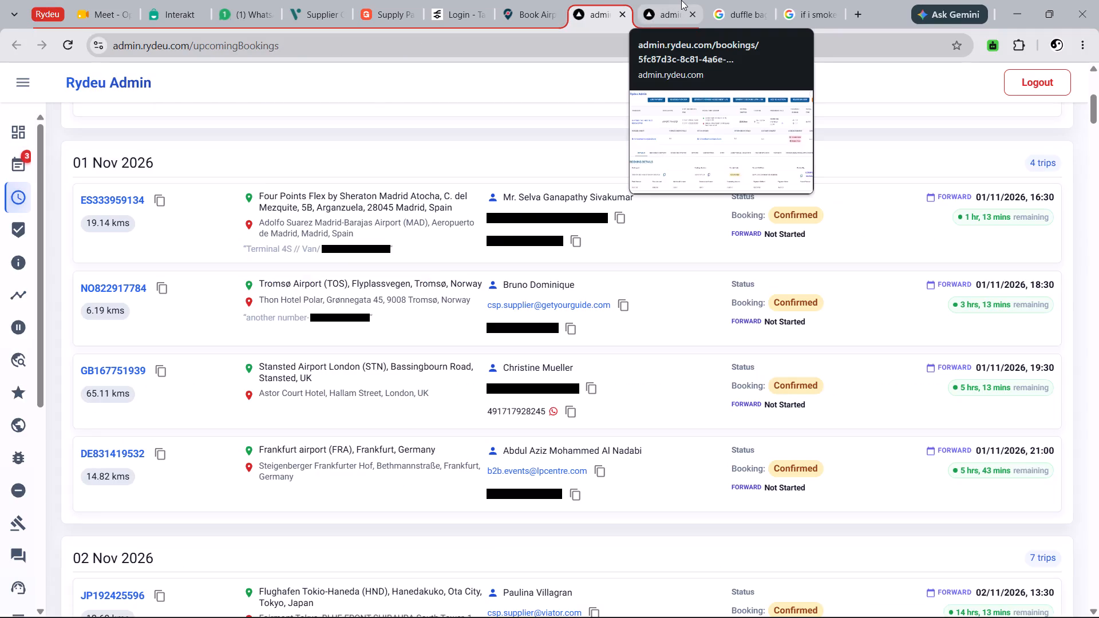
{"action": "left_click", "coordinate": [681, 0]}
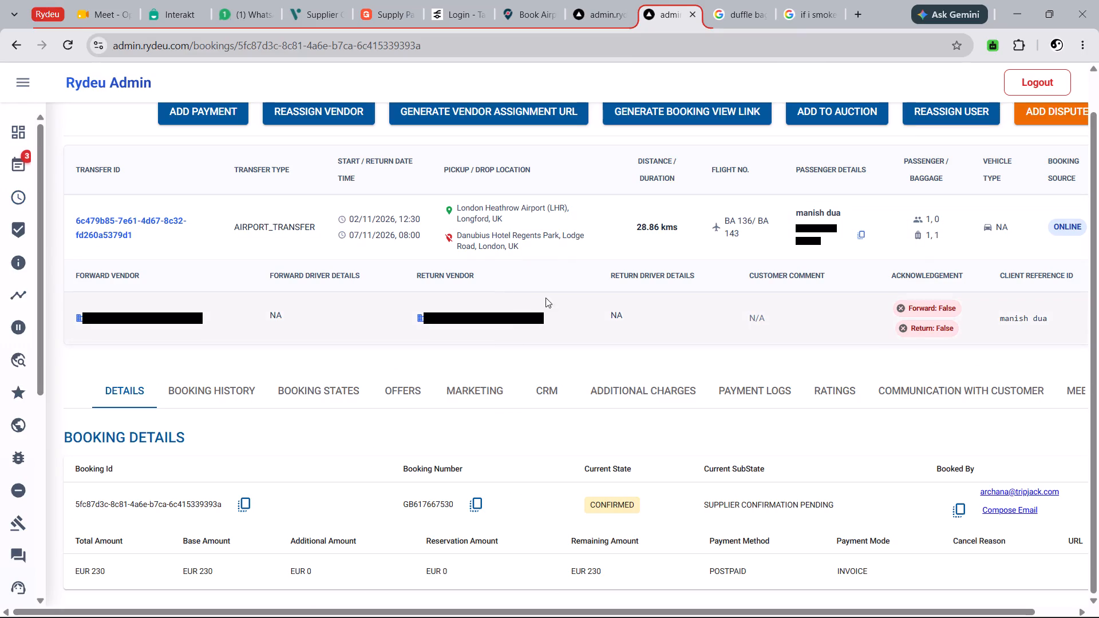
{"action": "scroll", "coordinate": [557, 283], "scroll_direction": "down", "scroll_amount": 5}
{"action": "scroll", "coordinate": [557, 270], "scroll_direction": "up", "scroll_amount": 5}
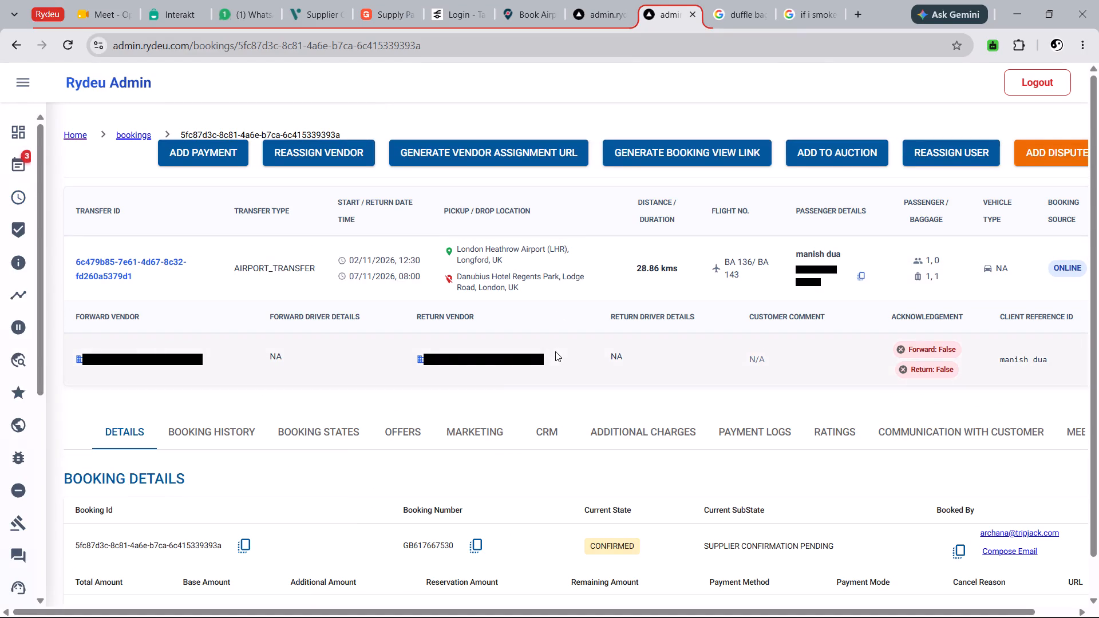
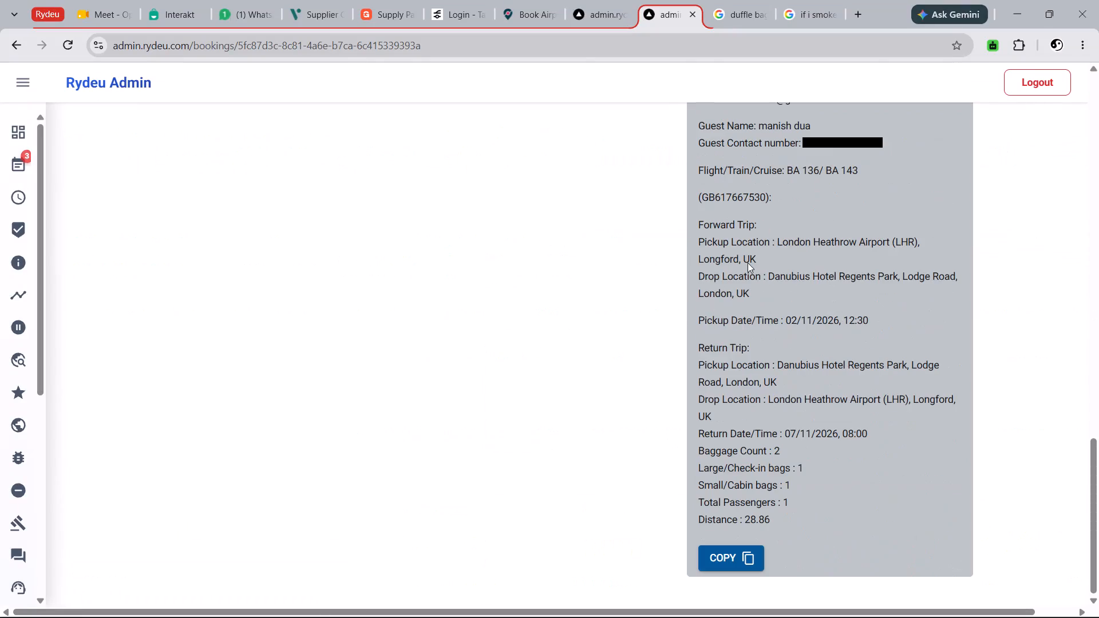
{"action": "scroll", "coordinate": [712, 197], "scroll_direction": "up", "scroll_amount": 1}
{"action": "left_click_drag", "start_coordinate": [690, 245], "coordinate": [729, 293]}
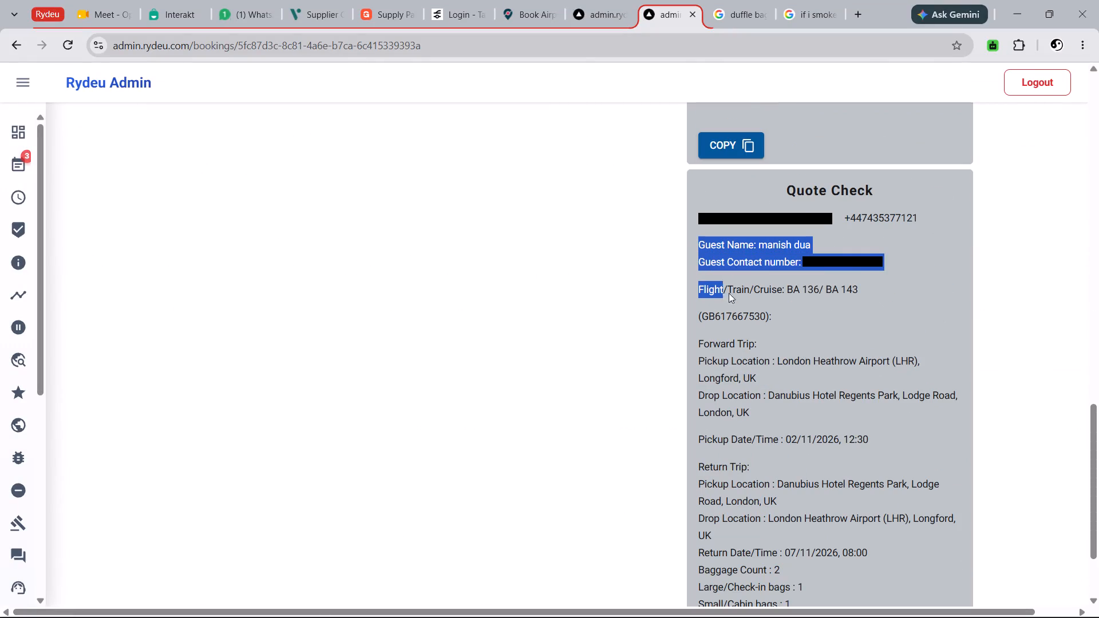
{"action": "left_click_drag", "start_coordinate": [729, 293], "coordinate": [892, 444]}
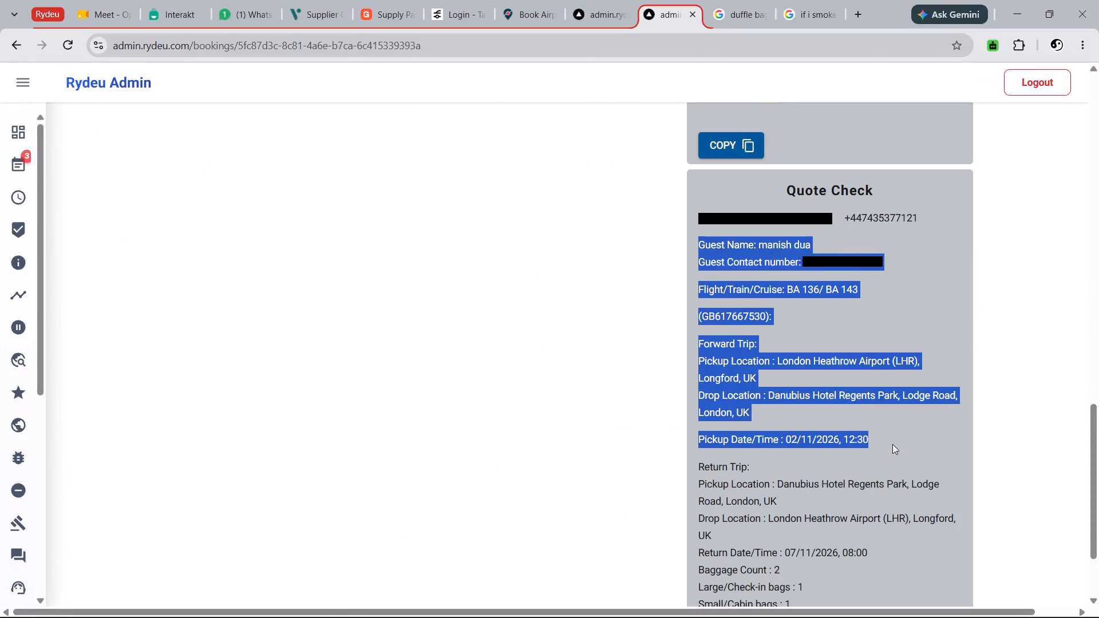
{"action": "key", "text": "ctrl+c"}
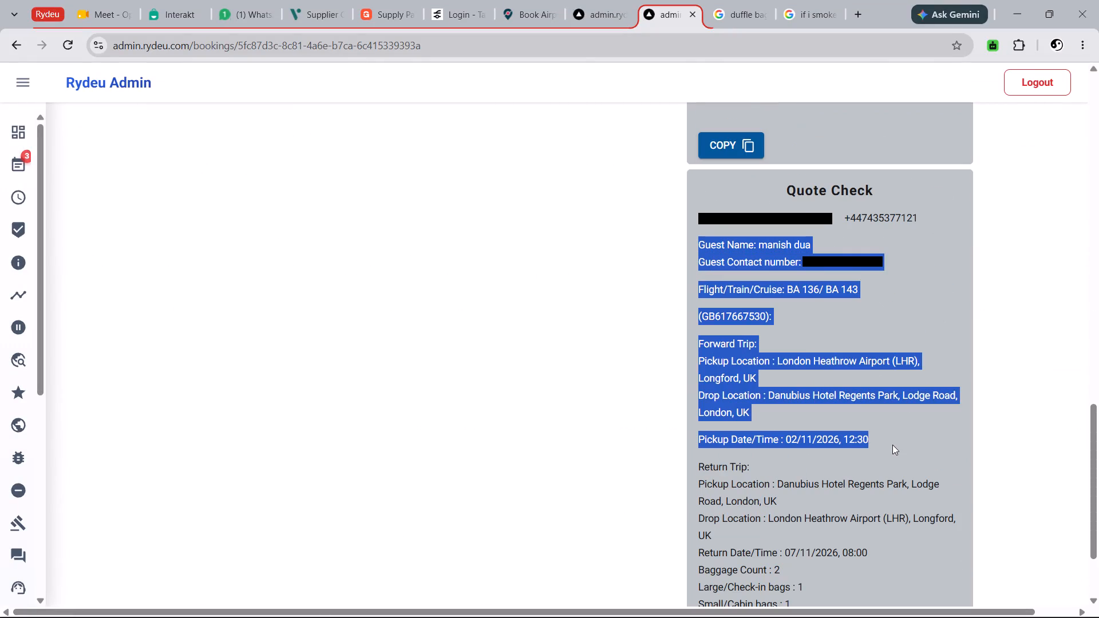
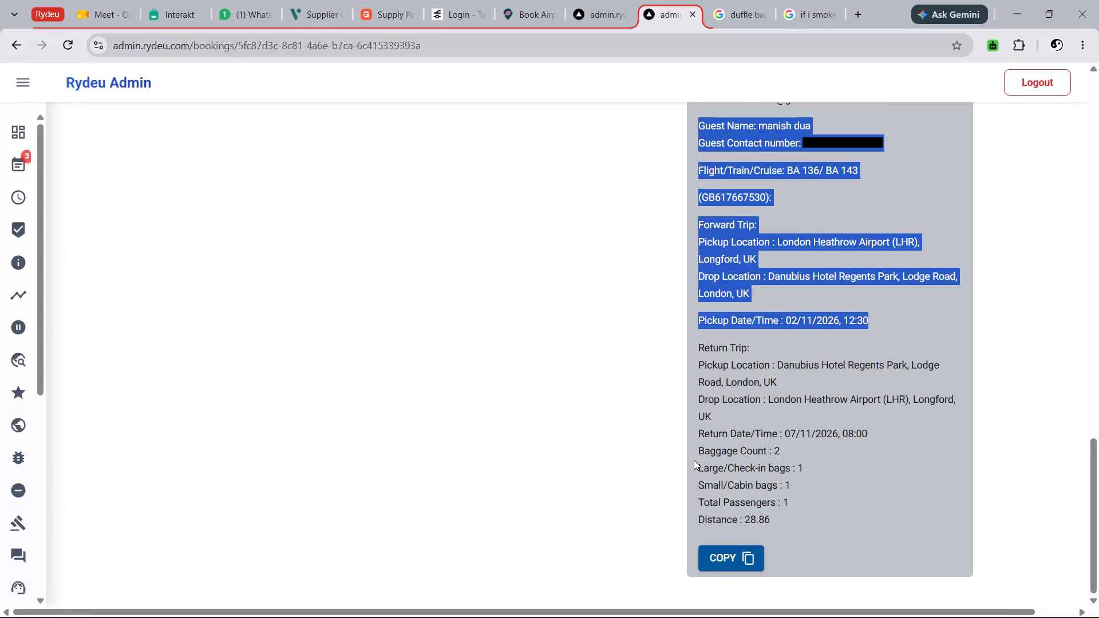
{"action": "left_click_drag", "start_coordinate": [694, 456], "coordinate": [796, 502]}
{"action": "key", "text": "ctrl+c"}
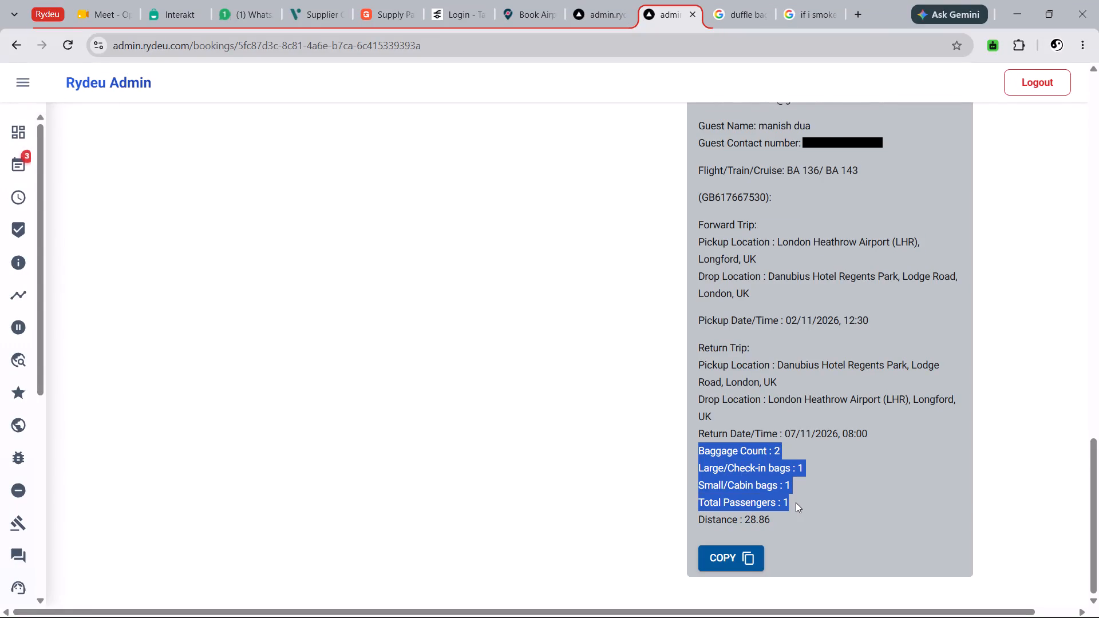
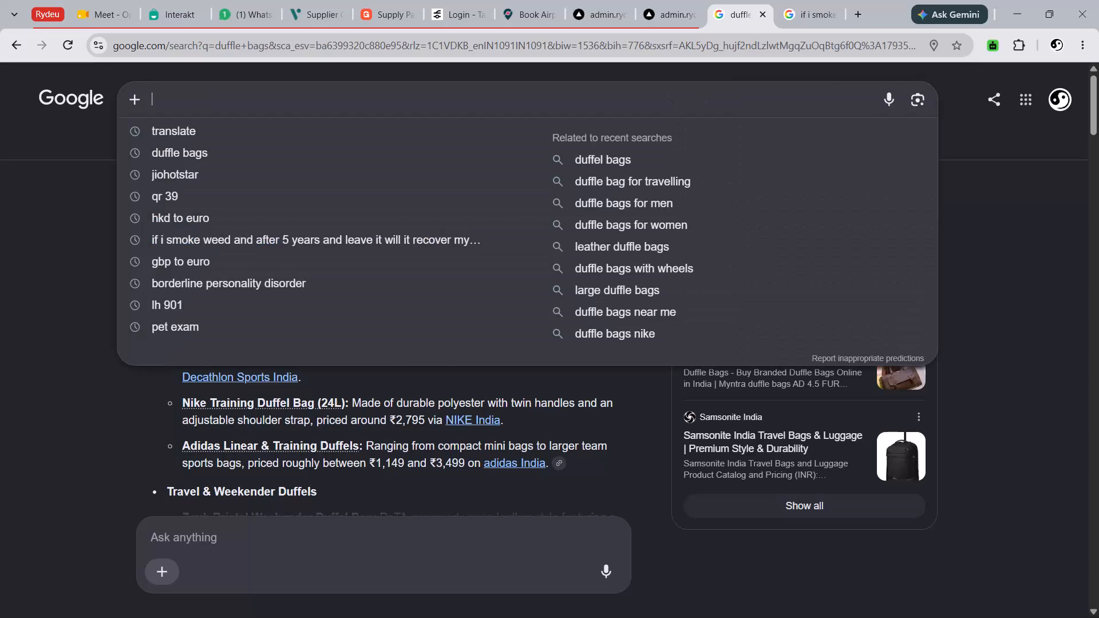
Search Google for flight BA 143.
{"action": "key", "text": "ctrl+v"}
{"action": "key", "text": "Return"}
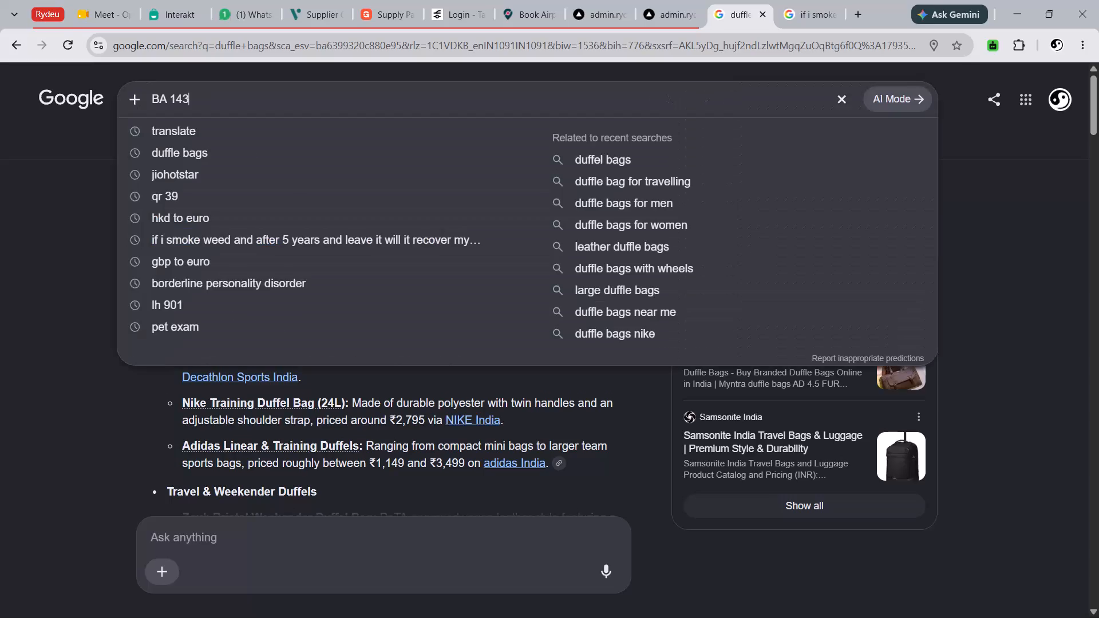
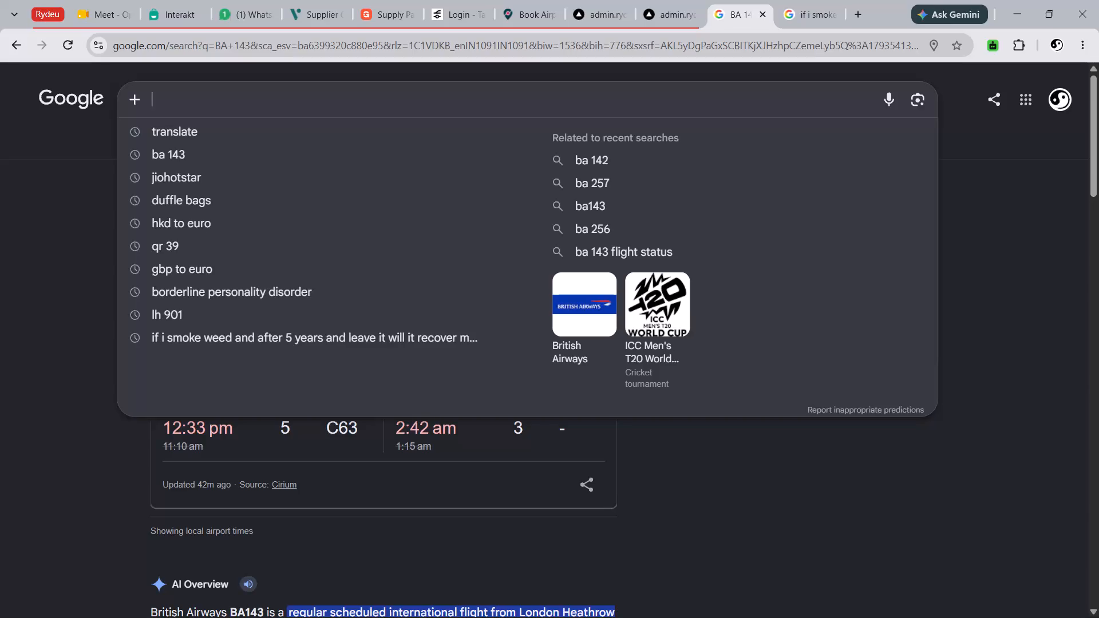
Search Google for flight BA 136 and compare its status for Sun, 1 Nov and Mon, 2 Nov.
{"action": "key", "text": "ctrl+v"}
{"action": "key", "text": "Return"}
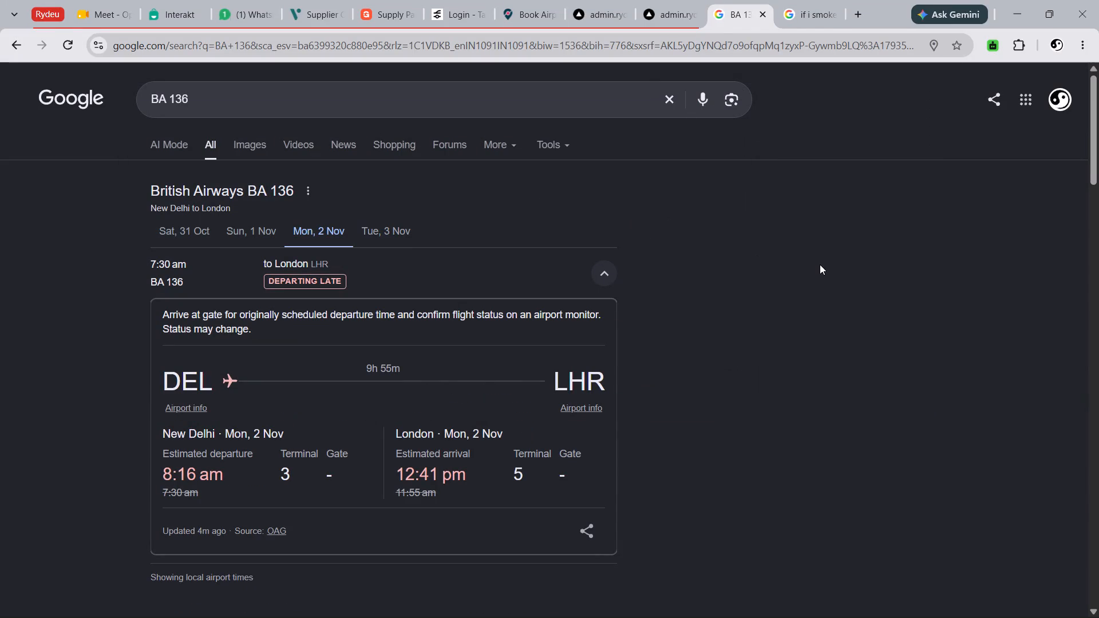
{"action": "left_click", "coordinate": [254, 222]}
{"action": "left_click", "coordinate": [313, 227]}
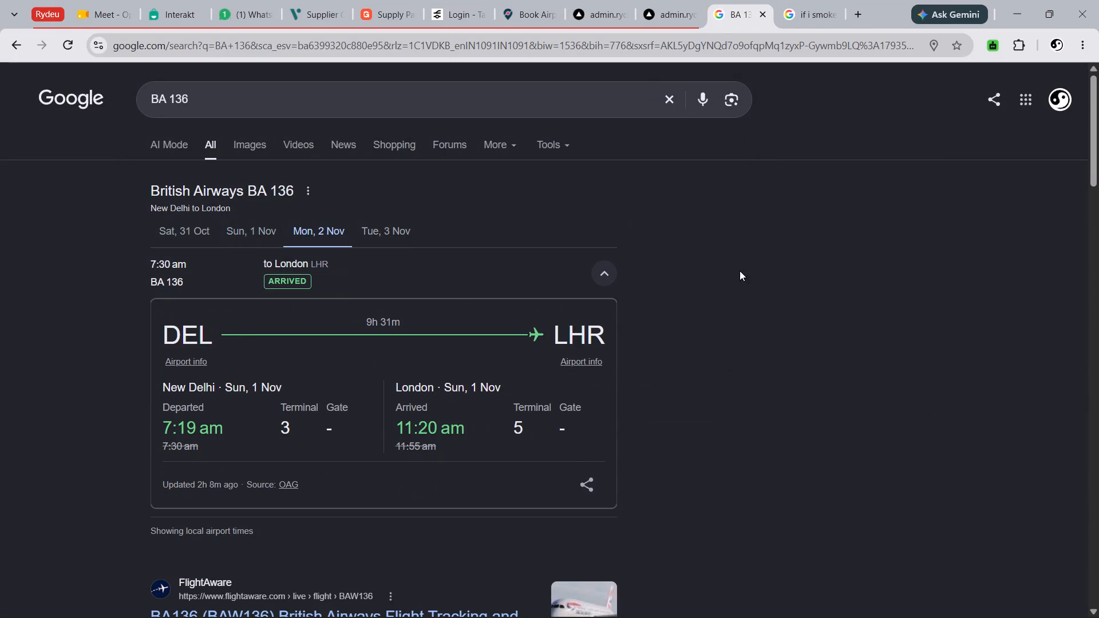
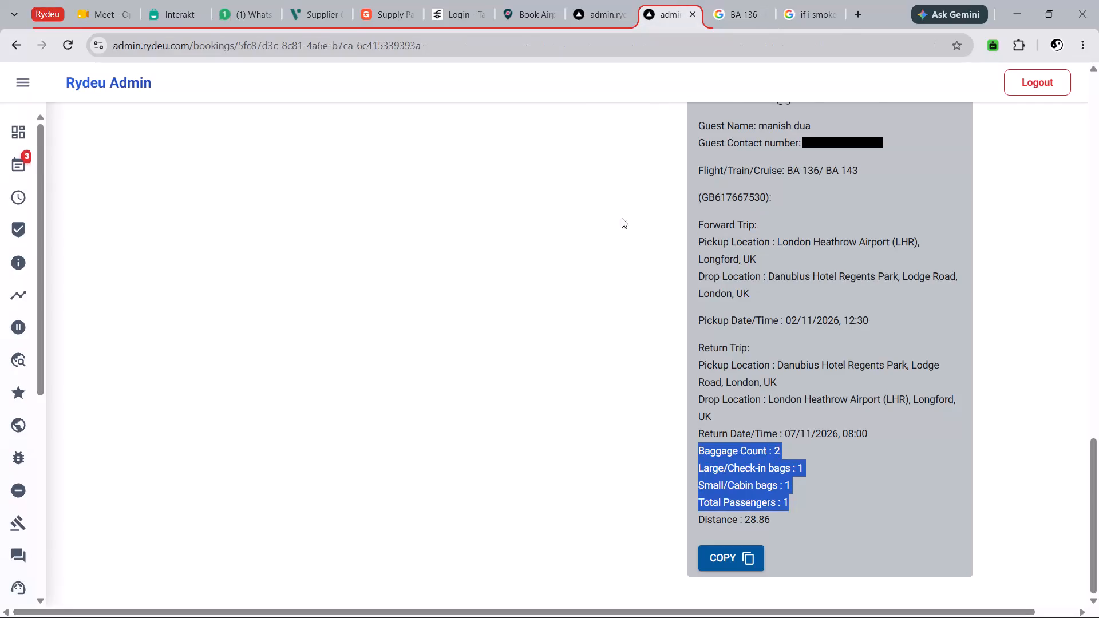
Open the forward vendor's profile from the BA 136/ BA 143 London Heathrow booking, then bring up the other open windows.
{"action": "left_click", "coordinate": [597, 280]}
{"action": "scroll", "coordinate": [553, 341], "scroll_direction": "up", "scroll_amount": 18}
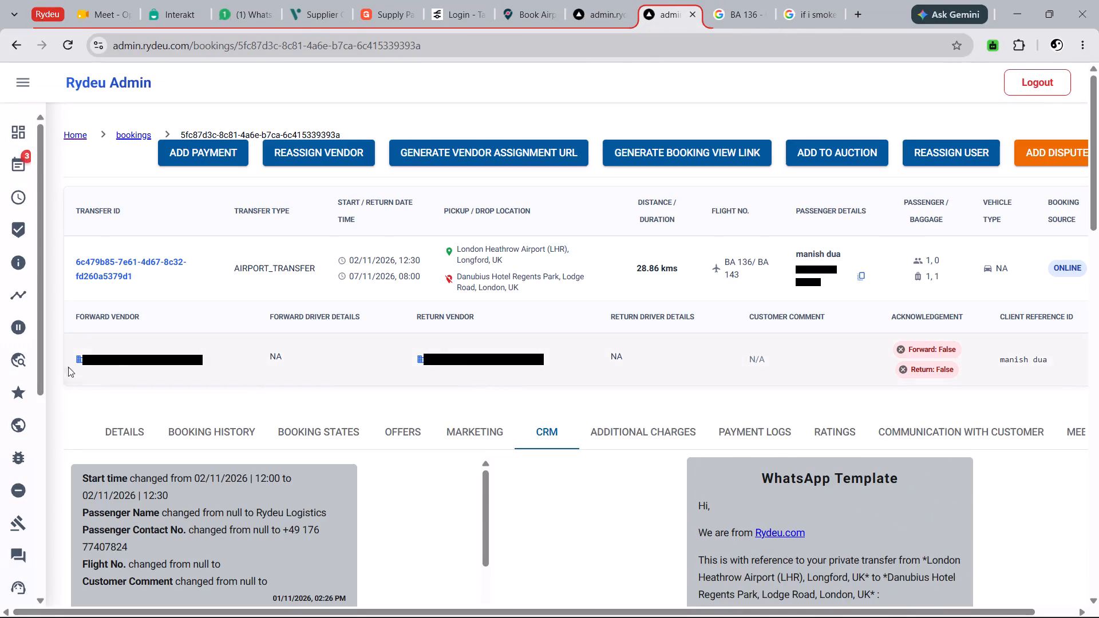
{"action": "left_click", "coordinate": [123, 363]}
{"action": "key", "text": "alt+Tab"}
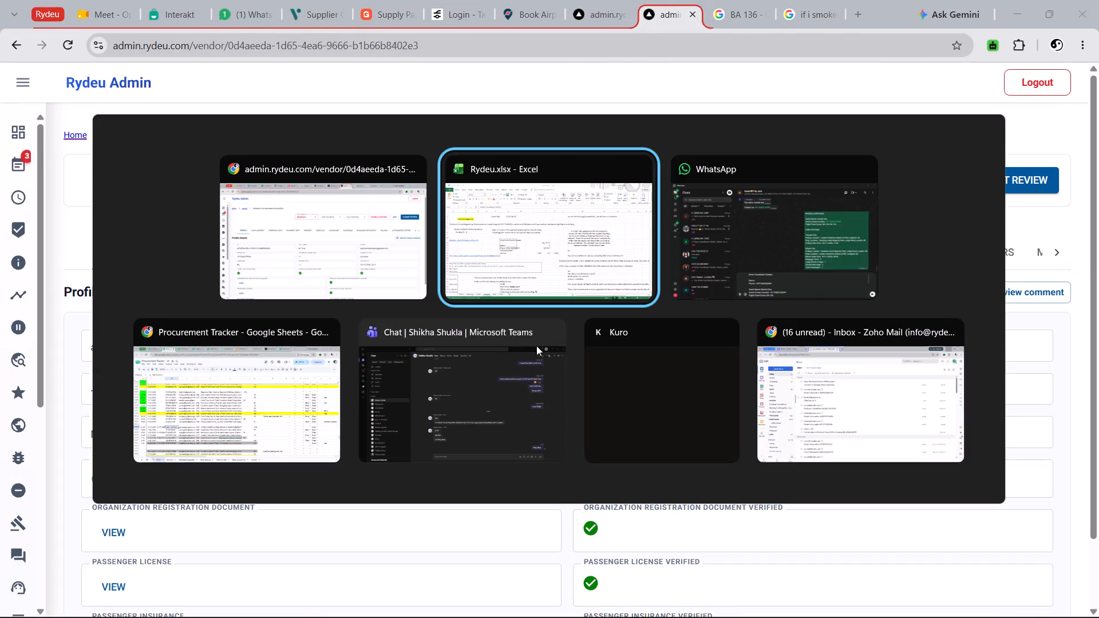
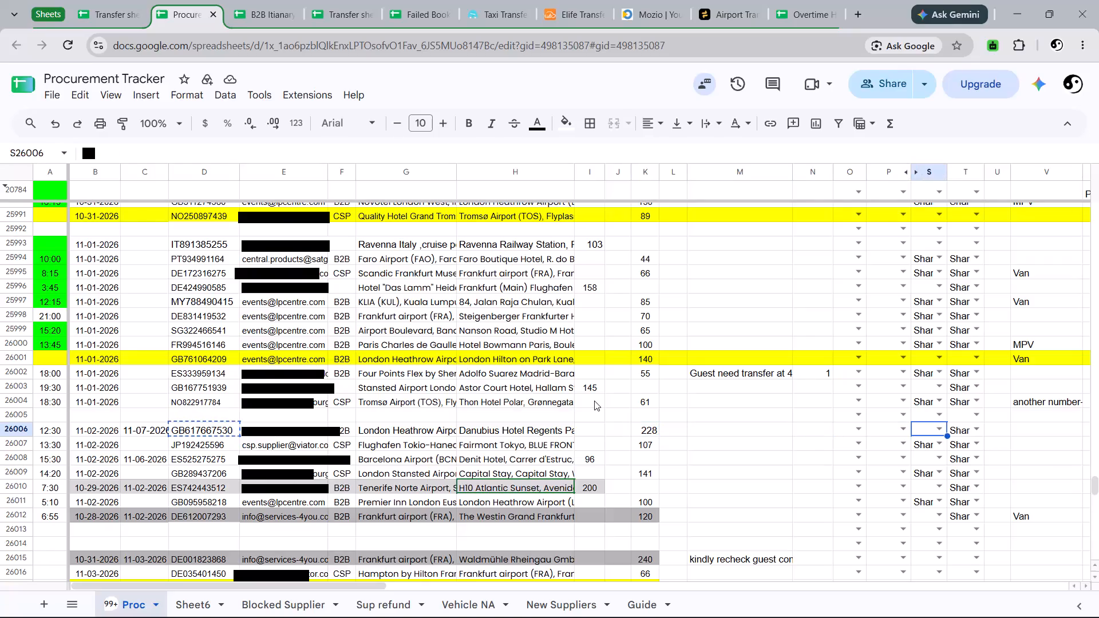
{"action": "key", "text": "Return"}
{"action": "key", "text": "Down"}
{"action": "key", "text": "Return"}
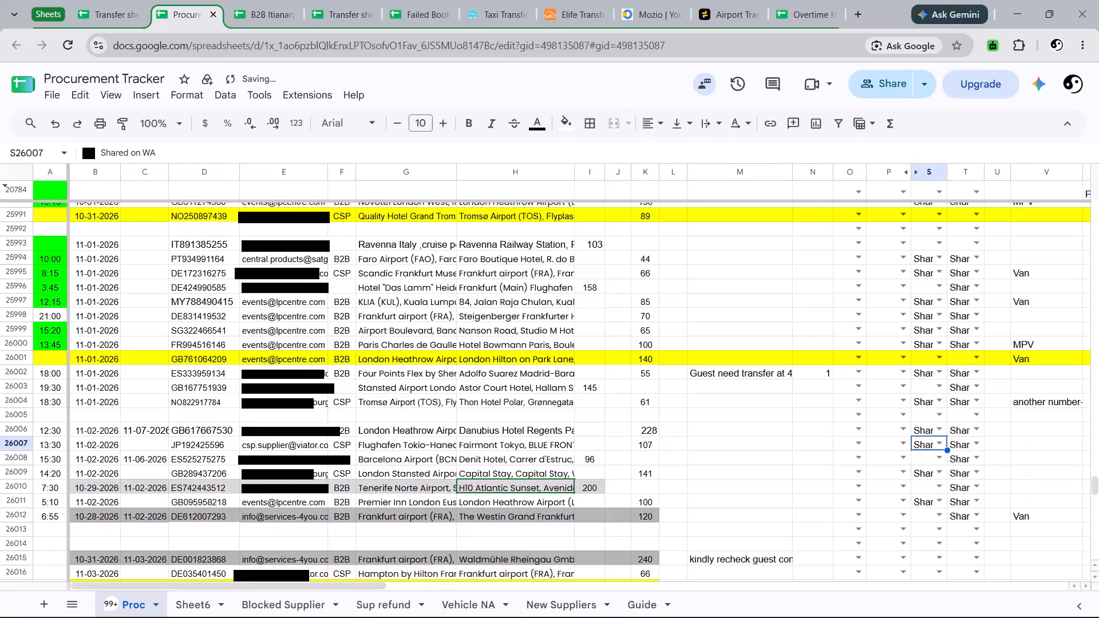
{"action": "key", "text": "Down"}
{"action": "key", "text": "Down"}
{"action": "key", "text": "Up"}
{"action": "key", "text": "Left"}
{"action": "key", "text": "Left"}
{"action": "key", "text": "Left"}
{"action": "key", "text": "Left"}
{"action": "key", "text": "Left"}
{"action": "key", "text": "Left"}
{"action": "key", "text": "Left"}
{"action": "key", "text": "Left"}
{"action": "key", "text": "Left"}
{"action": "key", "text": "Left"}
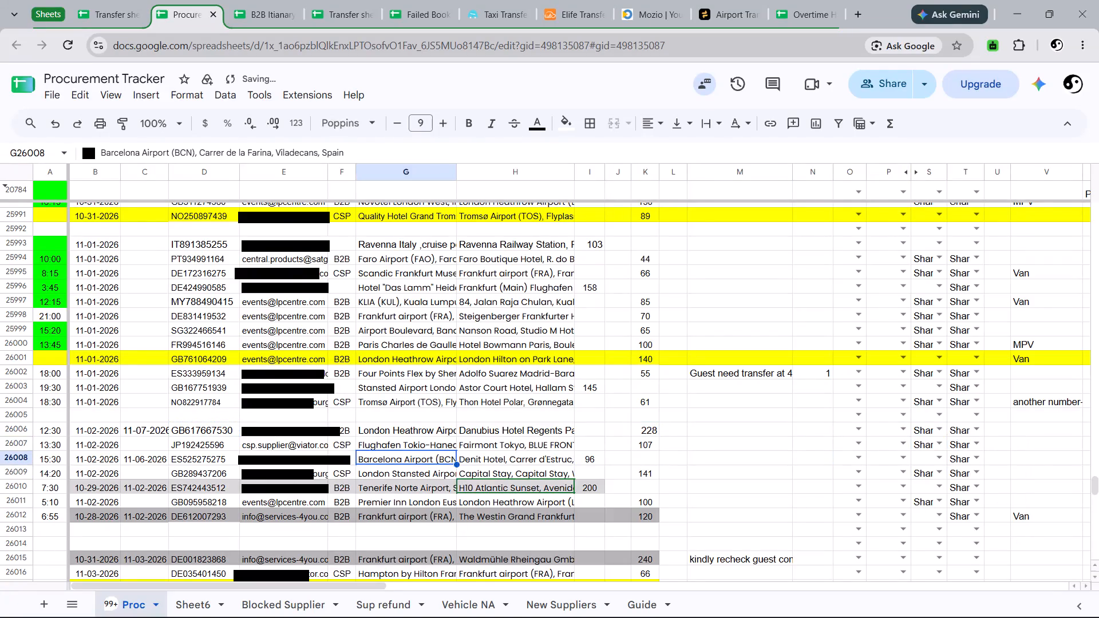
{"action": "key", "text": "Left"}
{"action": "key", "text": "Left"}
{"action": "key", "text": "Left"}
{"action": "key", "text": "Left"}
{"action": "key", "text": "Right"}
{"action": "key", "text": "Right"}
{"action": "key", "text": "Right"}
{"action": "key", "text": "Right"}
{"action": "key", "text": "Right"}
{"action": "key", "text": "Right"}
{"action": "key", "text": "Right"}
{"action": "key", "text": "Right"}
{"action": "key", "text": "Right"}
{"action": "key", "text": "Right"}
{"action": "key", "text": "Right"}
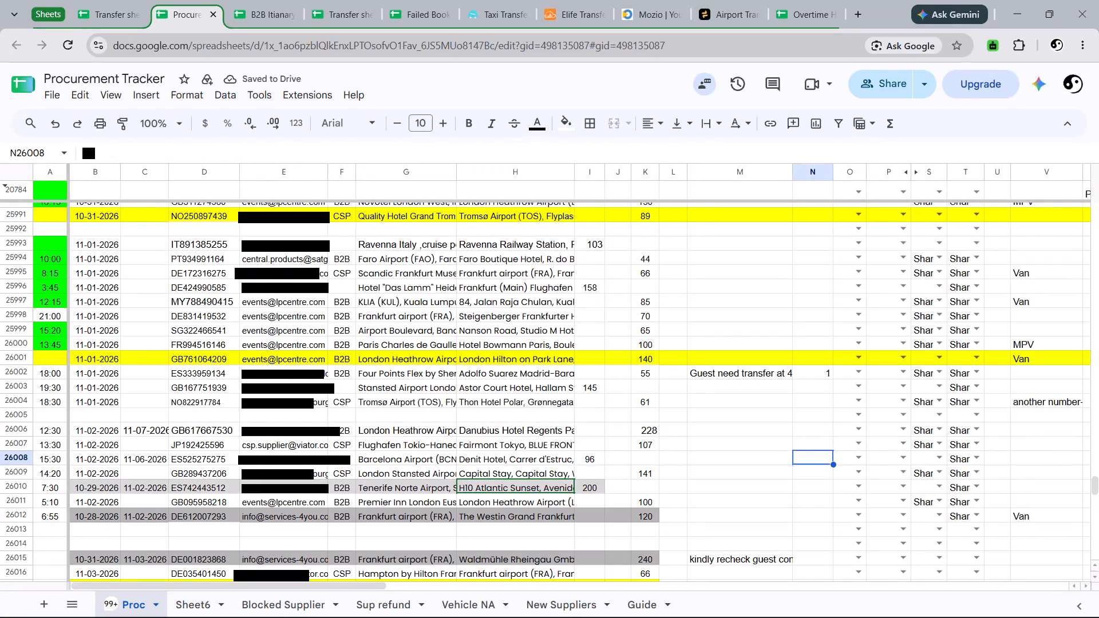
{"action": "key", "text": "Right"}
{"action": "key", "text": "Right"}
{"action": "key", "text": "Down"}
{"action": "key", "text": "Down"}
{"action": "key", "text": "Left"}
{"action": "key", "text": "Left"}
{"action": "key", "text": "Left"}
{"action": "key", "text": "Left"}
{"action": "key", "text": "Left"}
{"action": "key", "text": "Left"}
{"action": "key", "text": "Left"}
{"action": "key", "text": "Left"}
{"action": "key", "text": "Left"}
{"action": "key", "text": "Left"}
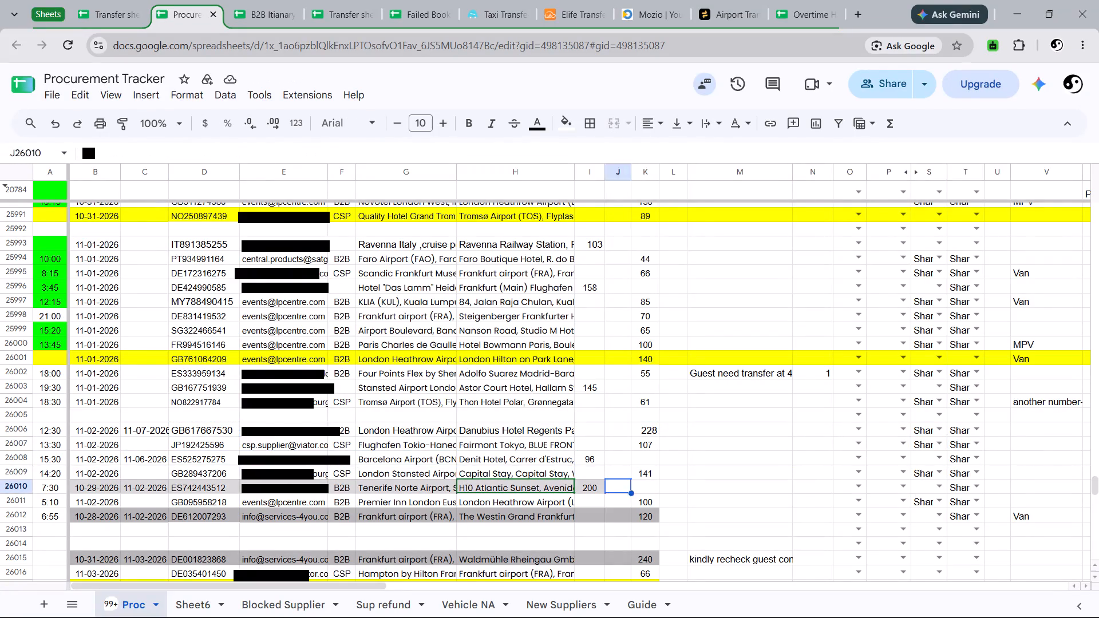
{"action": "key", "text": "Left"}
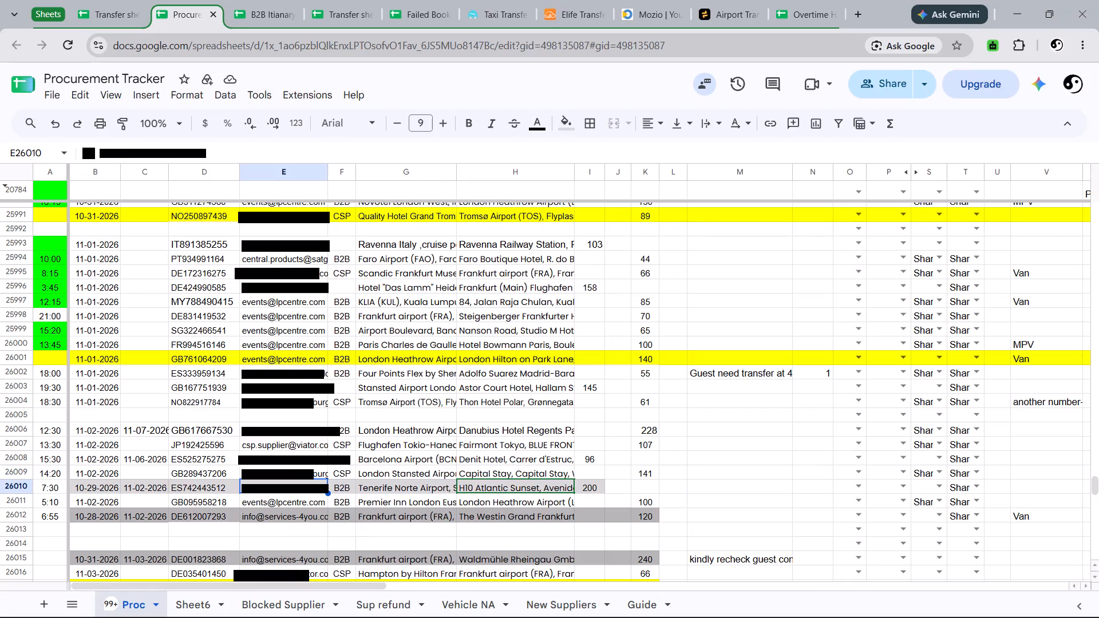
{"action": "key", "text": "Right"}
{"action": "key", "text": "Right"}
{"action": "key", "text": "Right"}
{"action": "key", "text": "Right"}
{"action": "key", "text": "Right"}
{"action": "key", "text": "Right"}
{"action": "key", "text": "Right"}
{"action": "key", "text": "Right"}
{"action": "key", "text": "Right"}
{"action": "key", "text": "Right"}
{"action": "key", "text": "Right"}
{"action": "key", "text": "Right"}
{"action": "key", "text": "Up"}
{"action": "key", "text": "Up"}
{"action": "key", "text": "Left"}
{"action": "key", "text": "Left"}
{"action": "key", "text": "Left"}
{"action": "key", "text": "Left"}
{"action": "key", "text": "Left"}
{"action": "key", "text": "Left"}
{"action": "key", "text": "Left"}
{"action": "key", "text": "Left"}
{"action": "key", "text": "Left"}
{"action": "key", "text": "Left"}
{"action": "key", "text": "Left"}
{"action": "key", "text": "Left"}
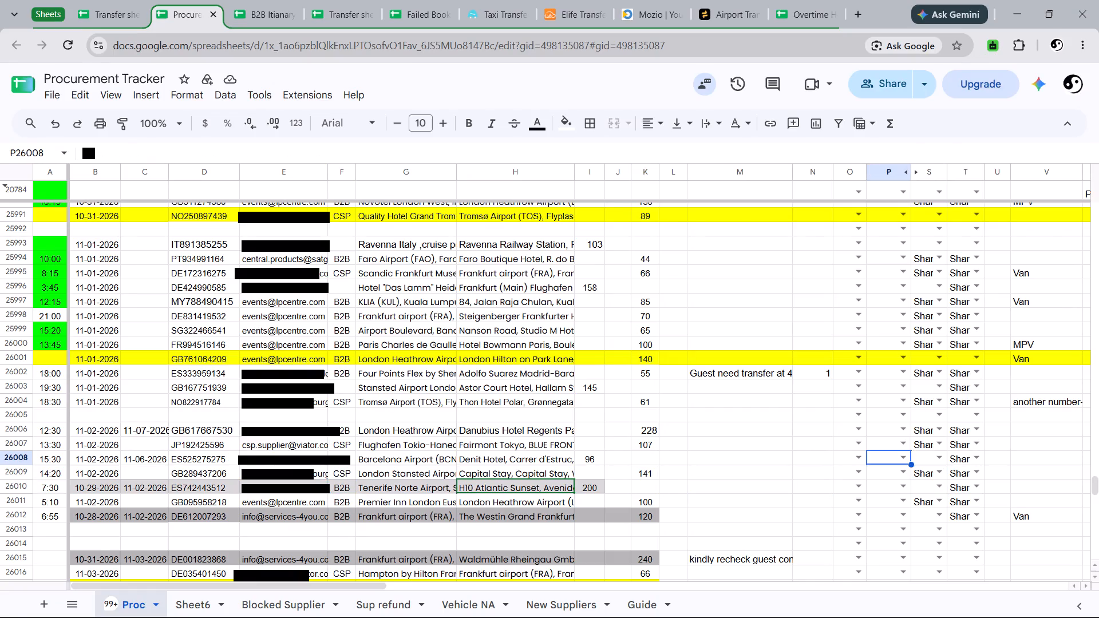
{"action": "key", "text": "Left"}
{"action": "key", "text": "Left"}
{"action": "key", "text": "Left"}
{"action": "key", "text": "Left"}
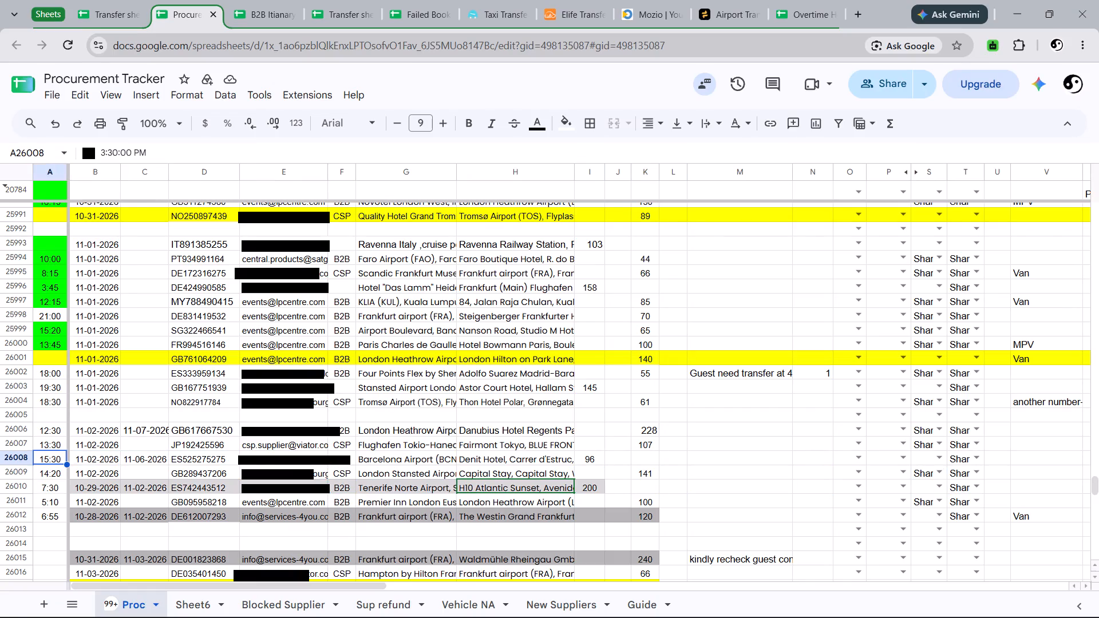
{"action": "key", "text": "Left"}
{"action": "key", "text": "Right"}
{"action": "key", "text": "Right"}
{"action": "key", "text": "Right"}
{"action": "key", "text": "Right"}
{"action": "key", "text": "Left"}
{"action": "key", "text": "Down"}
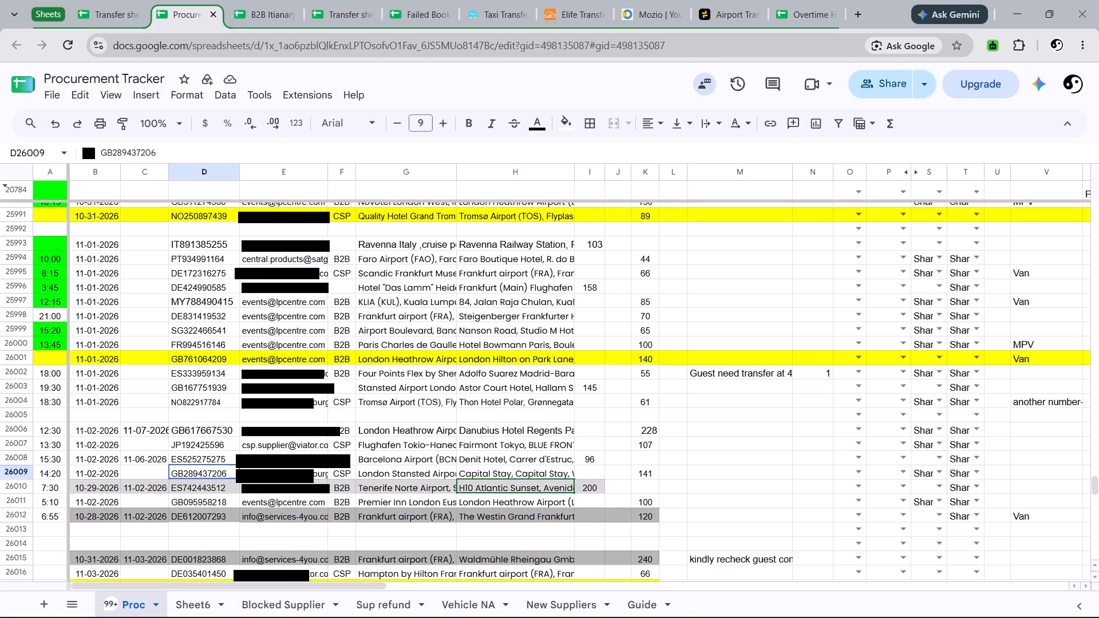
{"action": "key", "text": "Down"}
{"action": "key", "text": "Left"}
{"action": "key", "text": "Right"}
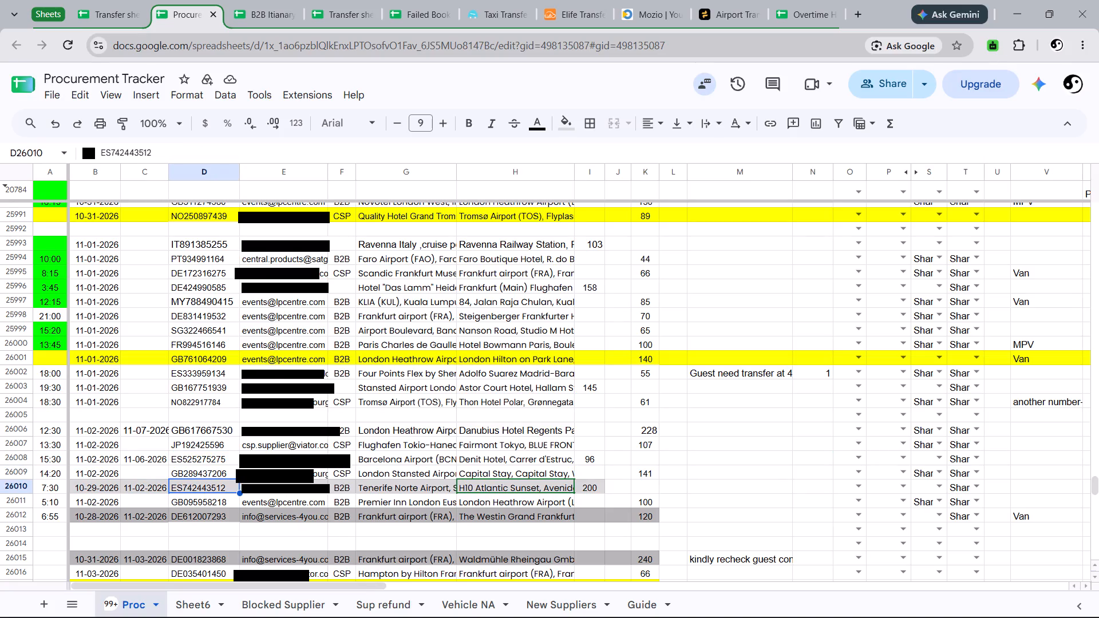
{"action": "key", "text": "ctrl+c"}
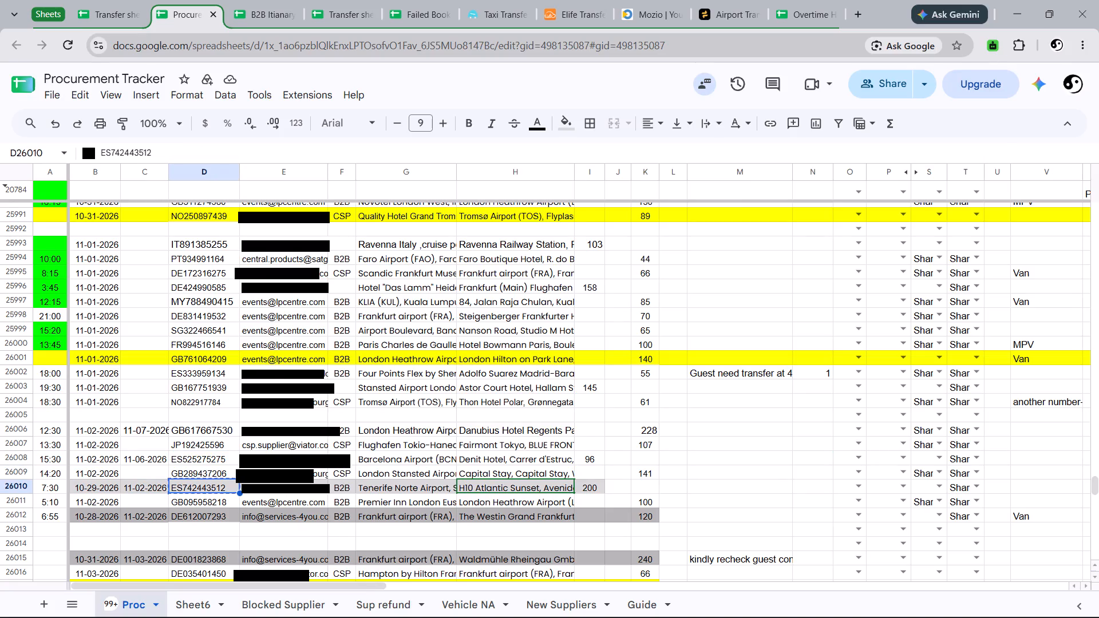
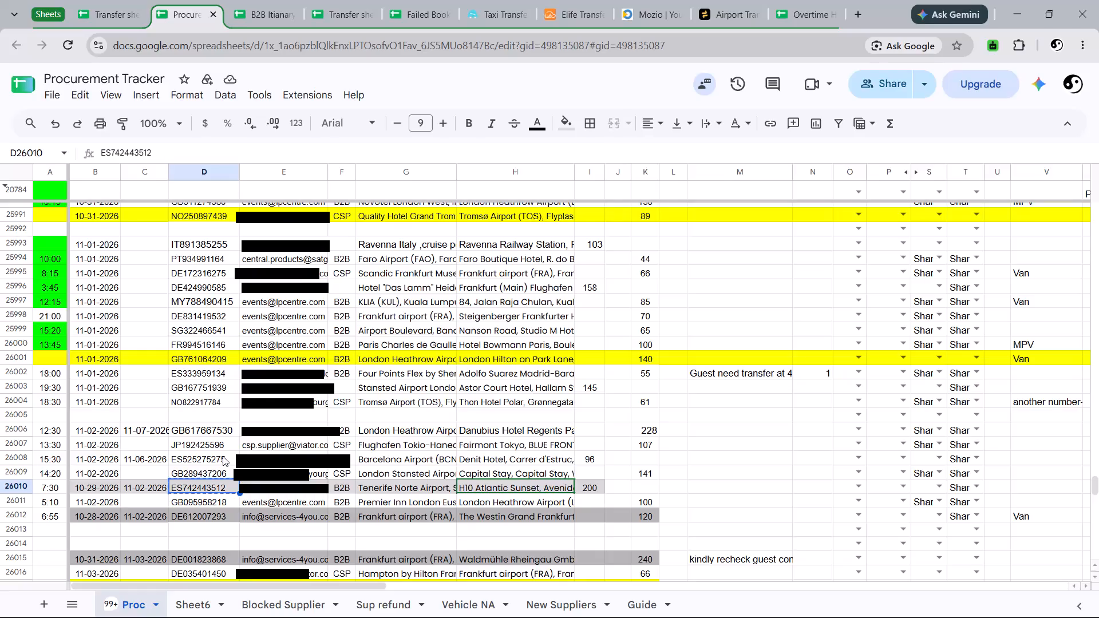
{"action": "left_click", "coordinate": [223, 456]}
{"action": "key", "text": "ctrl+c"}
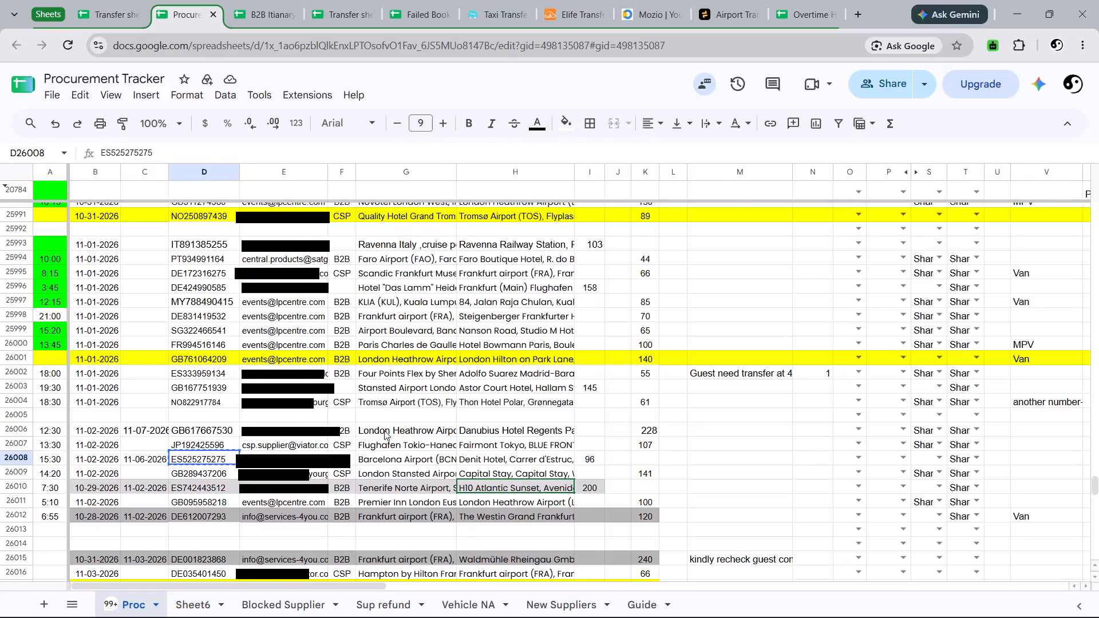
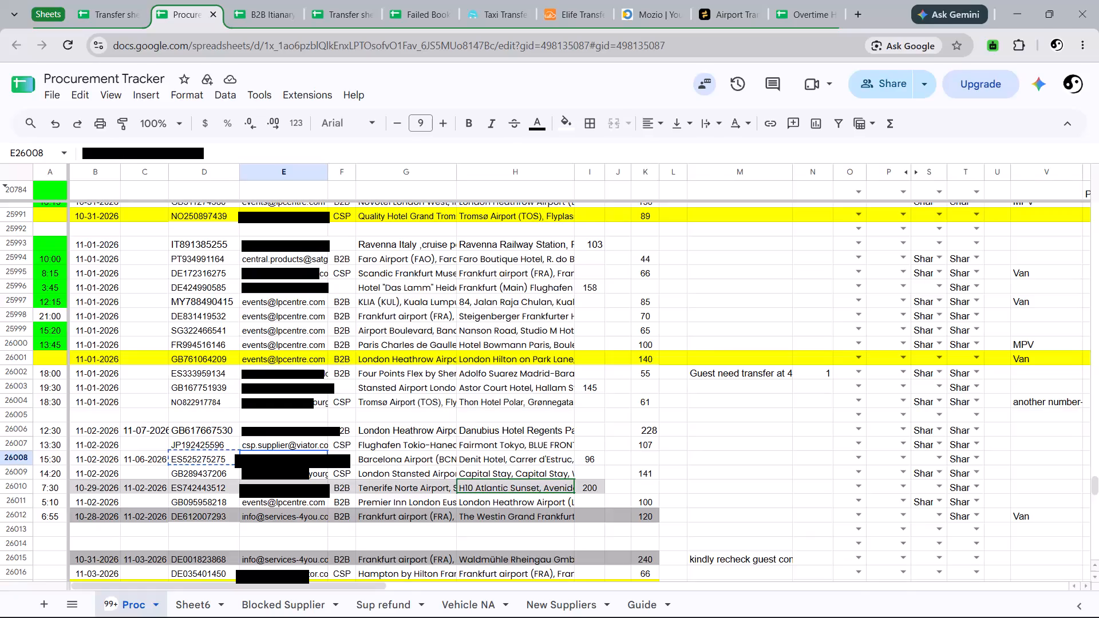
Search the tracker for the contact email from the Barcelona Airport to Denit Hotel row and check the preceding matches.
{"action": "key", "text": "ctrl+c"}
{"action": "key", "text": "ctrl+f"}
{"action": "key", "text": "ctrl+v"}
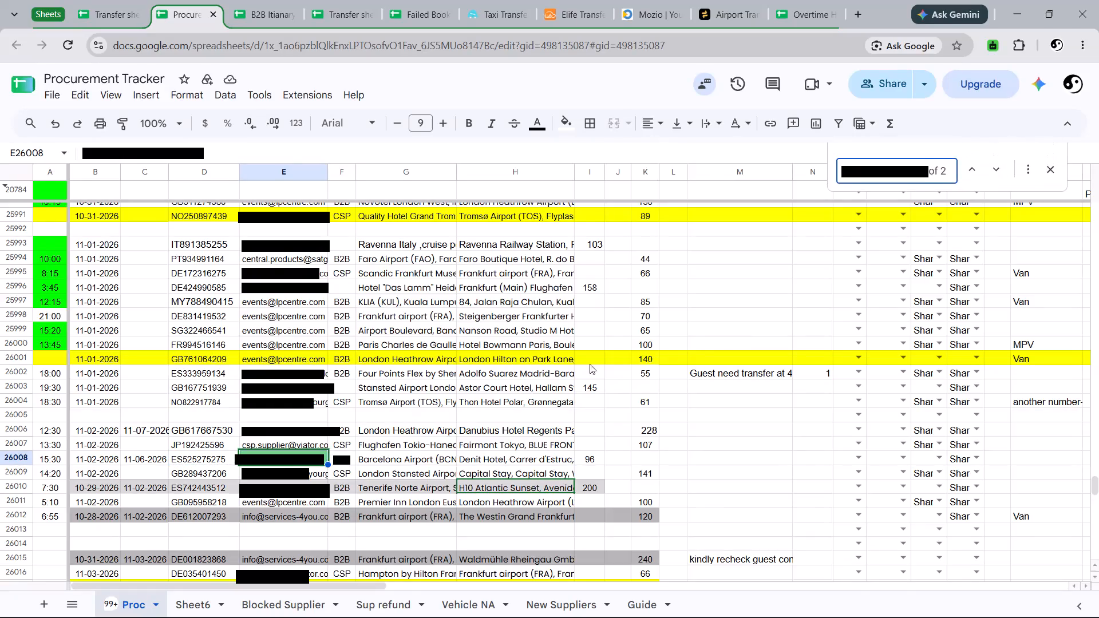
{"action": "left_click", "coordinate": [974, 163]}
{"action": "scroll", "coordinate": [773, 334], "scroll_direction": "up", "scroll_amount": 4}
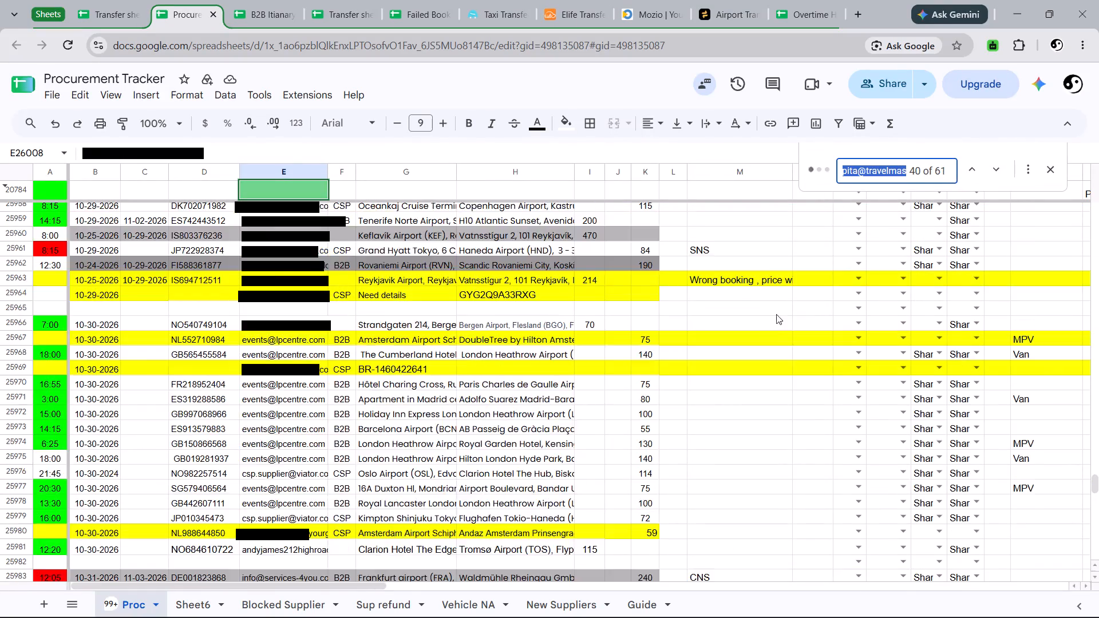
{"action": "scroll", "coordinate": [781, 307], "scroll_direction": "up", "scroll_amount": 5}
{"action": "left_click", "coordinate": [964, 169]}
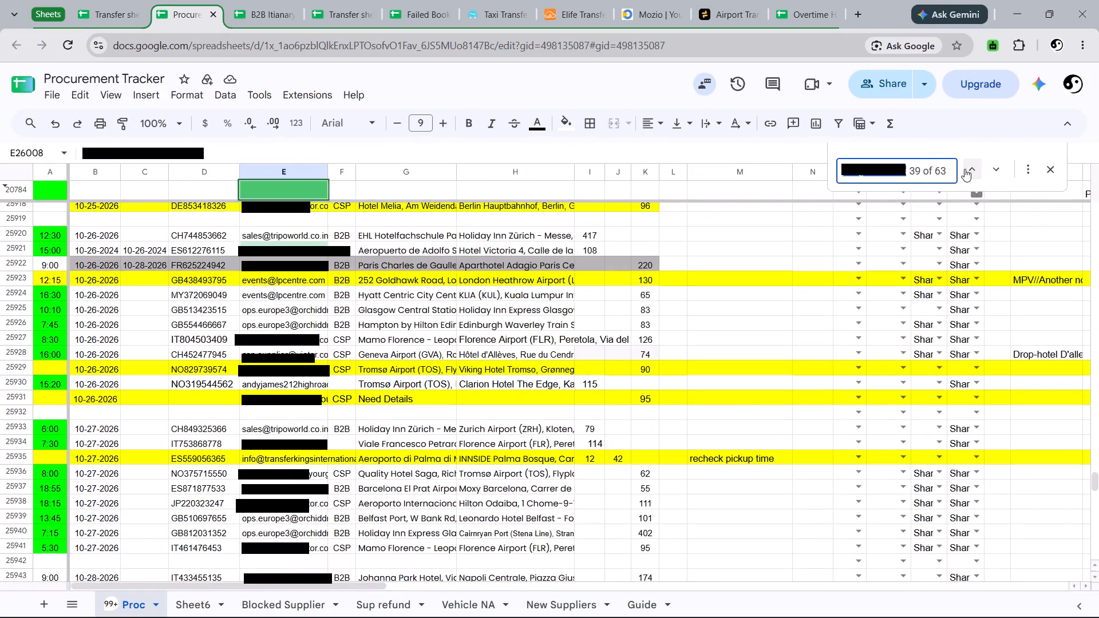
{"action": "double_click", "coordinate": [967, 165]}
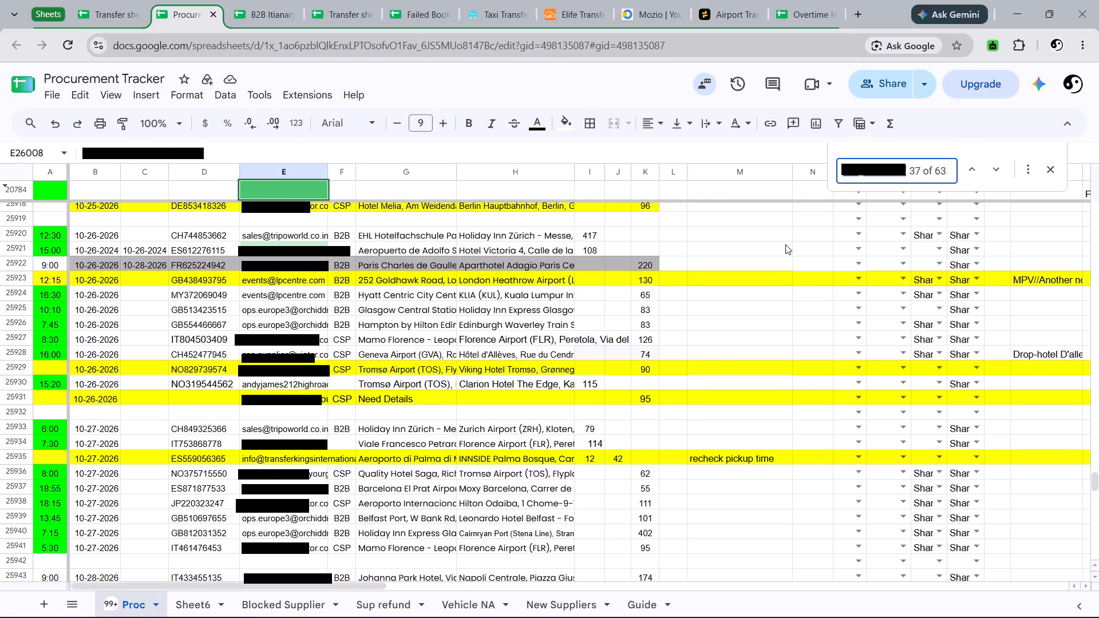
{"action": "scroll", "coordinate": [634, 271], "scroll_direction": "up", "scroll_amount": 6}
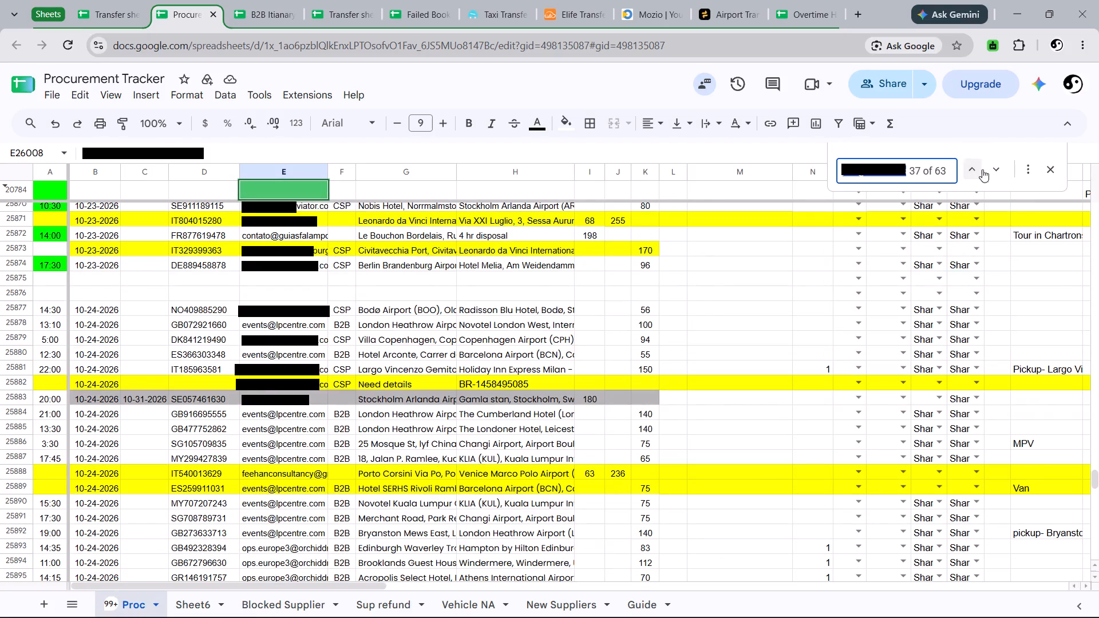
Go forward through the contact email's other matches, checking the April 2026 bookings, and close the search.
{"action": "left_click", "coordinate": [990, 173]}
{"action": "triple_click", "coordinate": [990, 173]}
{"action": "triple_click", "coordinate": [990, 173]}
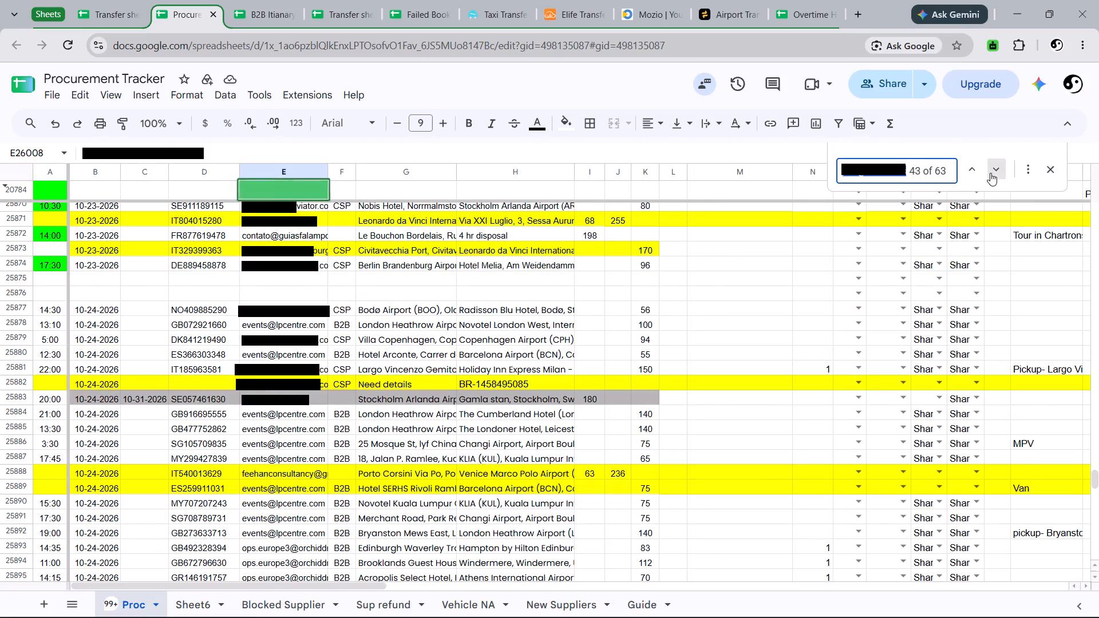
{"action": "triple_click", "coordinate": [990, 173]}
{"action": "triple_click", "coordinate": [990, 173]}
{"action": "triple_click", "coordinate": [990, 173]}
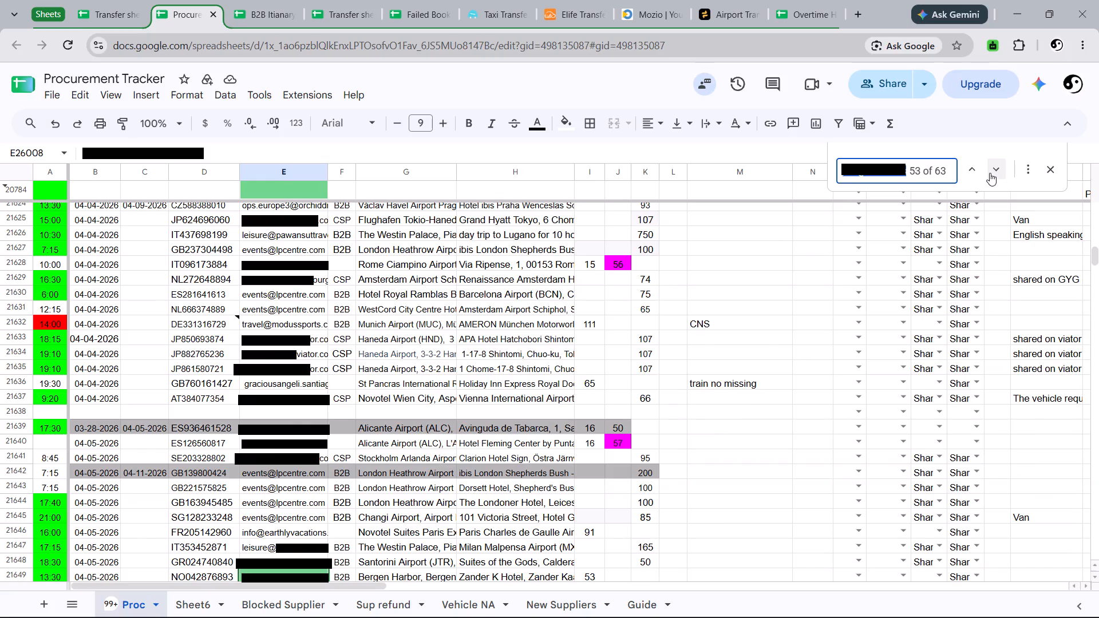
{"action": "left_click", "coordinate": [971, 168]}
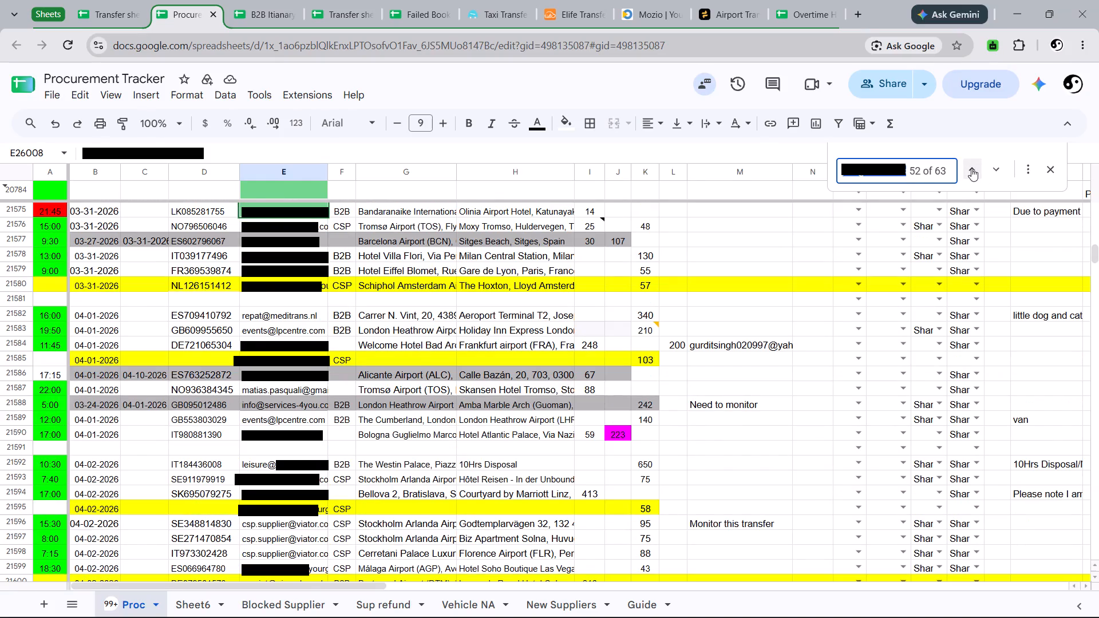
{"action": "left_click", "coordinate": [994, 166]}
{"action": "left_click", "coordinate": [994, 166]}
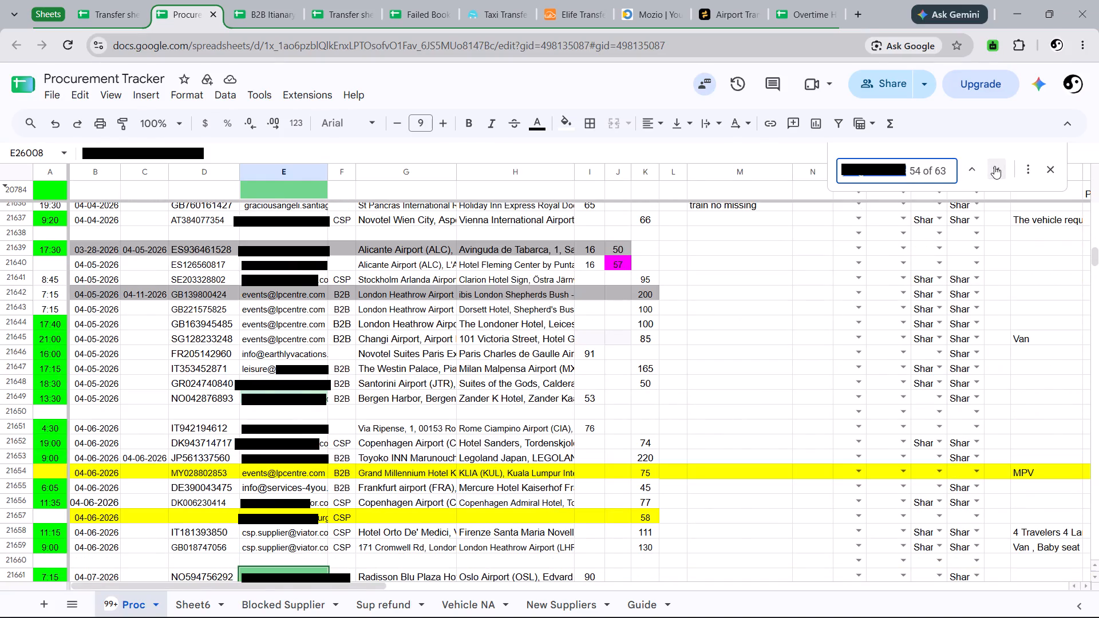
{"action": "left_click", "coordinate": [994, 166]}
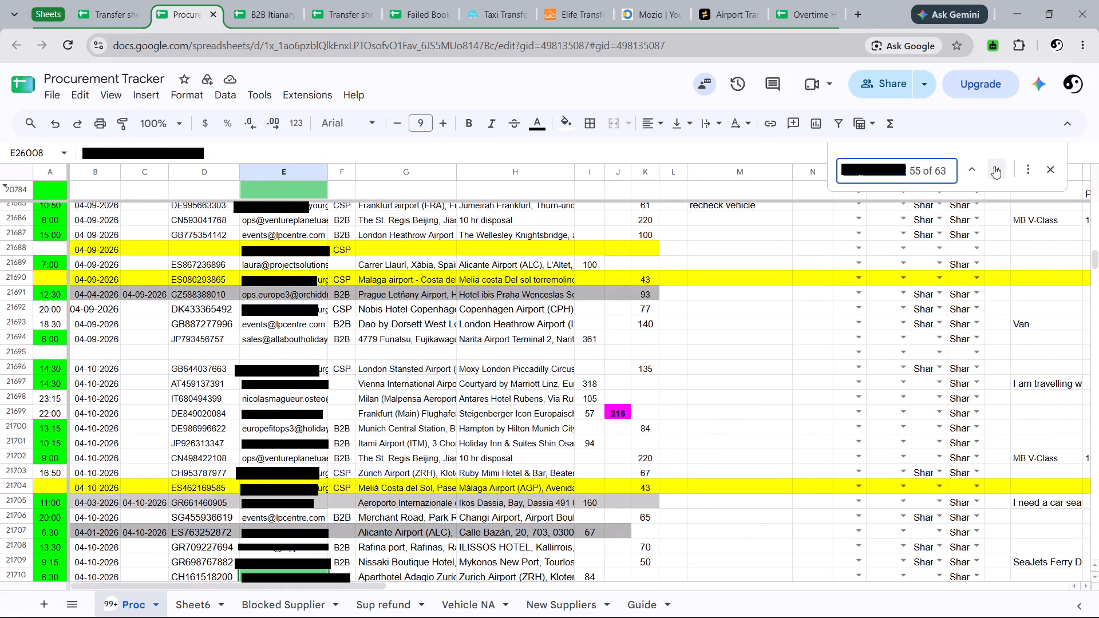
{"action": "left_click", "coordinate": [994, 166]}
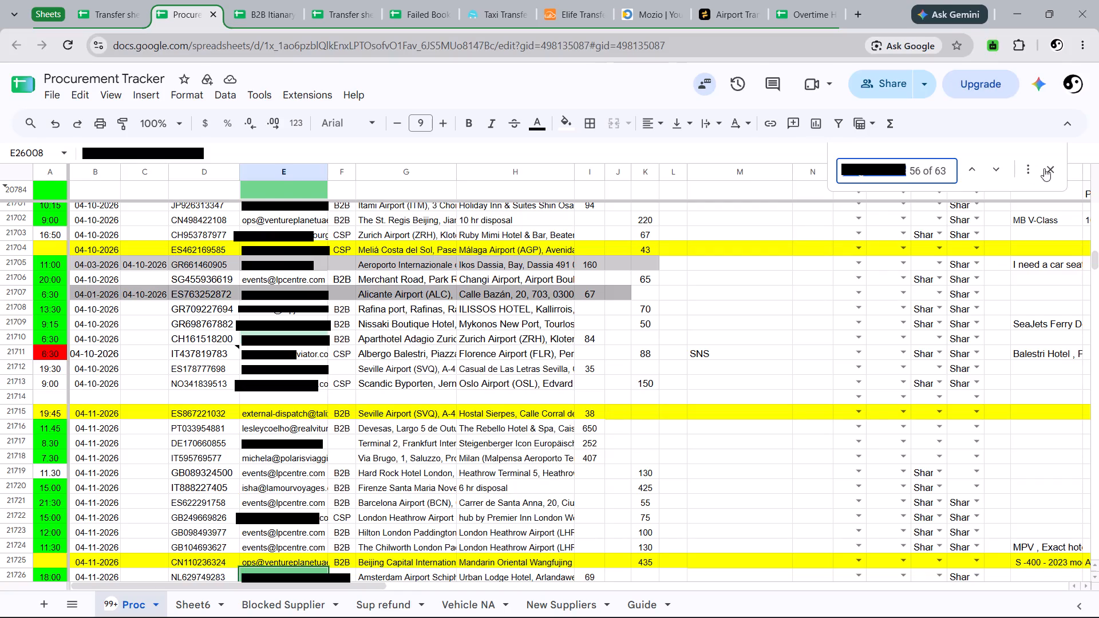
{"action": "left_click", "coordinate": [1045, 169]}
Return from the April 2026 rows to the latest bookings near the end of the Proc sheet.
{"action": "scroll", "coordinate": [601, 356], "scroll_direction": "down", "scroll_amount": 20}
{"action": "scroll", "coordinate": [601, 356], "scroll_direction": "down", "scroll_amount": 3}
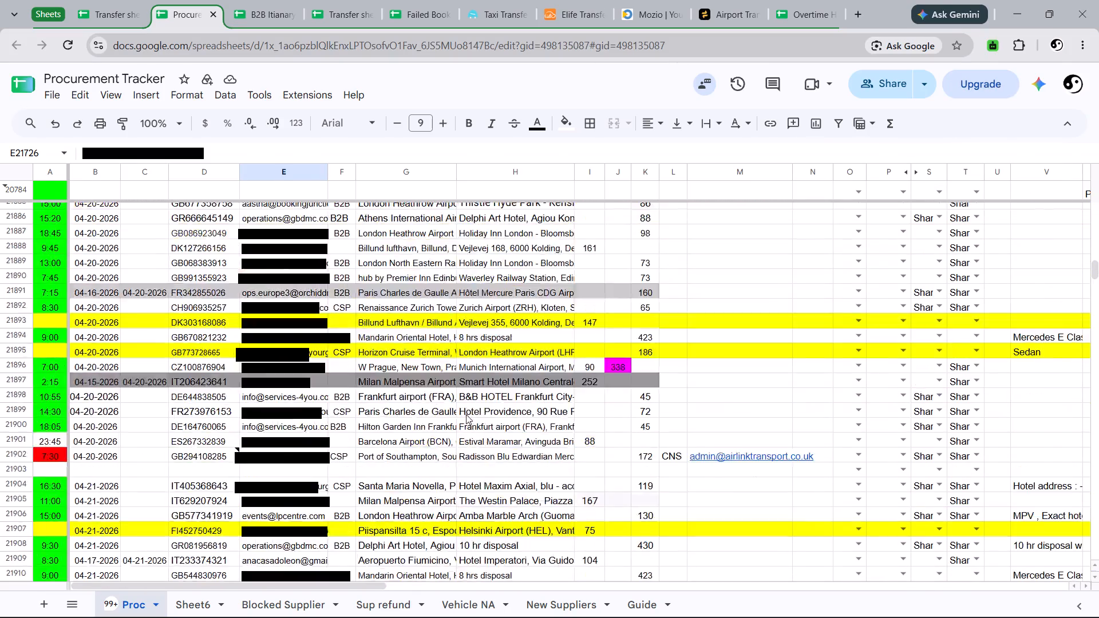
{"action": "scroll", "coordinate": [466, 414], "scroll_direction": "down", "scroll_amount": 20}
{"action": "scroll", "coordinate": [466, 414], "scroll_direction": "down", "scroll_amount": 9}
{"action": "scroll", "coordinate": [391, 422], "scroll_direction": "down", "scroll_amount": 14}
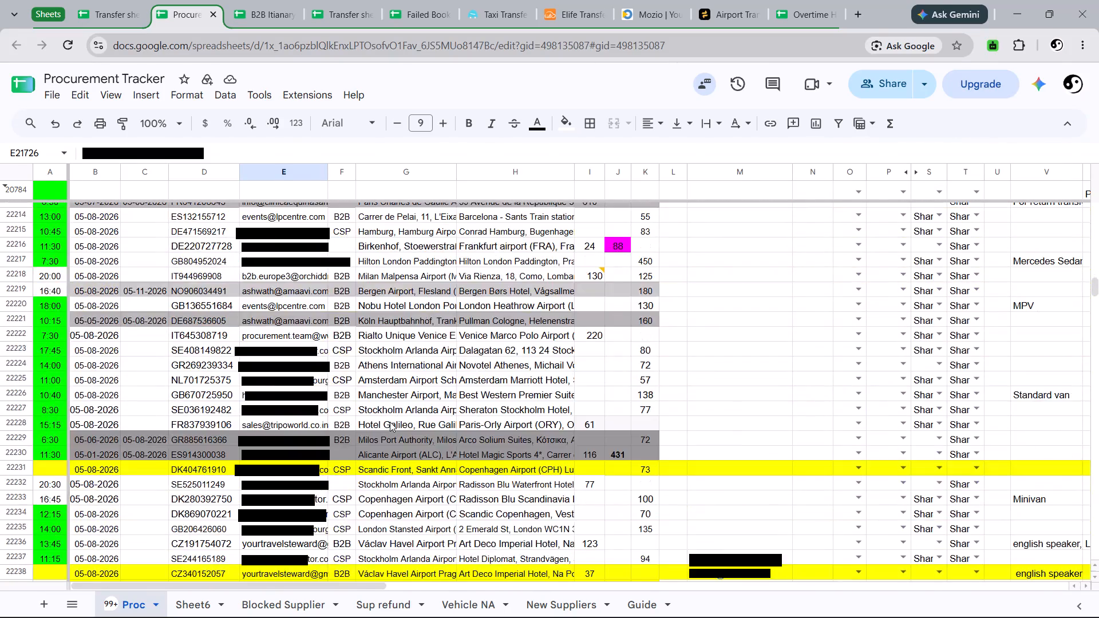
{"action": "scroll", "coordinate": [390, 422], "scroll_direction": "down", "scroll_amount": 15}
{"action": "scroll", "coordinate": [390, 425], "scroll_direction": "down", "scroll_amount": 20}
{"action": "scroll", "coordinate": [390, 425], "scroll_direction": "down", "scroll_amount": 7}
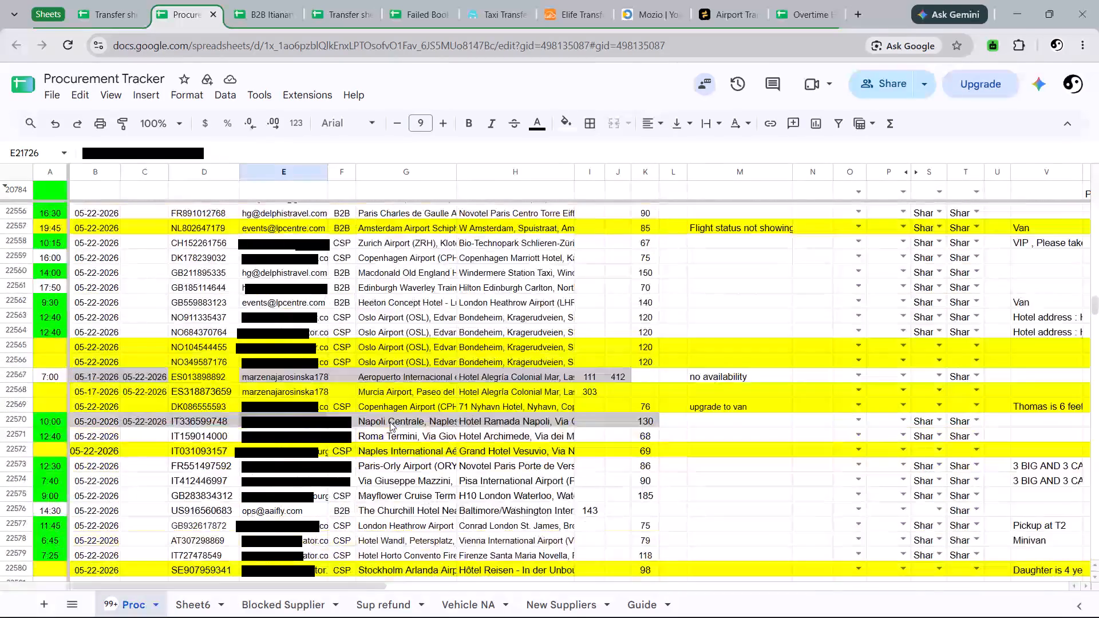
{"action": "scroll", "coordinate": [390, 422], "scroll_direction": "down", "scroll_amount": 20}
{"action": "scroll", "coordinate": [390, 422], "scroll_direction": "down", "scroll_amount": 20}
{"action": "scroll", "coordinate": [390, 422], "scroll_direction": "down", "scroll_amount": 10}
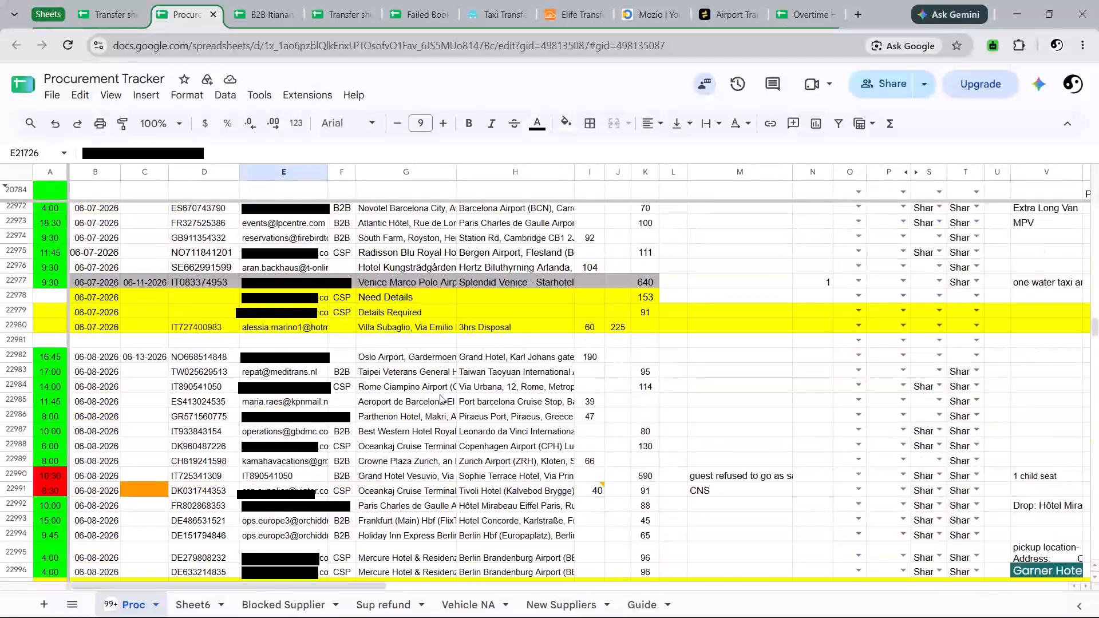
{"action": "scroll", "coordinate": [440, 394], "scroll_direction": "down", "scroll_amount": 20}
{"action": "scroll", "coordinate": [440, 394], "scroll_direction": "down", "scroll_amount": 2}
{"action": "left_click_drag", "start_coordinate": [1098, 346], "coordinate": [1098, 402]}
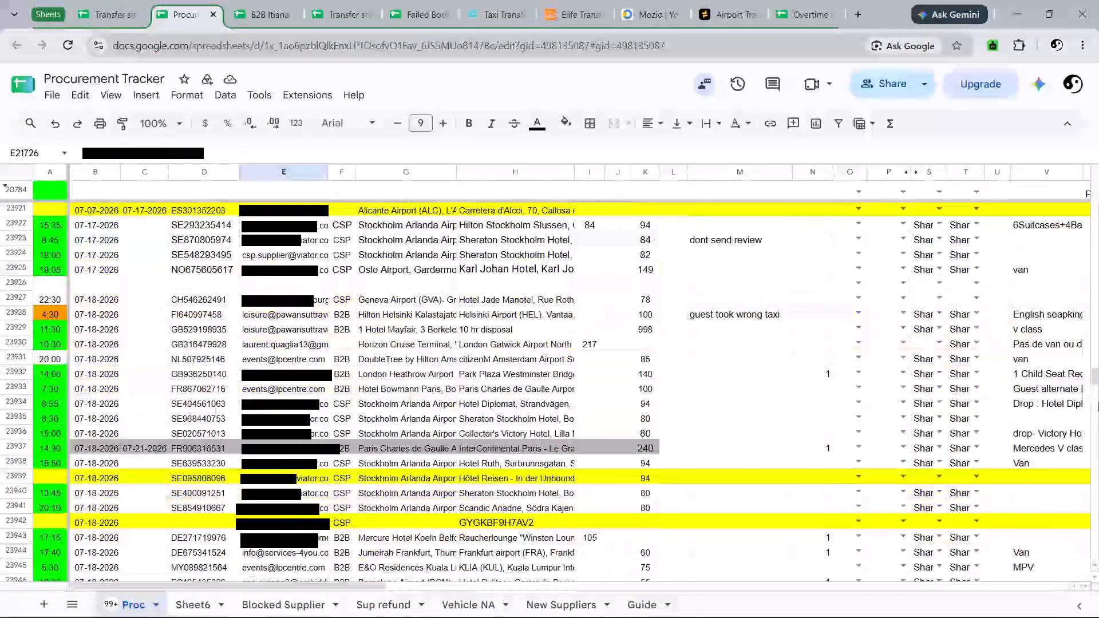
{"action": "left_click_drag", "start_coordinate": [1098, 402], "coordinate": [1098, 446]}
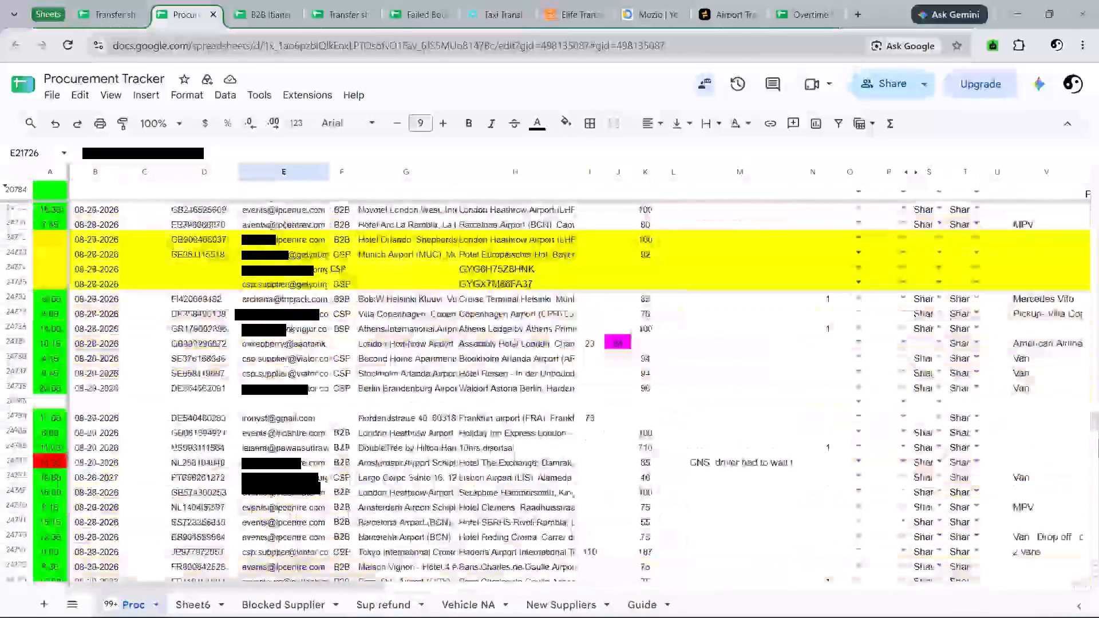
{"action": "left_click_drag", "start_coordinate": [1098, 446], "coordinate": [1098, 495]}
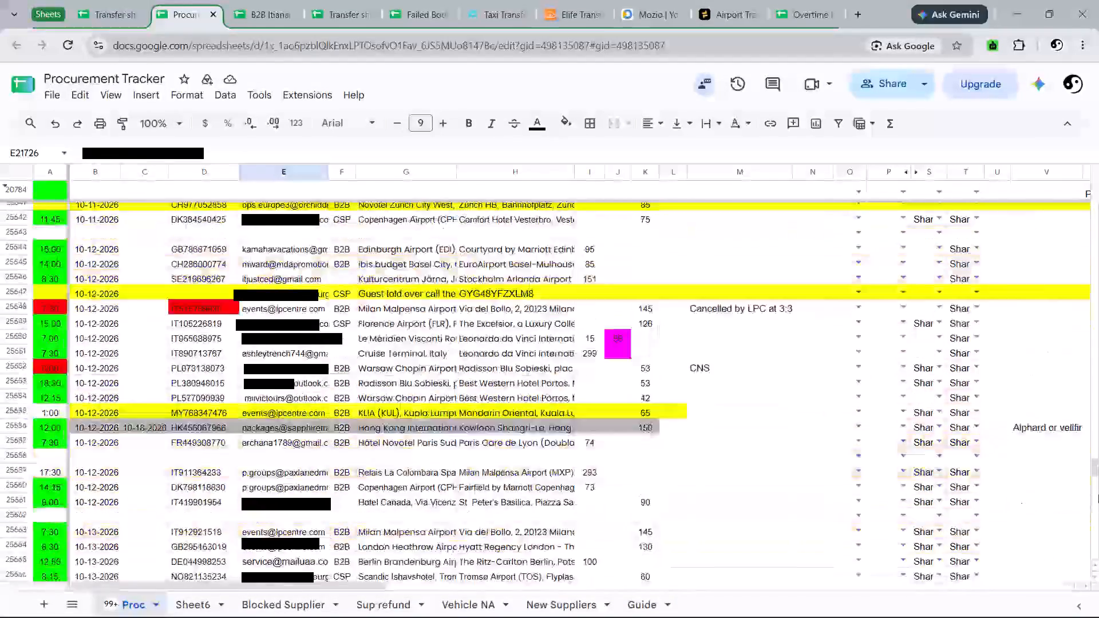
{"action": "left_click_drag", "start_coordinate": [1098, 495], "coordinate": [1098, 504]}
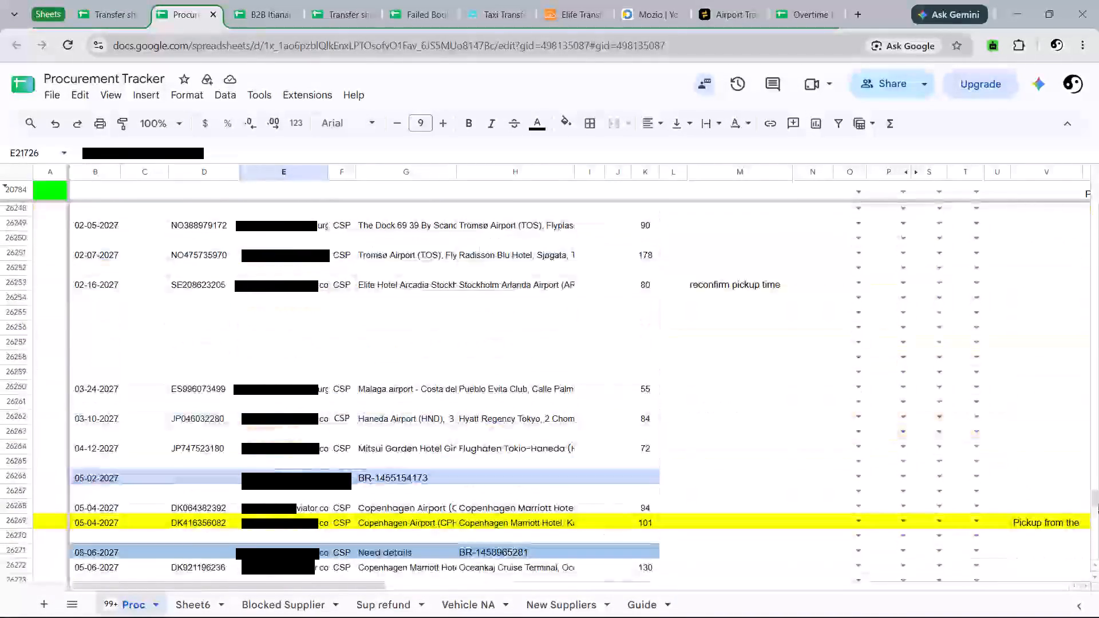
{"action": "left_click_drag", "start_coordinate": [1098, 504], "coordinate": [1098, 485]}
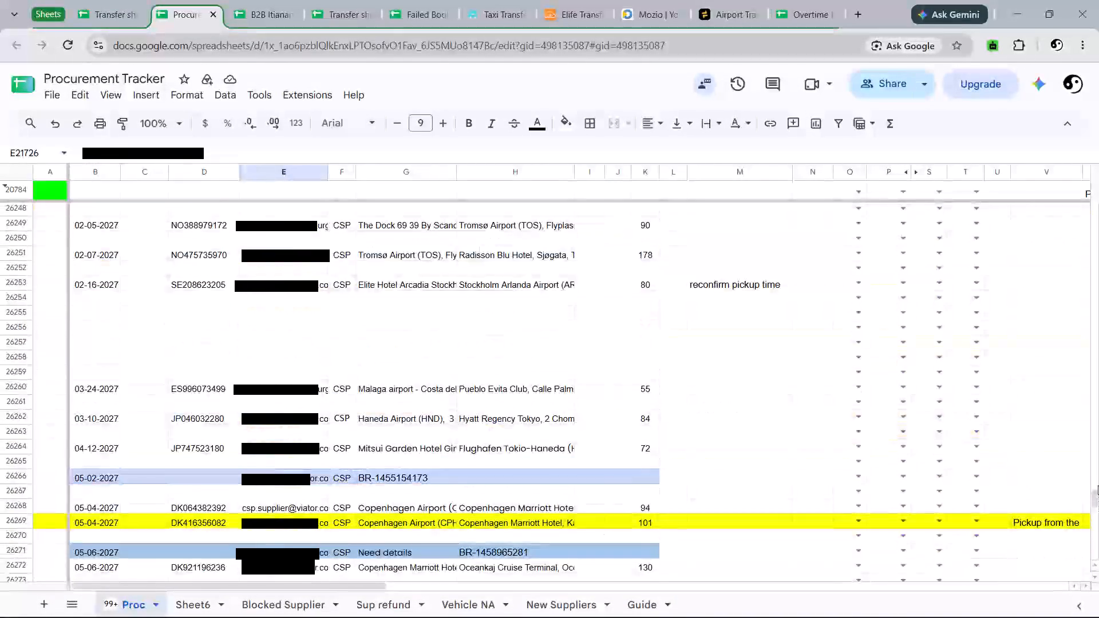
{"action": "left_click_drag", "start_coordinate": [1098, 485], "coordinate": [1094, 449]}
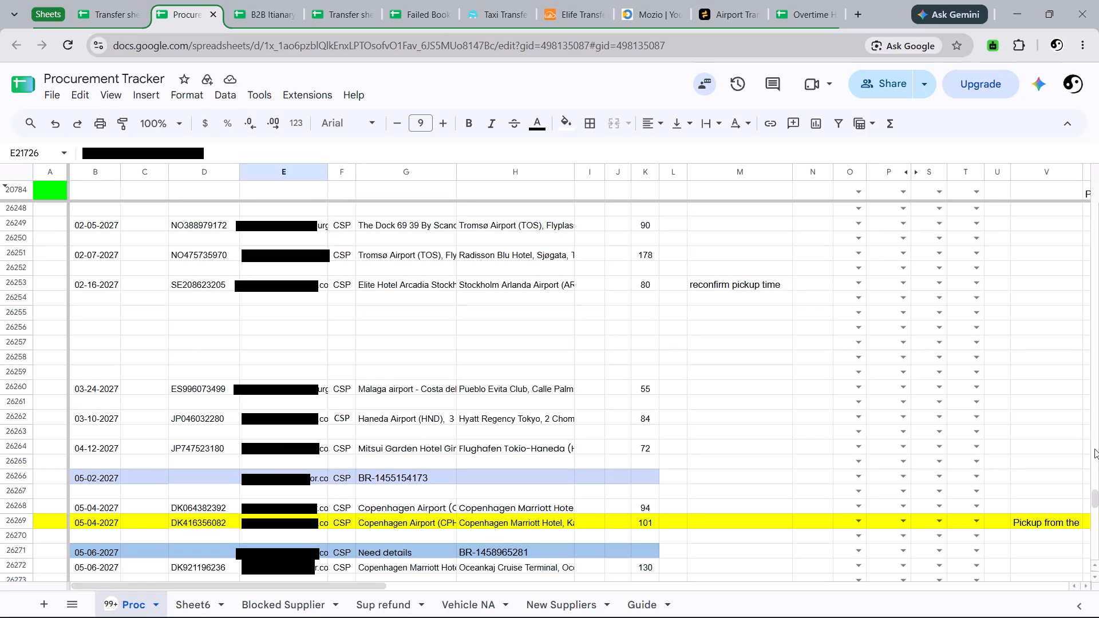
Go back up the Proc sheet to the 11-01-2026 and 11-02-2026 transfer rows.
{"action": "left_click_drag", "start_coordinate": [1094, 449], "coordinate": [1098, 468]}
{"action": "left_click_drag", "start_coordinate": [1096, 492], "coordinate": [1094, 489]}
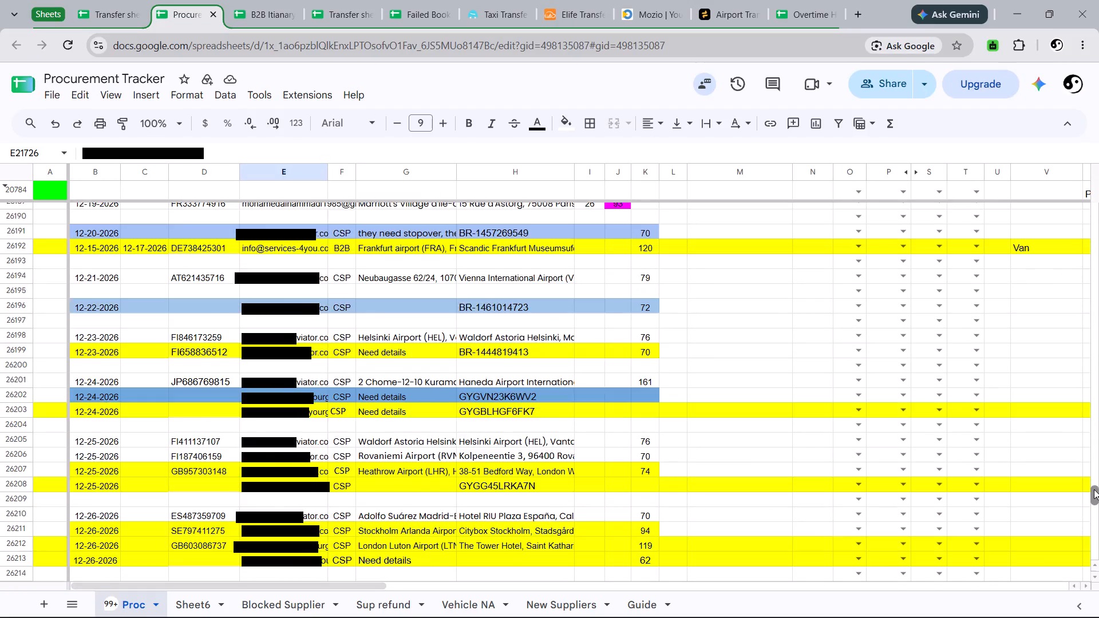
{"action": "left_click_drag", "start_coordinate": [1094, 489], "coordinate": [1095, 479]}
{"action": "scroll", "coordinate": [417, 485], "scroll_direction": "down", "scroll_amount": 2}
{"action": "scroll", "coordinate": [402, 446], "scroll_direction": "up", "scroll_amount": 1}
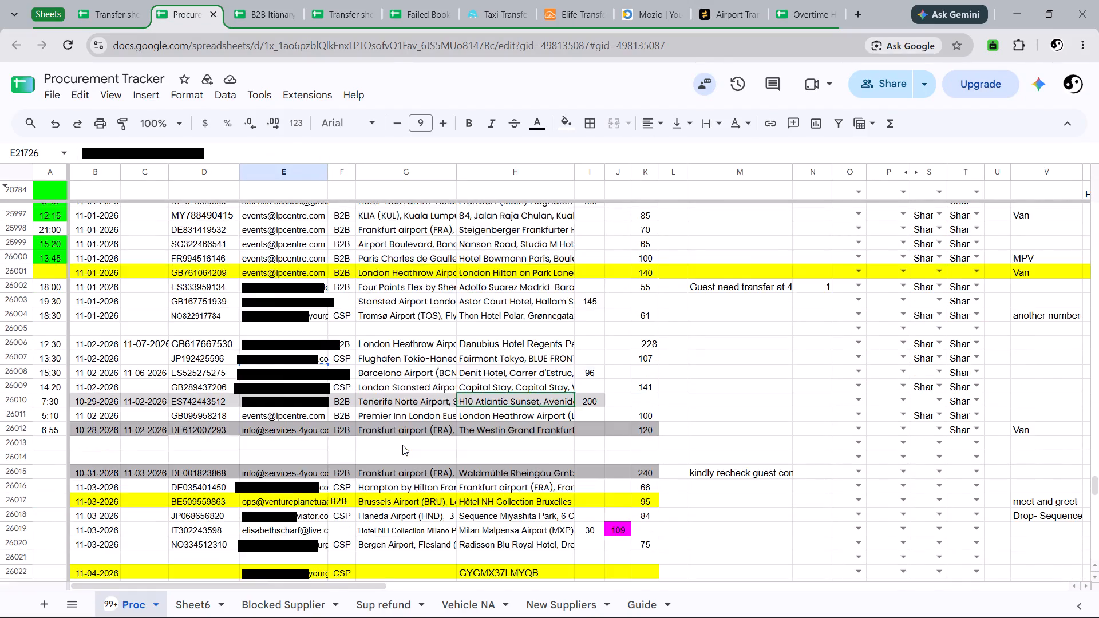
{"action": "scroll", "coordinate": [402, 445], "scroll_direction": "up", "scroll_amount": 1}
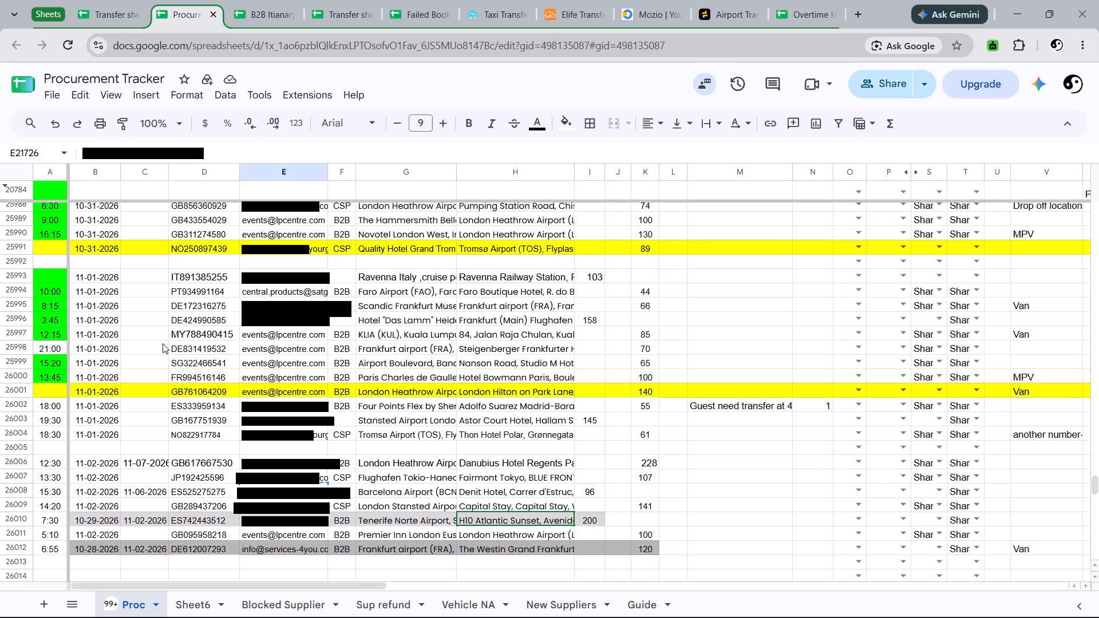
{"action": "left_click", "coordinate": [162, 343]}
Switch to Rydeu Admin and return from the vendor's profile to the BA 136/ BA 143 London Heathrow booking.
{"action": "key", "text": "alt+Tab"}
{"action": "key", "text": "alt+Tab"}
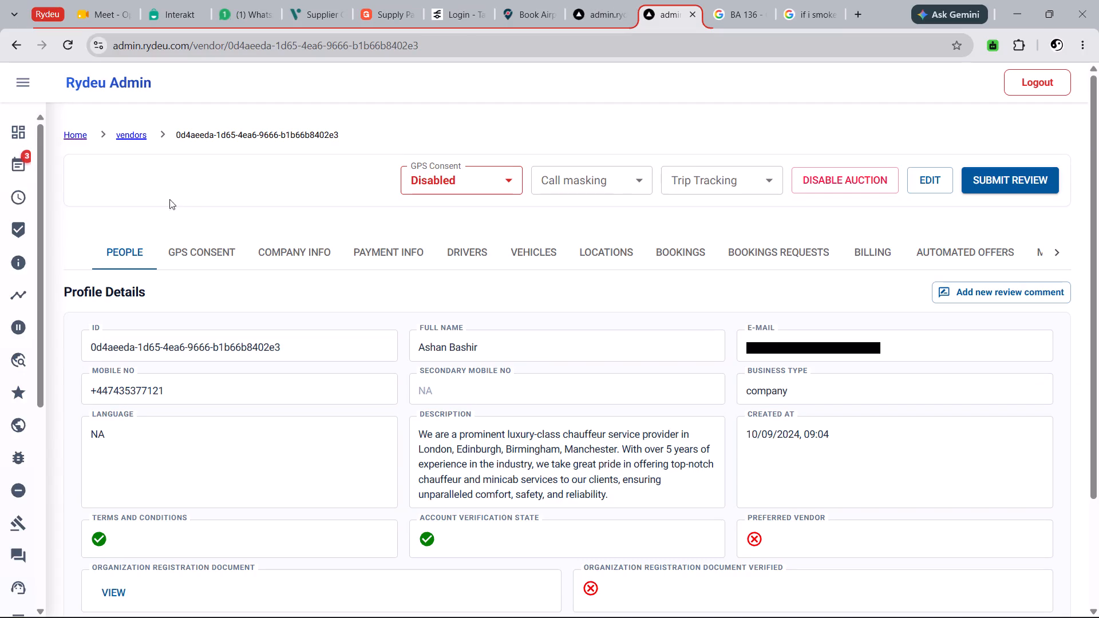
{"action": "left_click", "coordinate": [7, 47]}
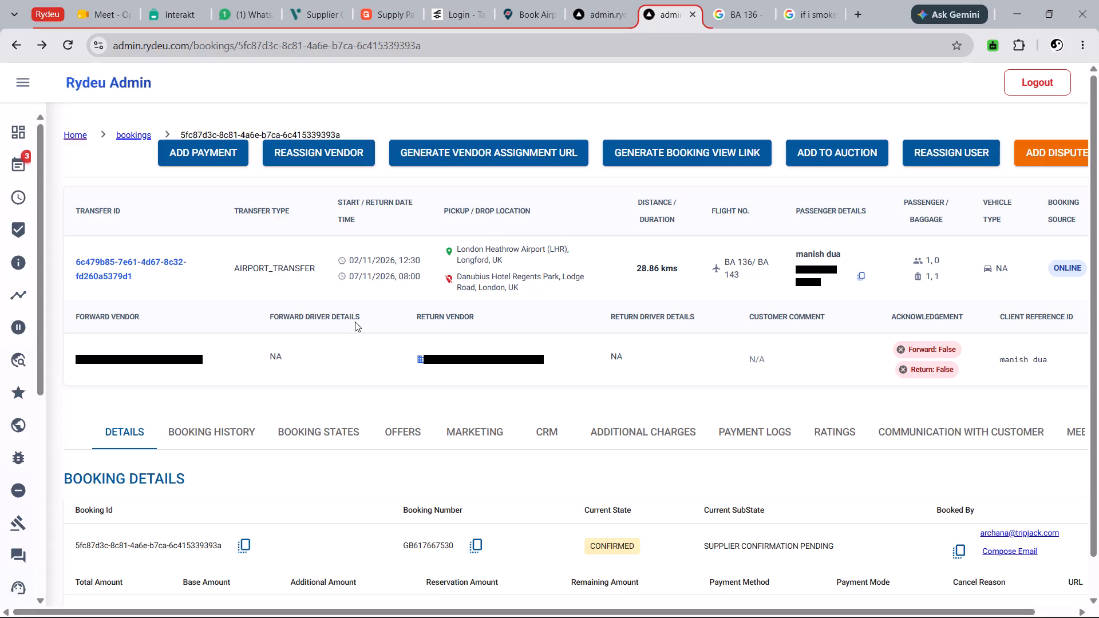
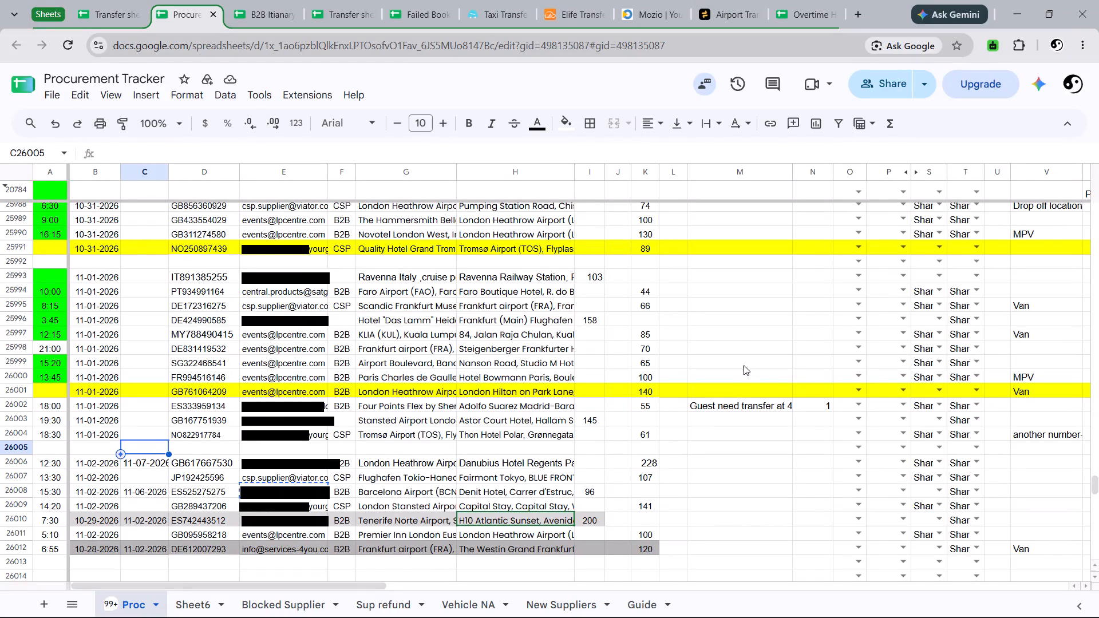
Switch from the tracker to the Rydeu Admin upcoming bookings list to view the 01 Nov 2026 trips.
{"action": "left_click", "coordinate": [738, 359]}
{"action": "key", "text": "alt+Tab"}
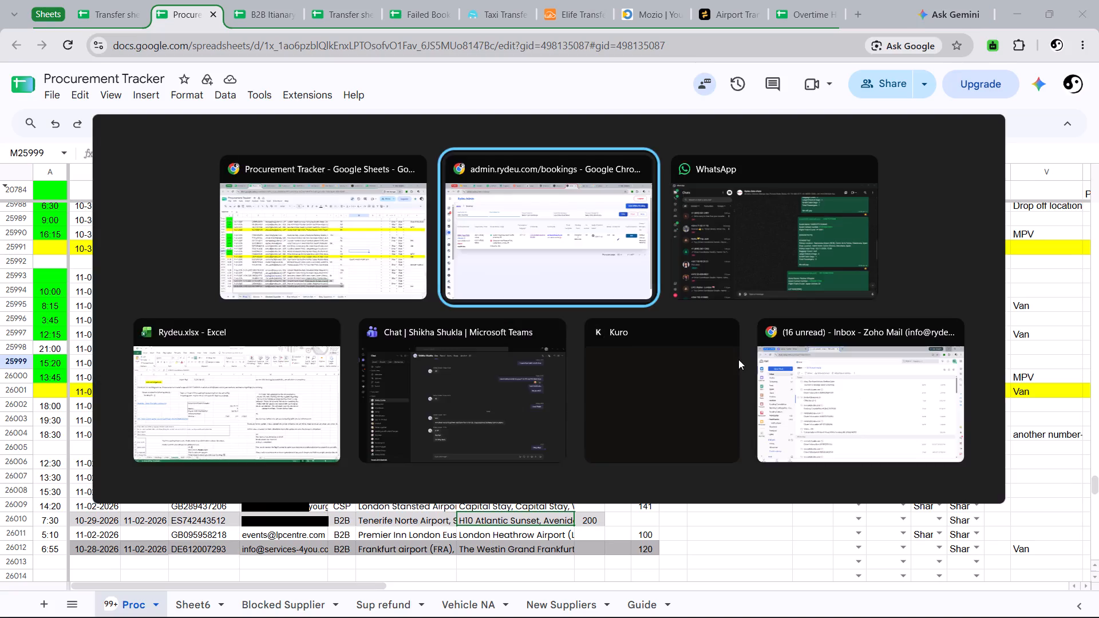
{"action": "left_click", "coordinate": [989, 163]}
{"action": "left_click", "coordinate": [599, 0]}
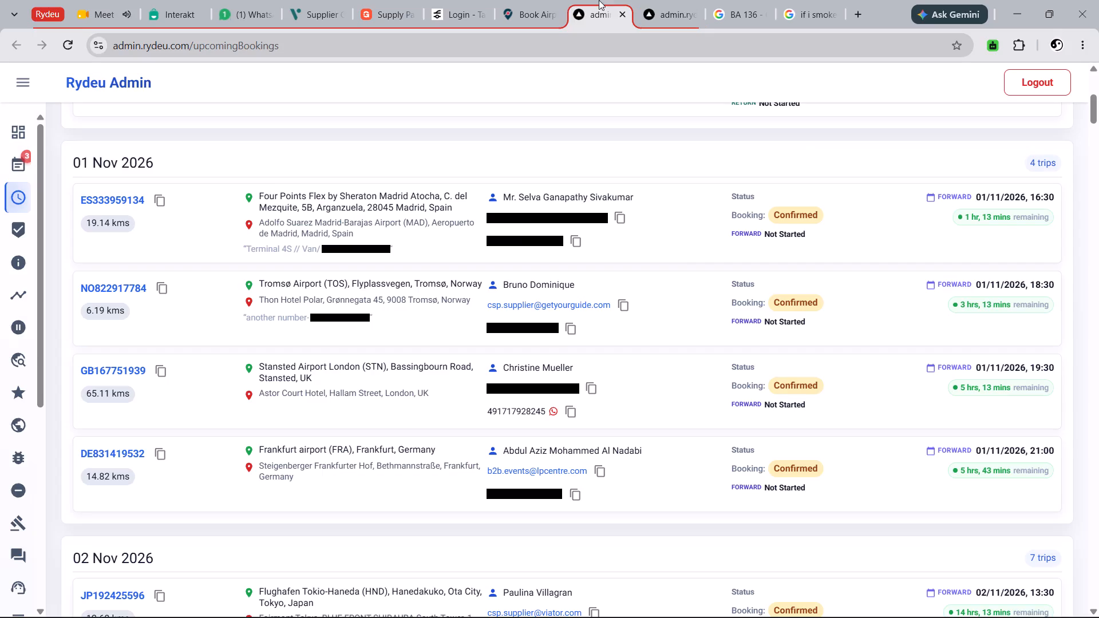